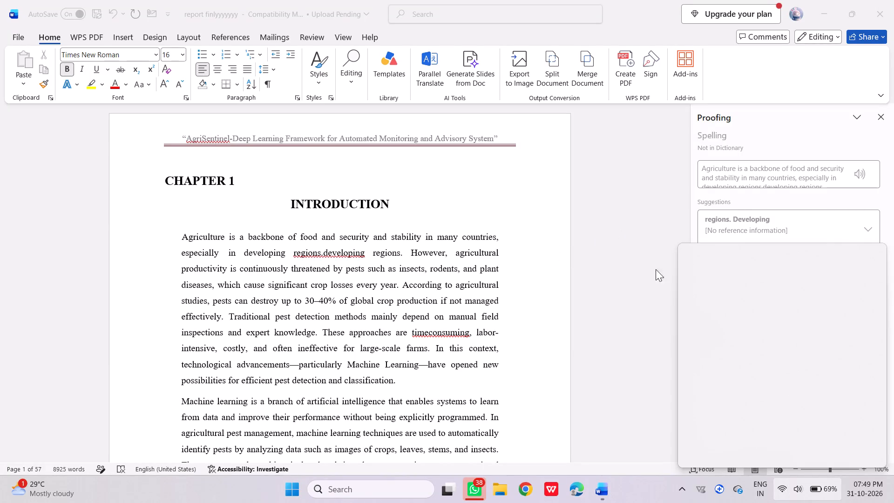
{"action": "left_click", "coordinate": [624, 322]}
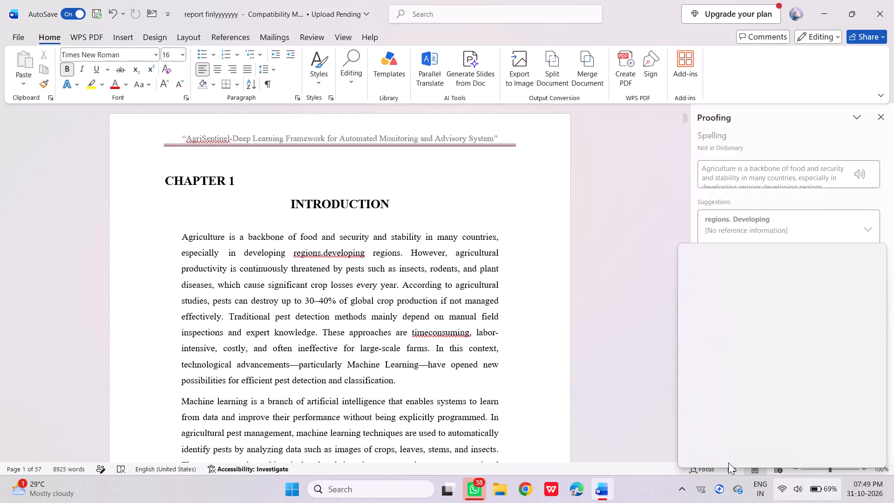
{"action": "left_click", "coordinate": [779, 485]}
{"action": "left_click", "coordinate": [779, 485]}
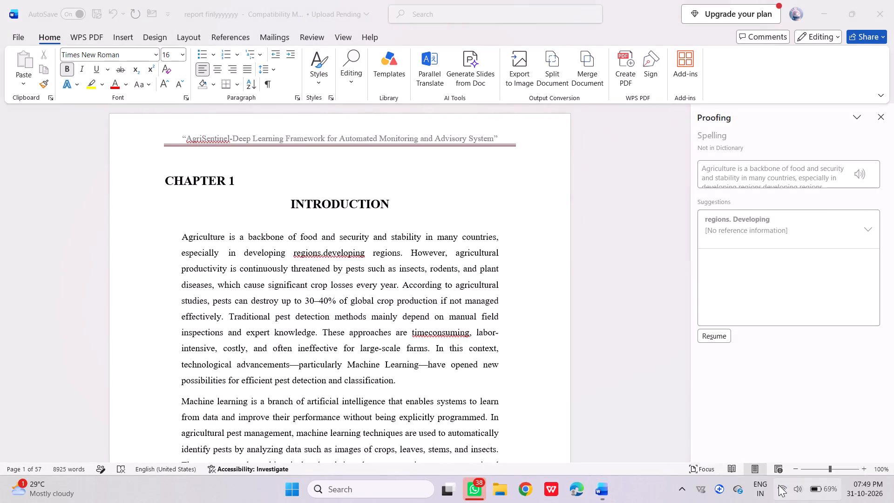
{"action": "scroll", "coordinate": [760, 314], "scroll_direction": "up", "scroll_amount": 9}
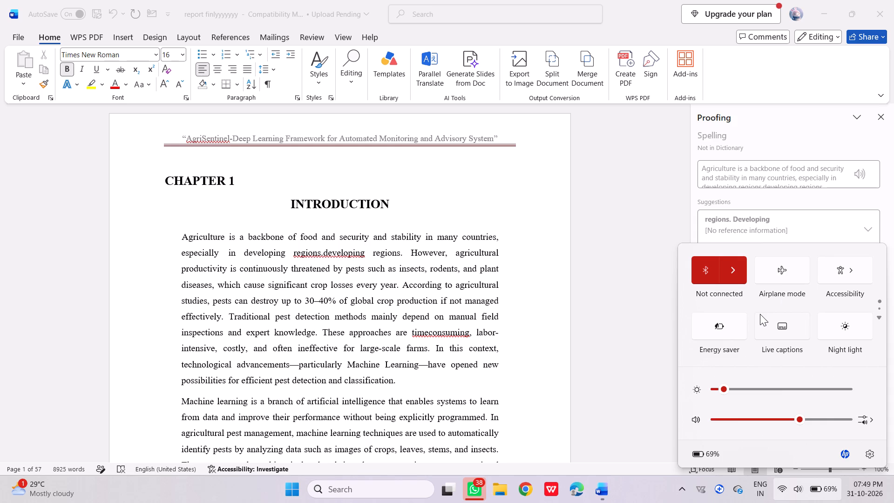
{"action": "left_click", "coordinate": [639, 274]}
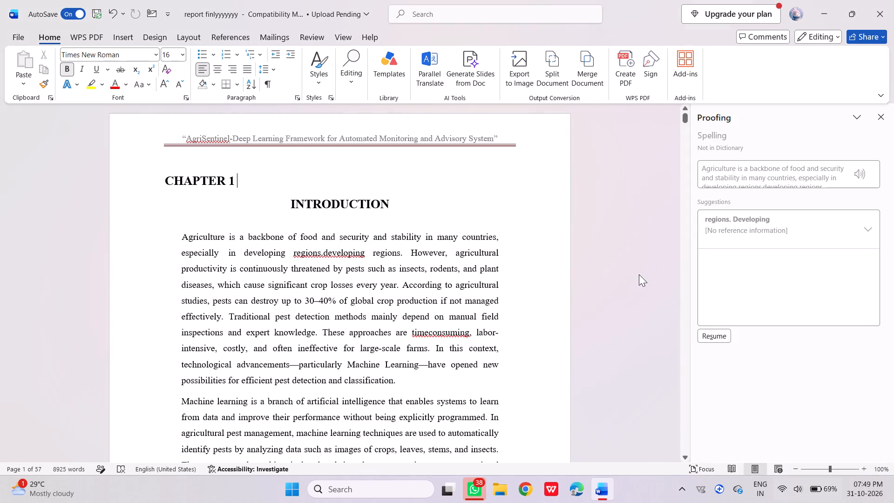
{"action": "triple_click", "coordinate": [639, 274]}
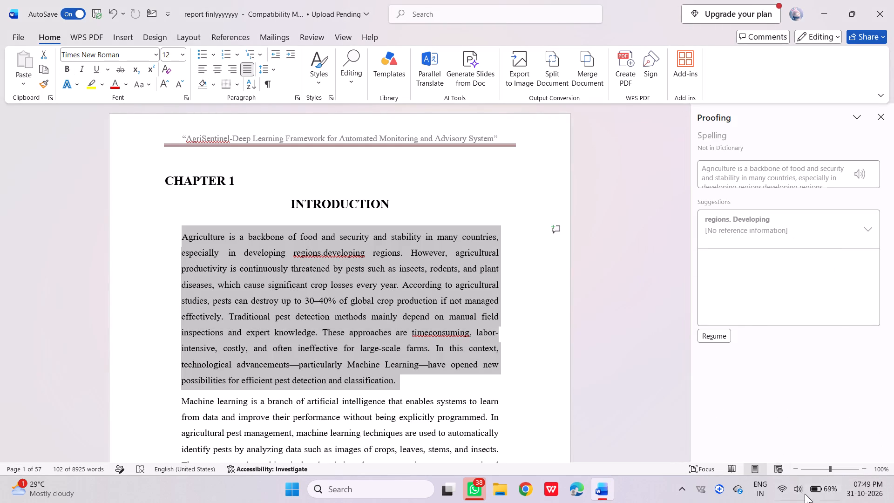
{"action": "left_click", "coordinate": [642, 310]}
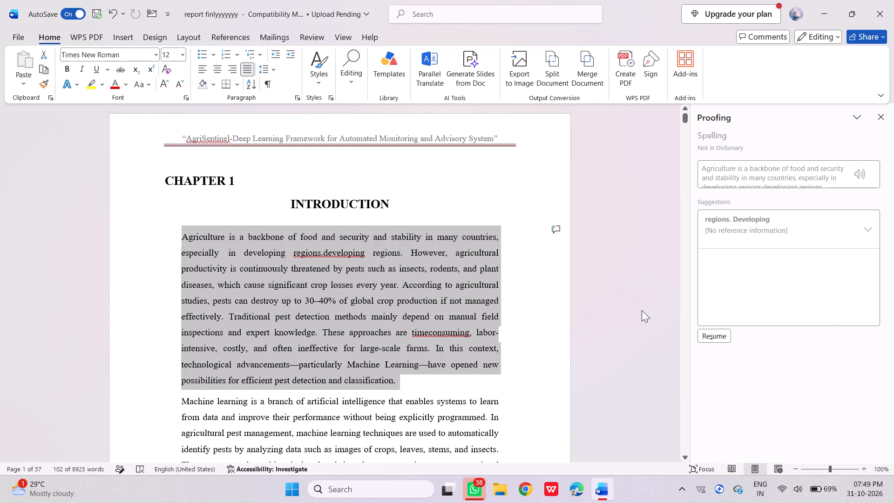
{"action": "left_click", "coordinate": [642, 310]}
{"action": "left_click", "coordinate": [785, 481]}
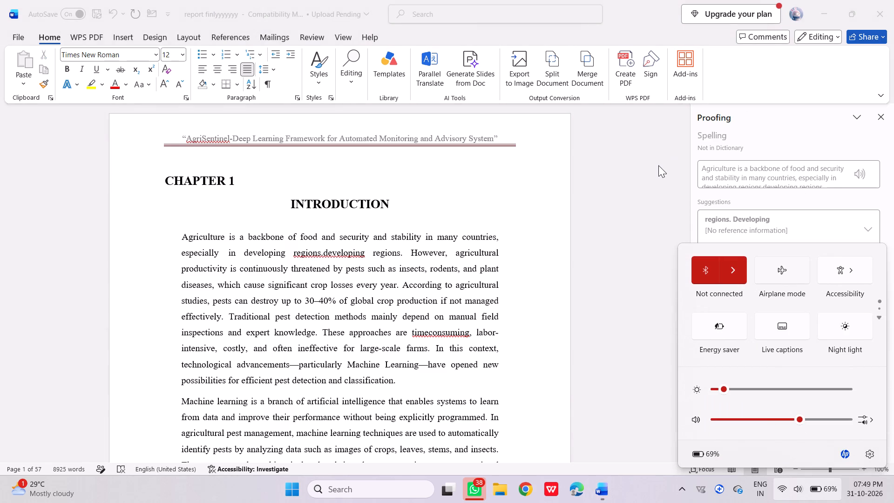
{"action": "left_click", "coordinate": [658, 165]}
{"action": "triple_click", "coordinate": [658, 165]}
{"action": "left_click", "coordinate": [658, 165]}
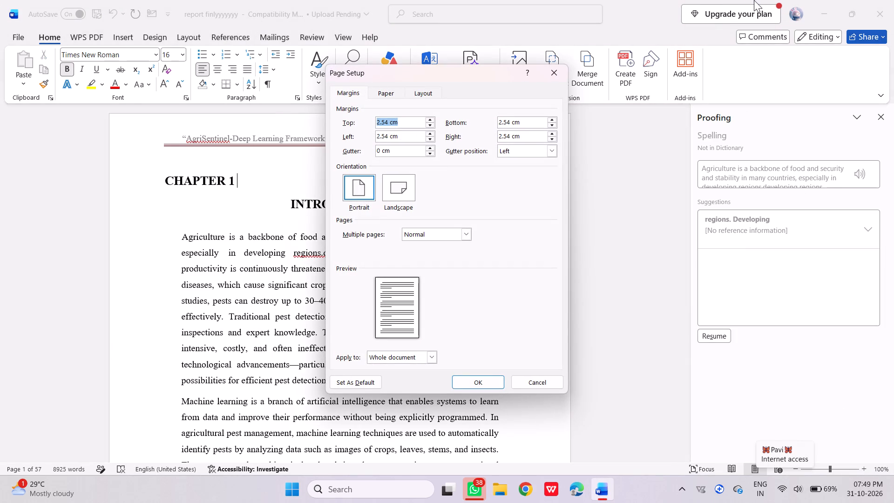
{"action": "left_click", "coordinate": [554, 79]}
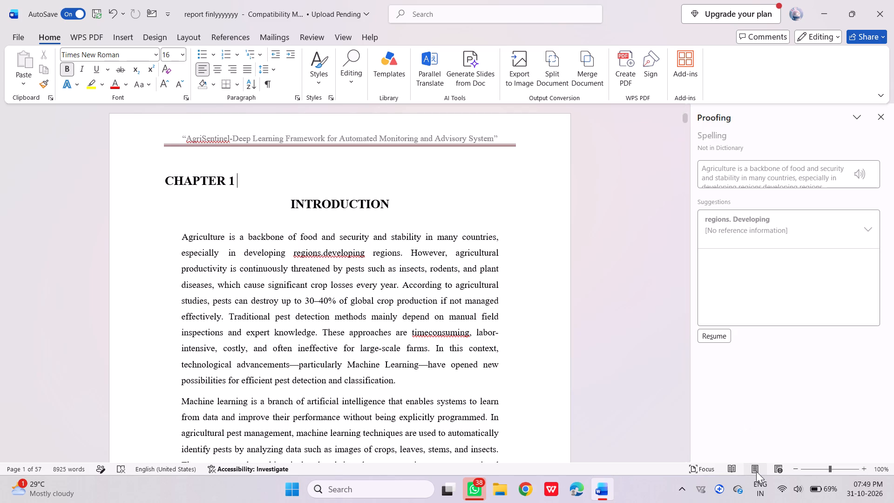
Turn off the computer's Wi-Fi in the Windows quick settings.
{"action": "left_click", "coordinate": [795, 494]}
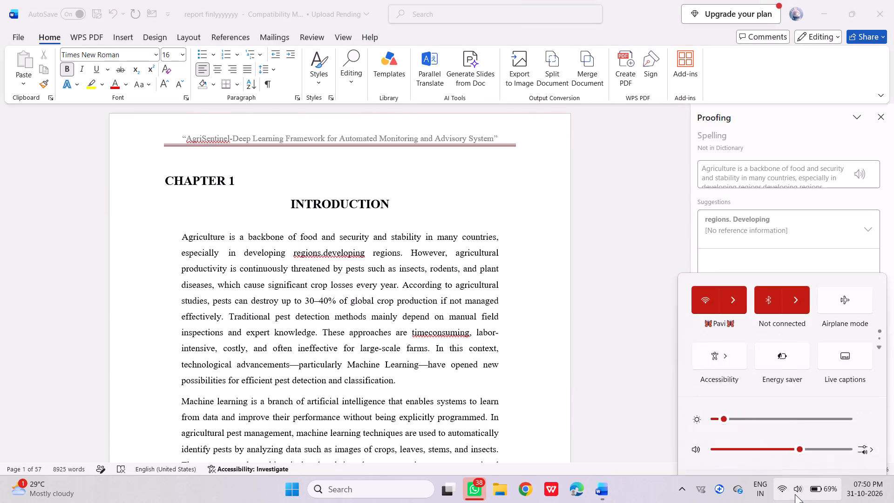
{"action": "left_click", "coordinate": [712, 275]}
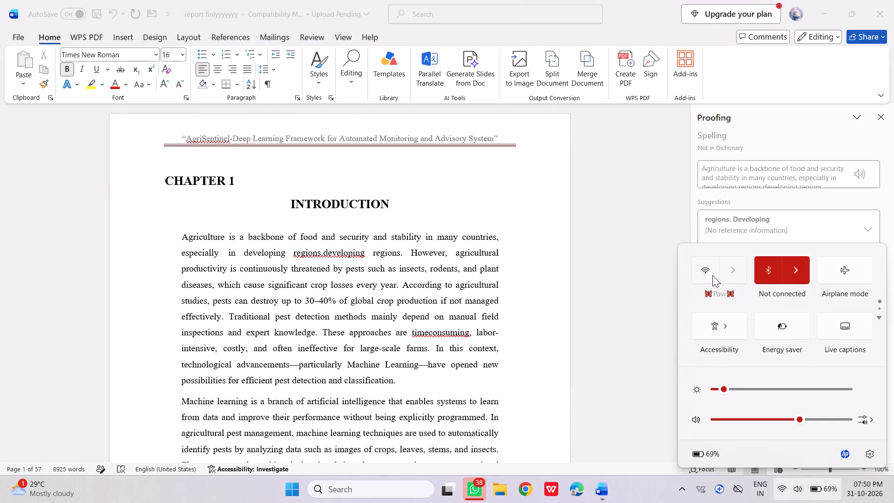
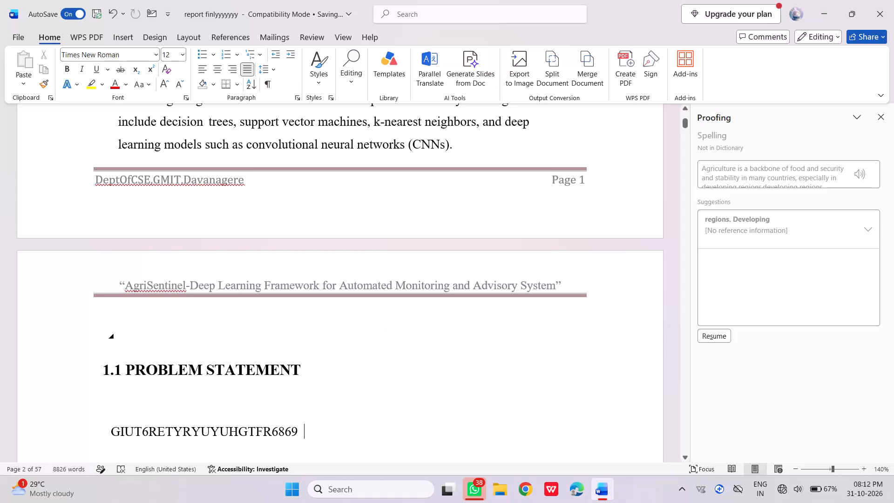
Add blank spaces on the empty line above the 1.1 PROBLEM STATEMENT heading.
{"action": "right_click_drag", "start_coordinate": [377, 334], "coordinate": [331, 314]}
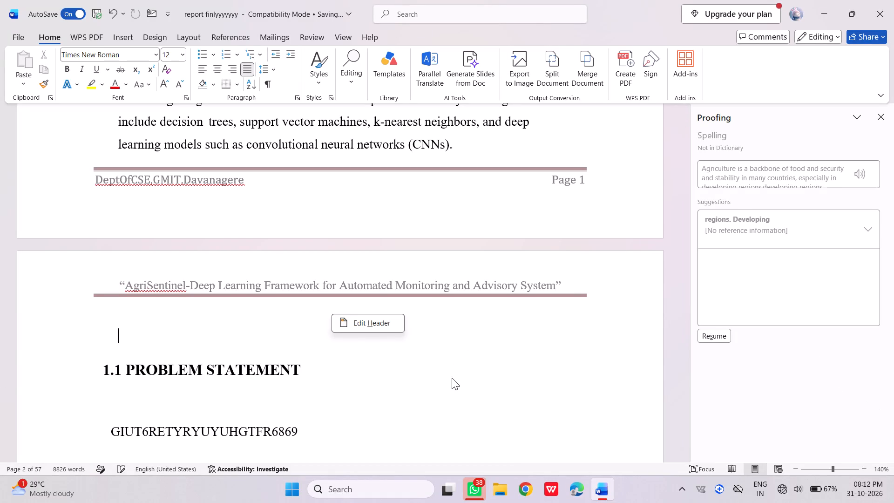
{"action": "key", "text": "space"}
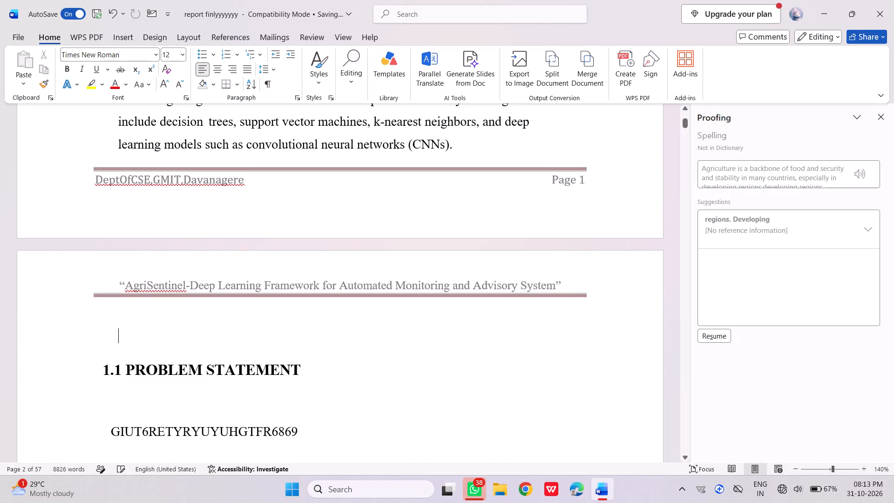
{"action": "key", "text": "space"}
{"action": "key", "text": "space"}
{"action": "key", "text": "space"}
{"action": "key", "text": "space"}
{"action": "key", "text": "space"}
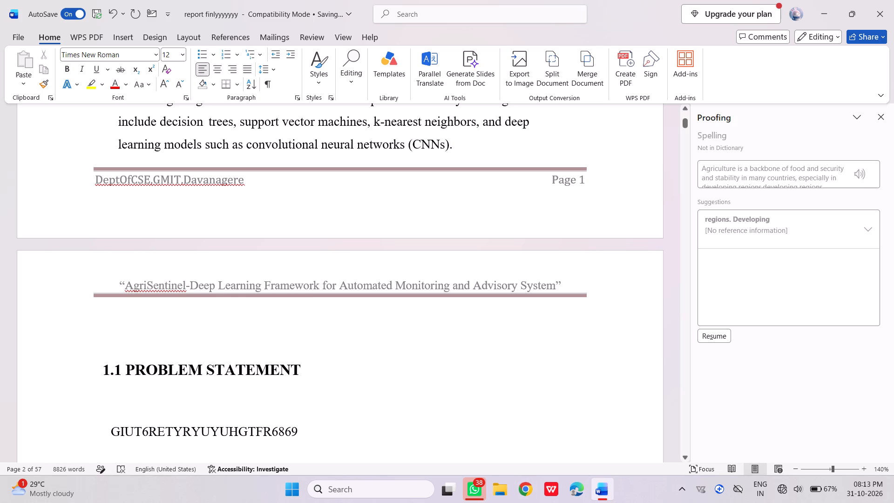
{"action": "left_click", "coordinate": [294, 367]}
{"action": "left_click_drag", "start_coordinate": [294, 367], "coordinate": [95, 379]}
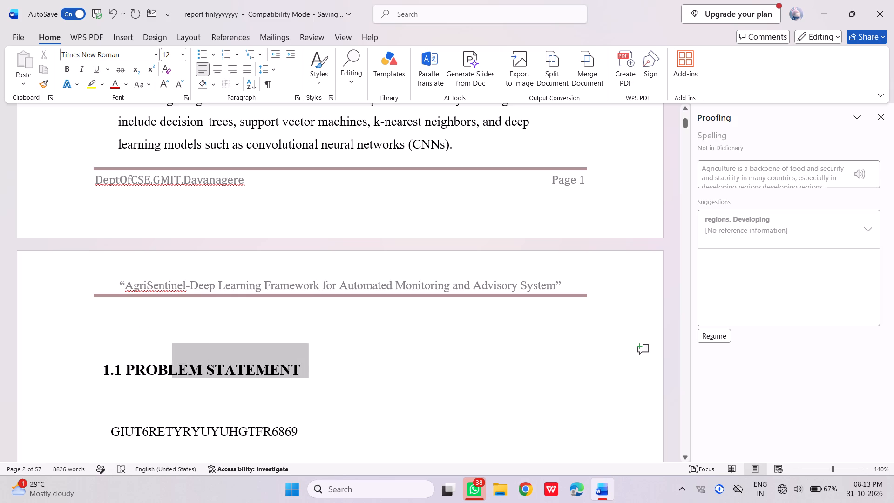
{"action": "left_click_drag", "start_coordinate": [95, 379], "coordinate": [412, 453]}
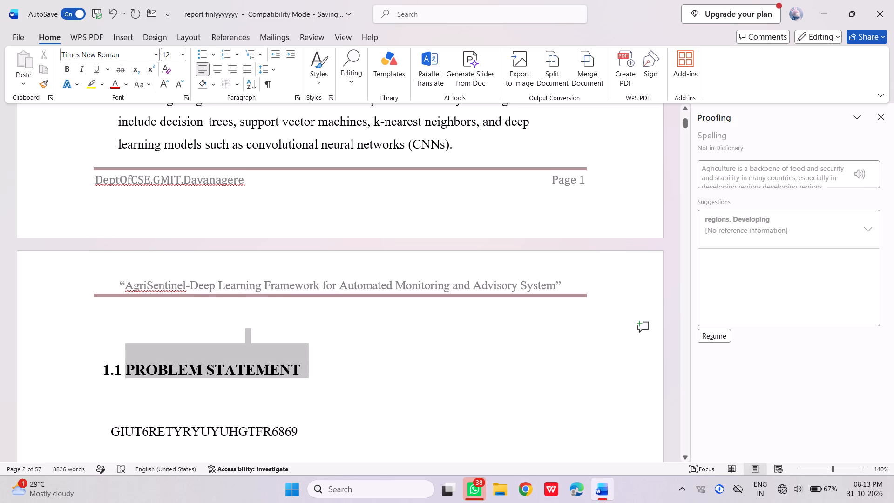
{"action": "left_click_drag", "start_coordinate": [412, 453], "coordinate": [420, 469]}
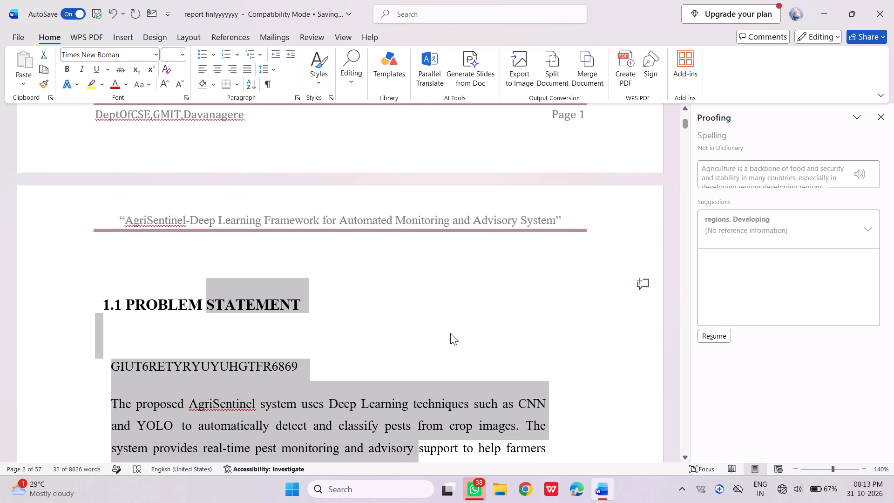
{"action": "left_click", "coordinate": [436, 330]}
Delete the stray line of random characters between the 1.1 PROBLEM STATEMENT heading and the paragraph about the proposed AgriSentinel system.
{"action": "scroll", "coordinate": [436, 330], "scroll_direction": "down", "scroll_amount": 1}
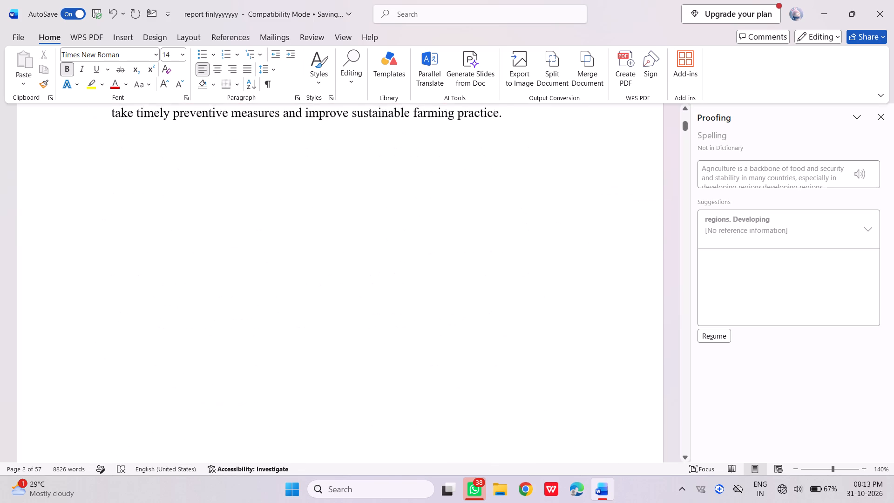
{"action": "scroll", "coordinate": [436, 330], "scroll_direction": "up", "scroll_amount": 1}
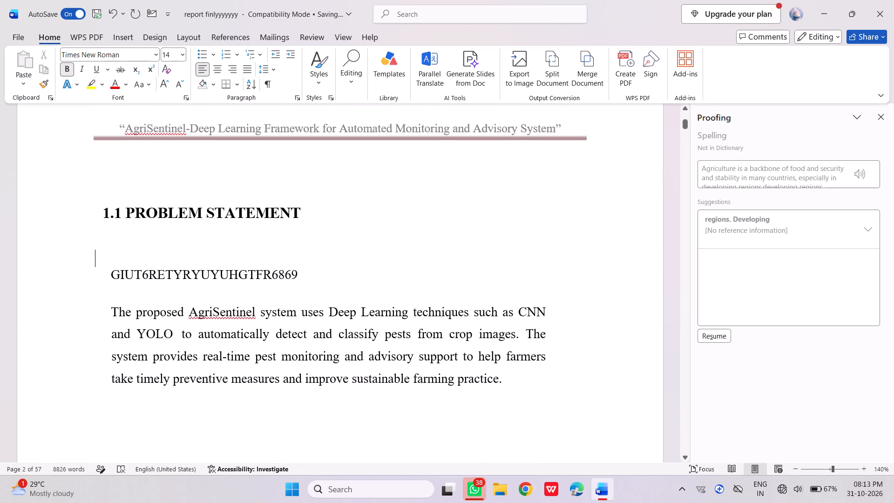
{"action": "left_click", "coordinate": [304, 279]}
{"action": "left_click_drag", "start_coordinate": [304, 279], "coordinate": [186, 282]}
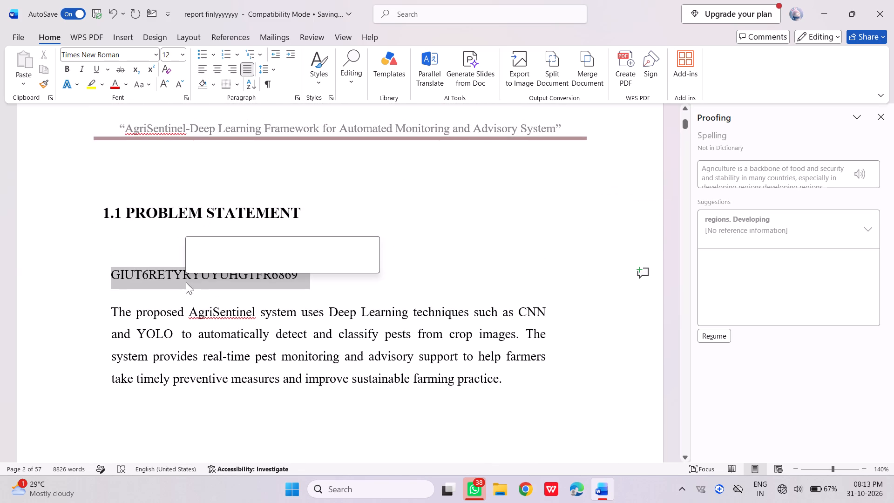
{"action": "key", "text": "BackSpace"}
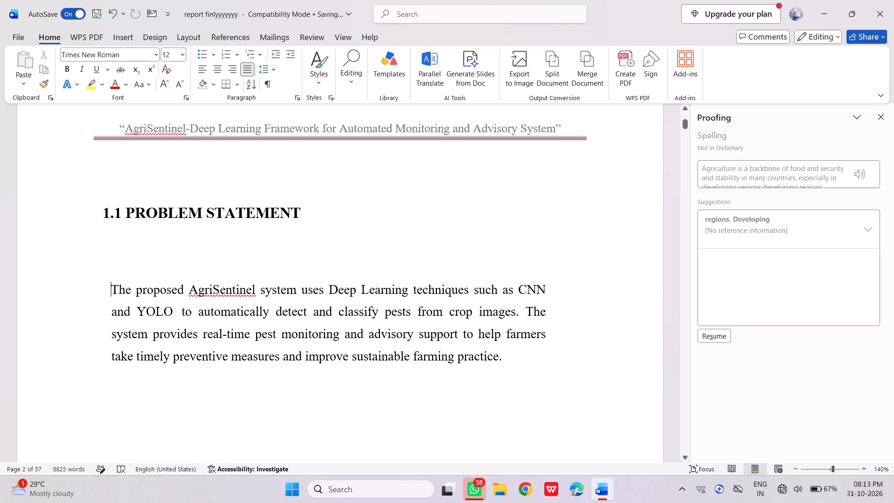
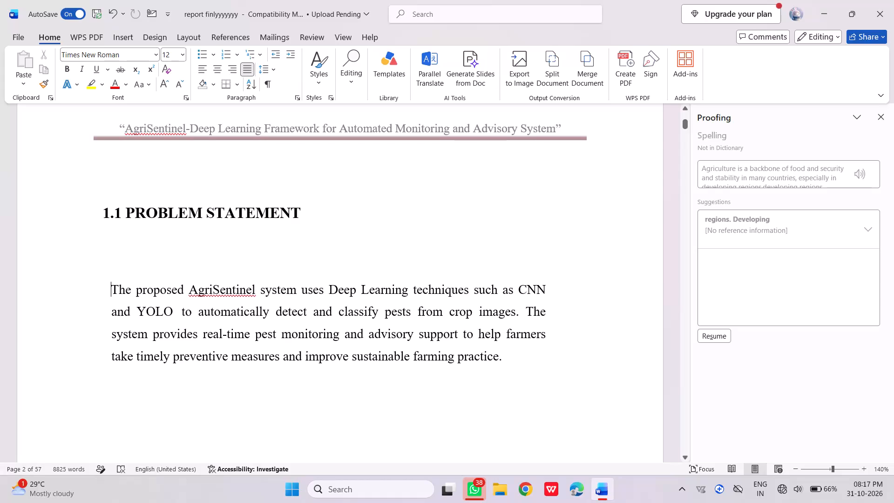
Remove the indent and blank space before the proposed AgriSentinel system paragraph, placing it as unnumbered text directly beneath the 1.1 PROBLEM STATEMENT heading.
{"action": "left_click", "coordinate": [108, 296]}
{"action": "key", "text": "BackSpace"}
{"action": "key", "text": "BackSpace"}
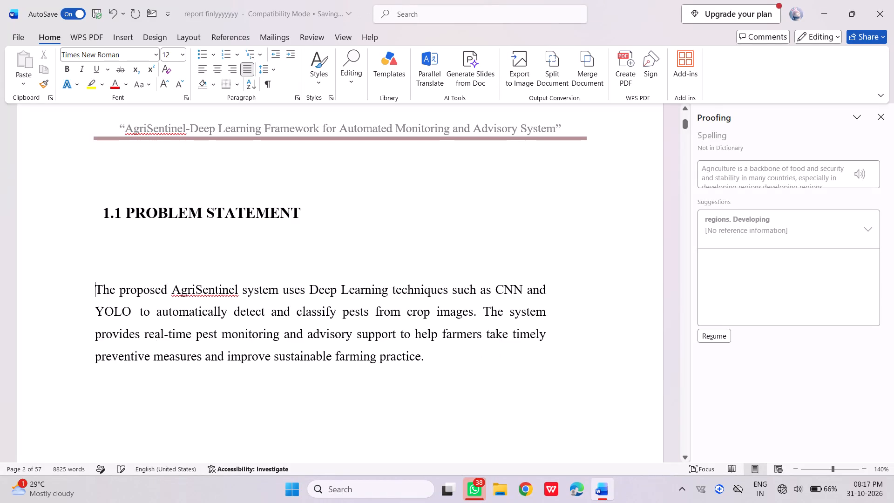
{"action": "key", "text": "BackSpace"}
{"action": "key", "text": "BackSpace"}
{"action": "key", "text": "BackSpace"}
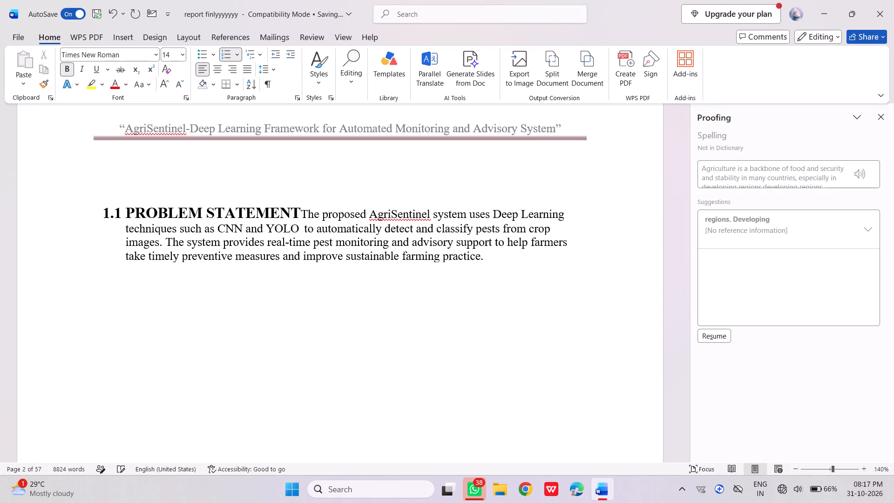
{"action": "key", "text": "Return"}
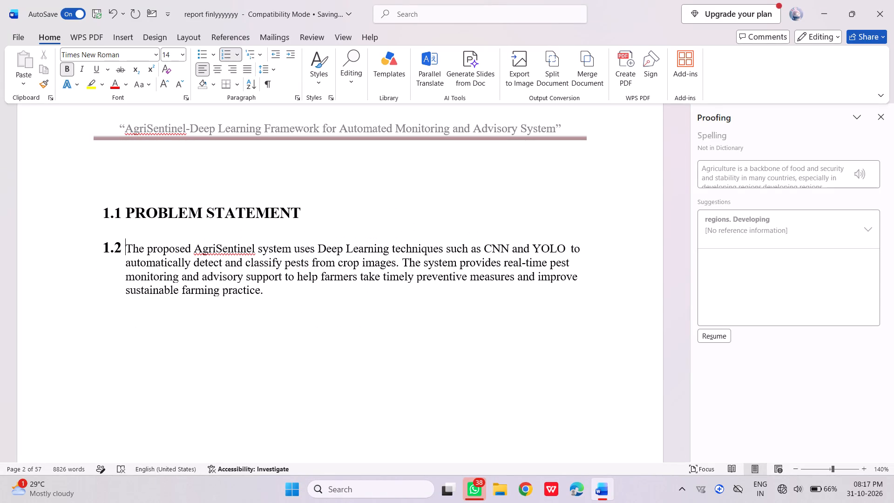
{"action": "key", "text": "BackSpace"}
{"action": "key", "text": "BackSpace"}
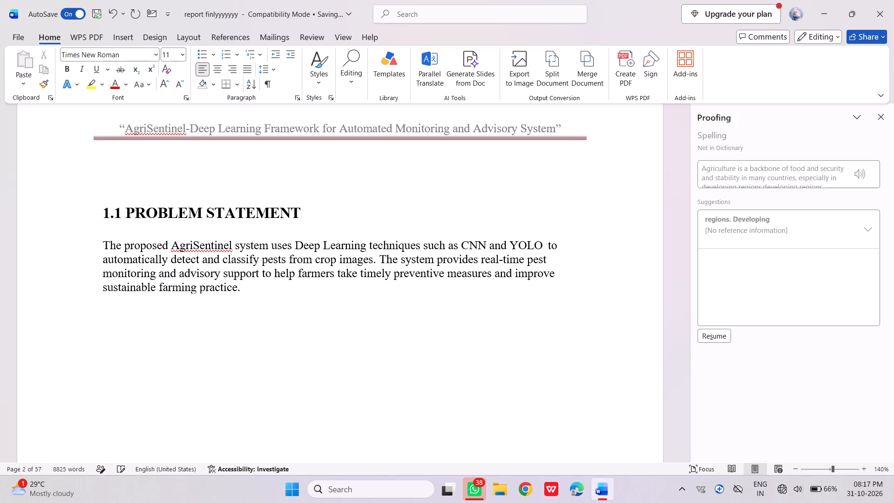
Justify the proposed AgriSentinel system paragraph under the 1.1 PROBLEM STATEMENT heading.
{"action": "left_click", "coordinate": [244, 74]}
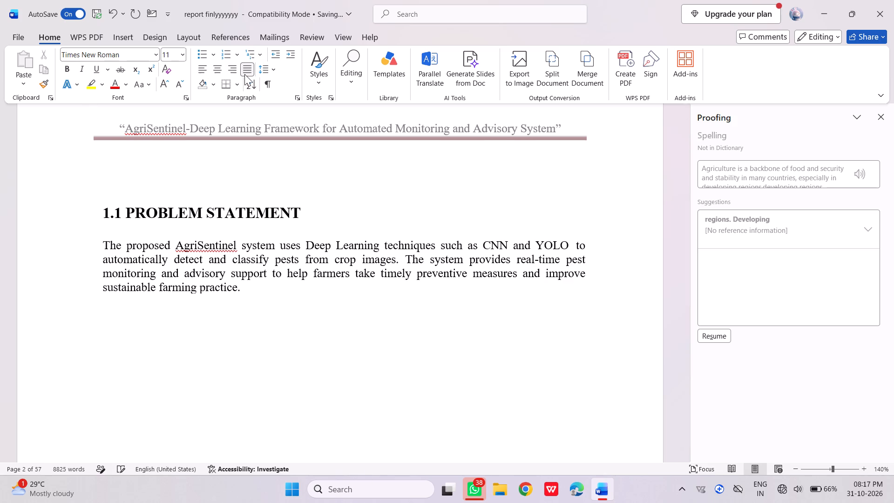
{"action": "left_click", "coordinate": [244, 74]}
{"action": "left_click", "coordinate": [244, 74]}
{"action": "left_click", "coordinate": [101, 236]}
{"action": "left_click_drag", "start_coordinate": [101, 236], "coordinate": [110, 242]}
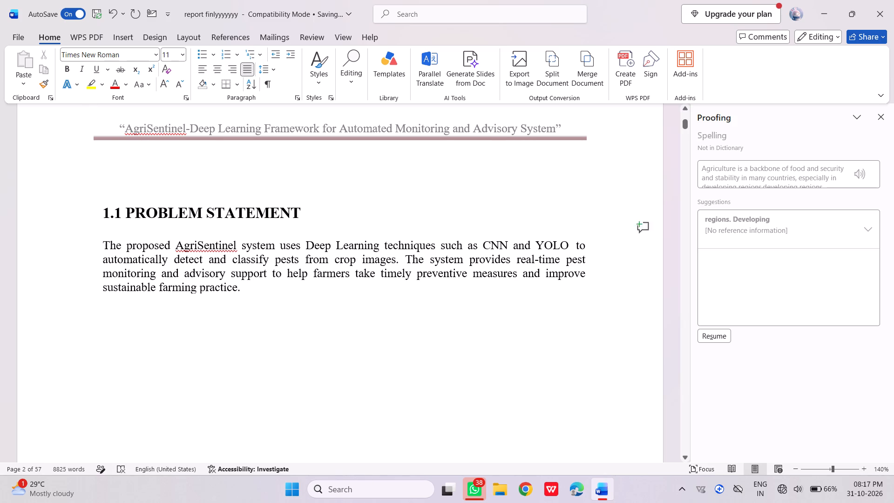
{"action": "left_click_drag", "start_coordinate": [110, 242], "coordinate": [243, 310]}
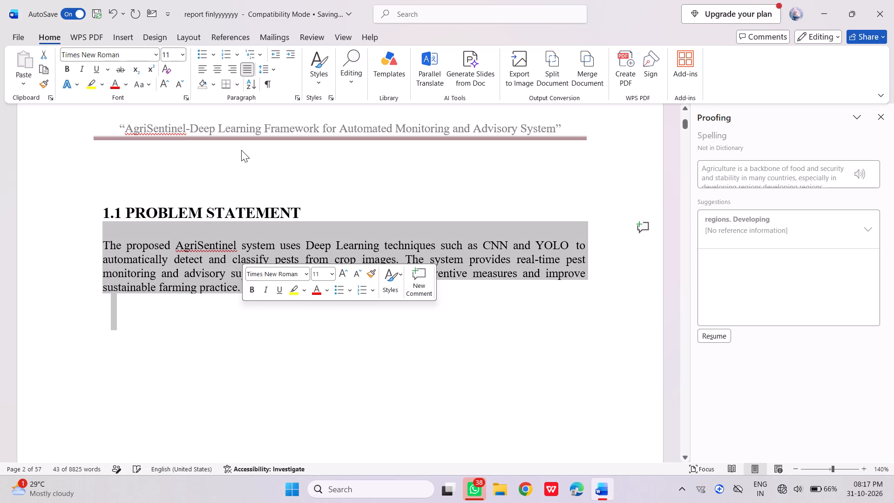
{"action": "left_click", "coordinate": [246, 68]}
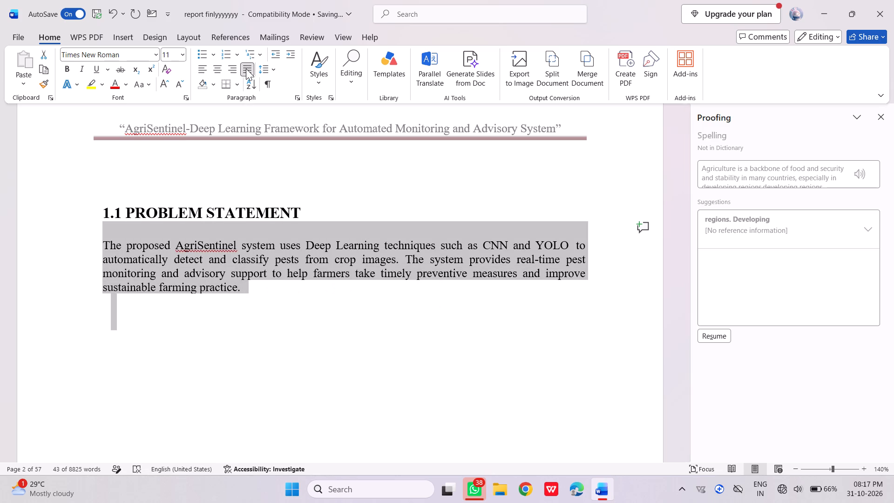
{"action": "left_click", "coordinate": [246, 68]}
{"action": "left_click", "coordinate": [245, 309]}
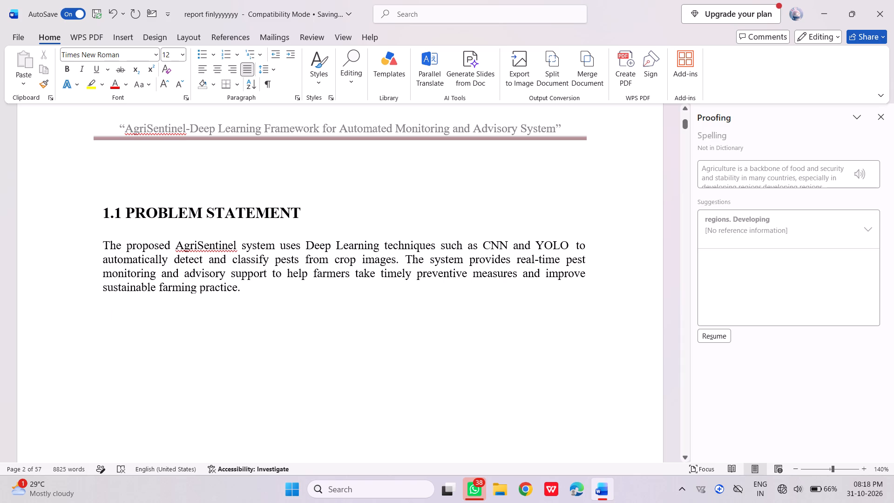
Set the line spacing to 1.5 for the Chapter 3 paragraph beginning "This review paper provides a comprehensive analysis".
{"action": "scroll", "coordinate": [195, 231], "scroll_direction": "down", "scroll_amount": 2}
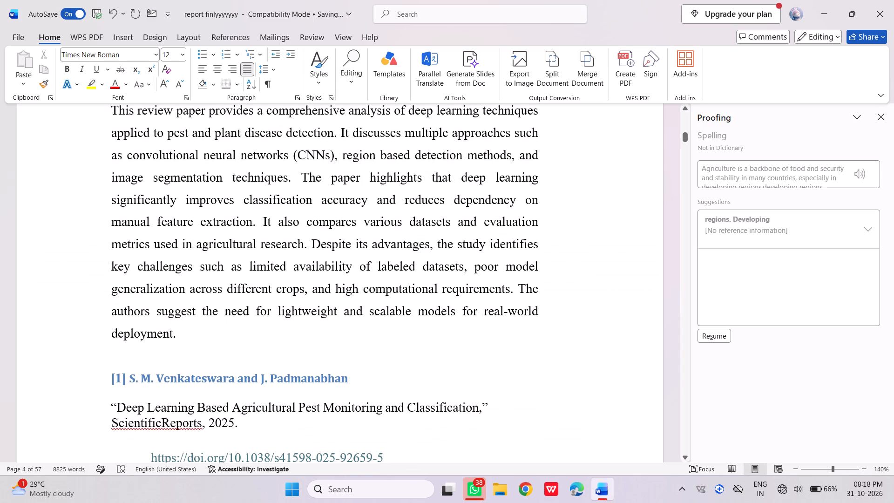
{"action": "scroll", "coordinate": [213, 327], "scroll_direction": "up", "scroll_amount": 1}
{"action": "scroll", "coordinate": [213, 327], "scroll_direction": "right", "scroll_amount": 1}
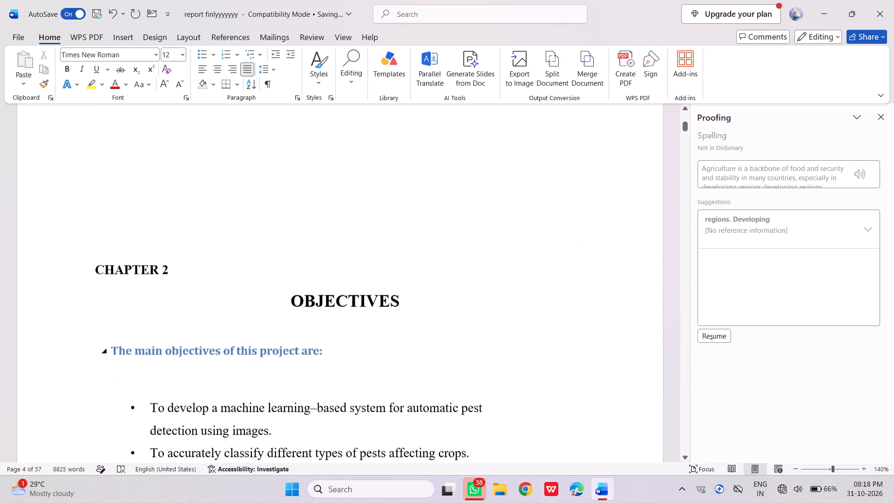
{"action": "scroll", "coordinate": [213, 327], "scroll_direction": "right", "scroll_amount": 1}
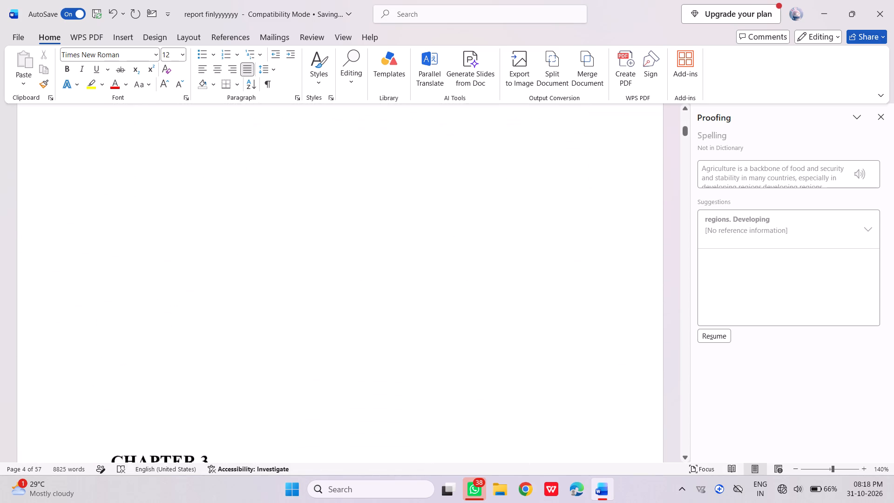
{"action": "scroll", "coordinate": [213, 327], "scroll_direction": "right", "scroll_amount": 1}
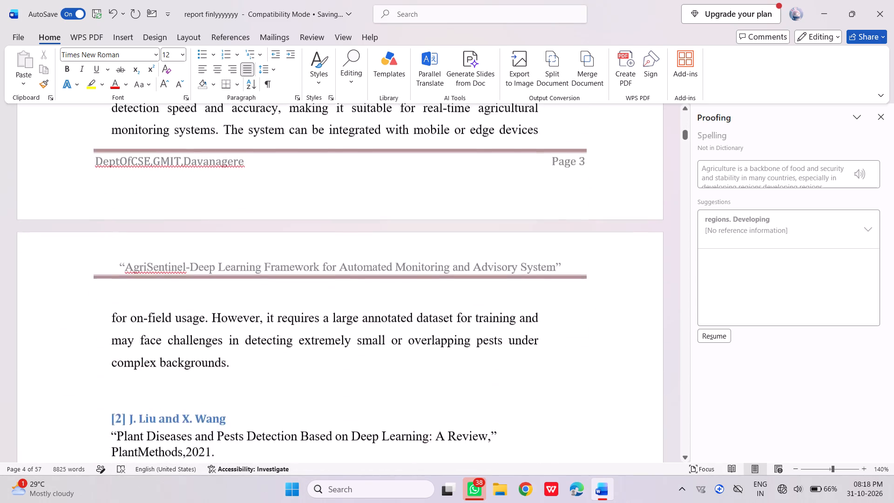
{"action": "scroll", "coordinate": [213, 327], "scroll_direction": "right", "scroll_amount": 1}
{"action": "scroll", "coordinate": [213, 327], "scroll_direction": "down", "scroll_amount": 1}
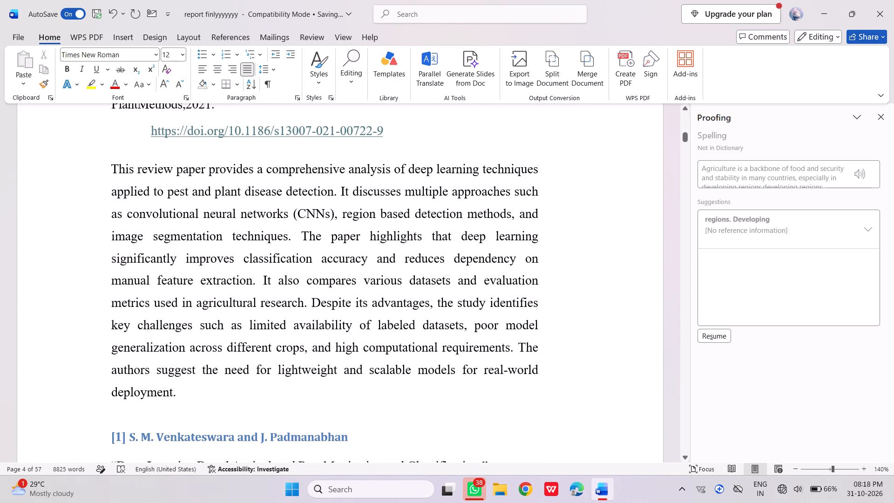
{"action": "left_click", "coordinate": [177, 396]}
{"action": "left_click_drag", "start_coordinate": [177, 396], "coordinate": [154, 168]}
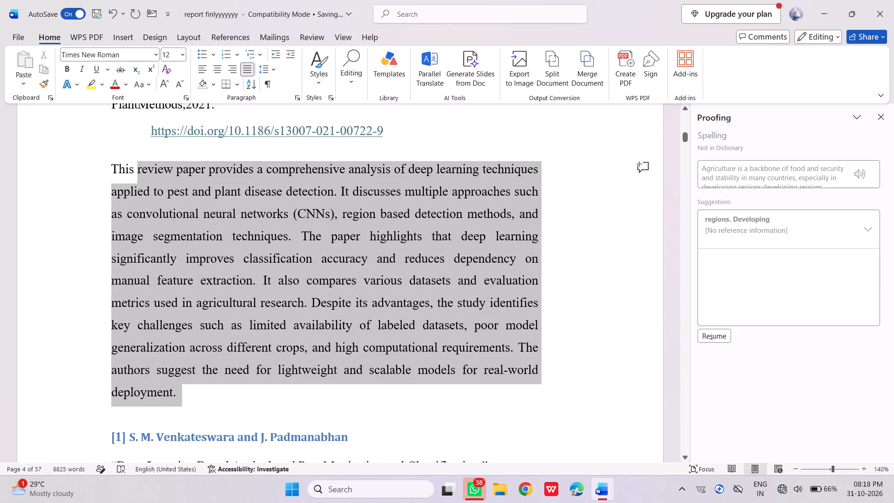
{"action": "left_click_drag", "start_coordinate": [154, 168], "coordinate": [115, 160]}
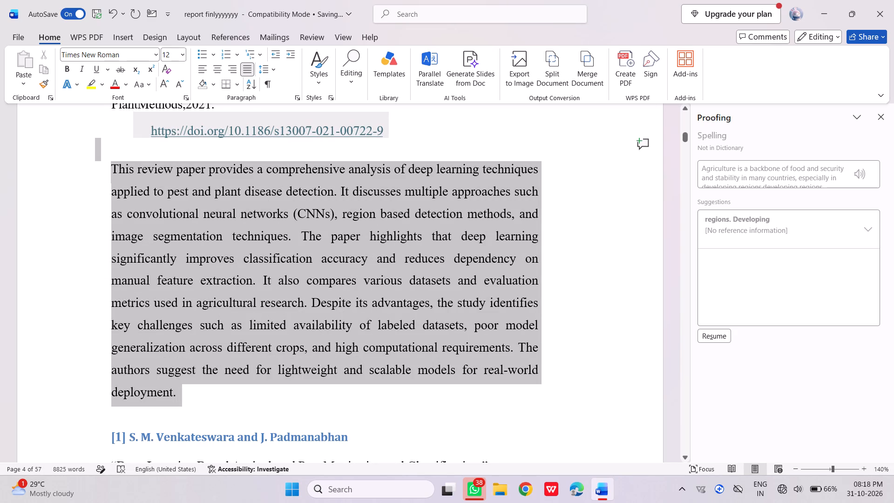
{"action": "left_click", "coordinate": [254, 87]}
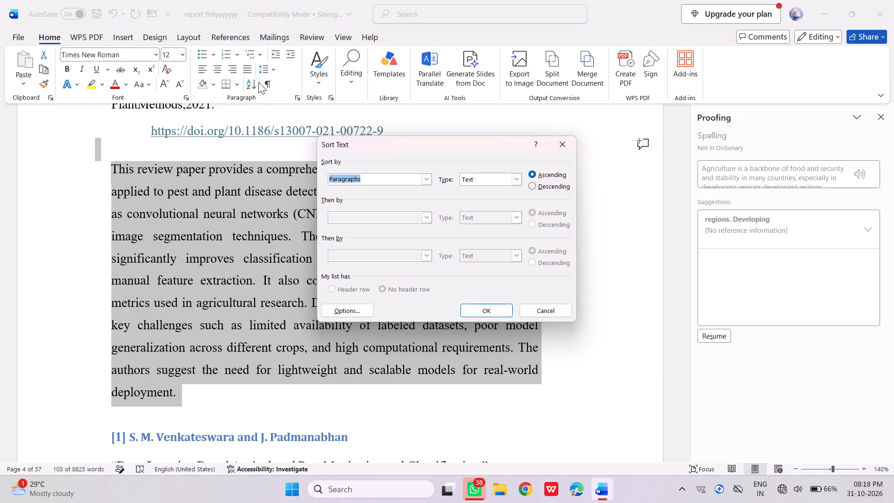
{"action": "left_click", "coordinate": [261, 75]}
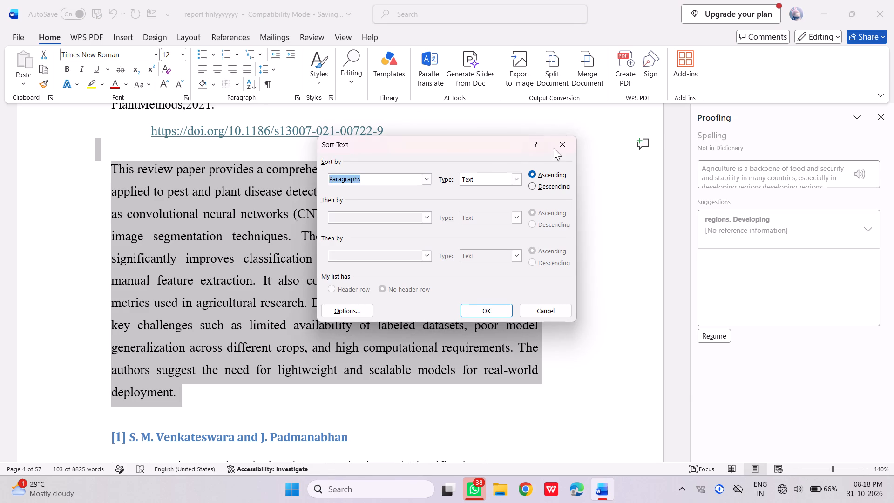
{"action": "left_click", "coordinate": [559, 145]}
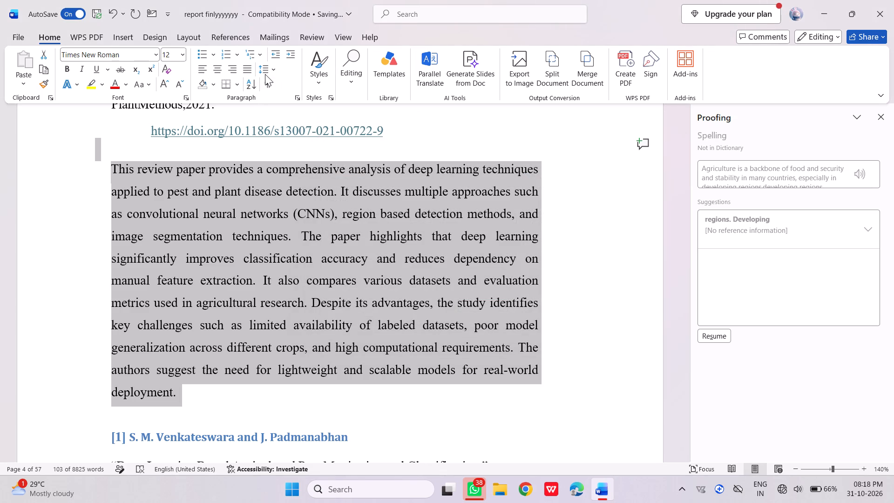
{"action": "left_click", "coordinate": [265, 74]}
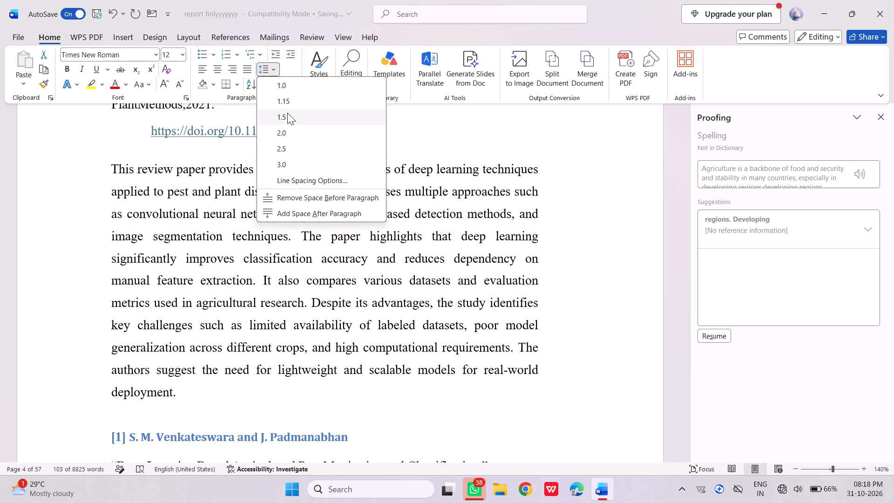
{"action": "left_click", "coordinate": [287, 113]}
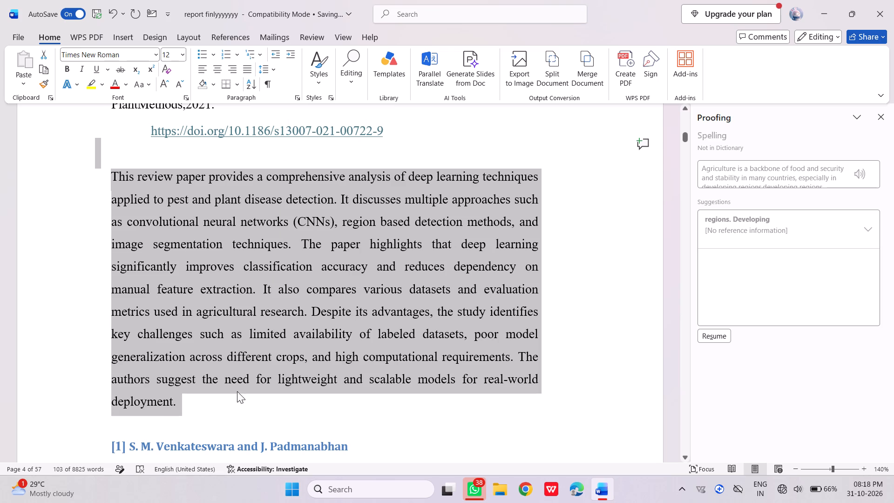
{"action": "left_click", "coordinate": [228, 396]}
Insert four blank lines above the CHAPTER 4 heading to push it further down.
{"action": "scroll", "coordinate": [228, 396], "scroll_direction": "down", "scroll_amount": 1}
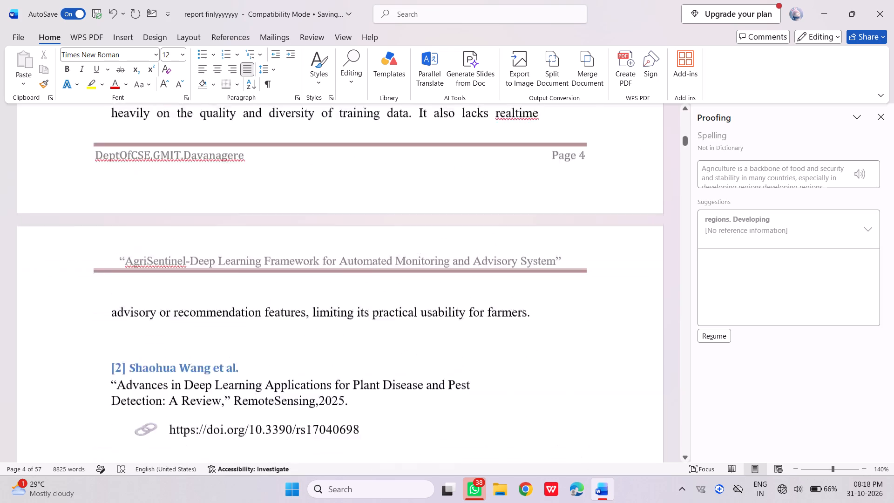
{"action": "scroll", "coordinate": [228, 396], "scroll_direction": "down", "scroll_amount": 1}
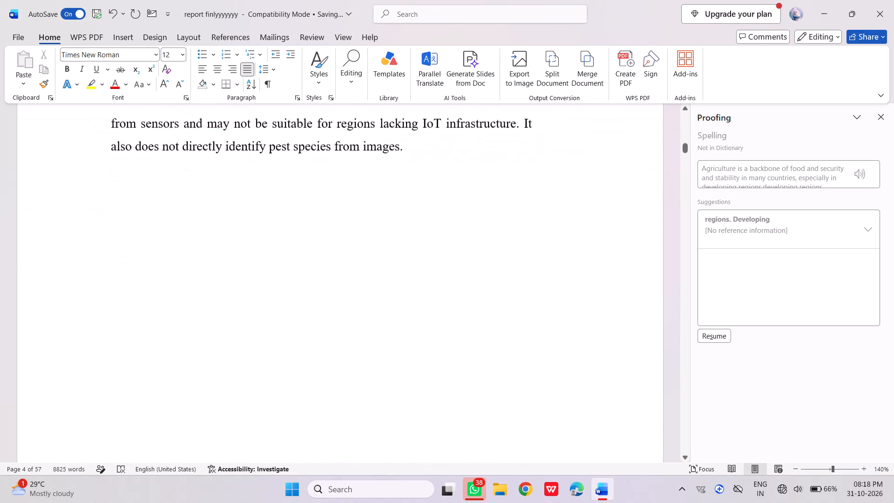
{"action": "scroll", "coordinate": [228, 396], "scroll_direction": "down", "scroll_amount": 1}
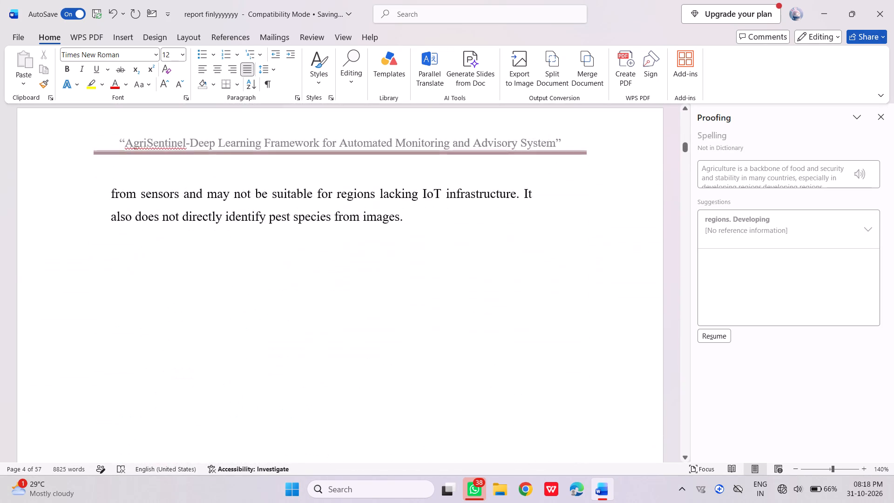
{"action": "scroll", "coordinate": [228, 396], "scroll_direction": "down", "scroll_amount": 1}
{"action": "left_click", "coordinate": [122, 358]}
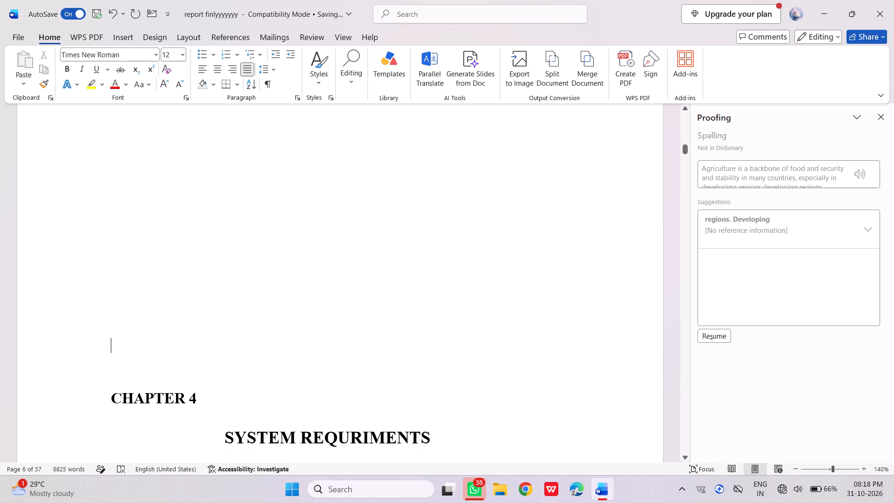
{"action": "key", "text": "Return"}
{"action": "key", "text": "Return"}
{"action": "key", "text": "Return"}
{"action": "key", "text": "Return"}
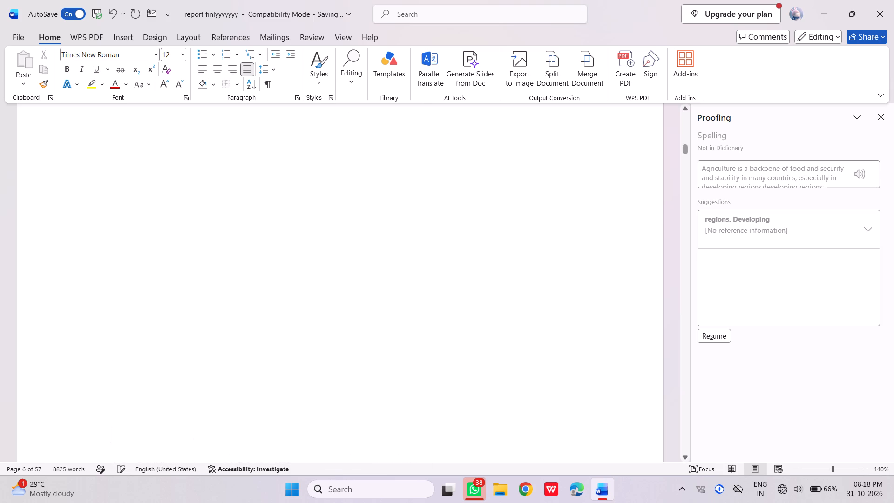
Set the line spacing to 1.5 for the two paragraphs under the "Step 7: Receiving the Prediction Response" heading.
{"action": "scroll", "coordinate": [123, 280], "scroll_direction": "down", "scroll_amount": 7}
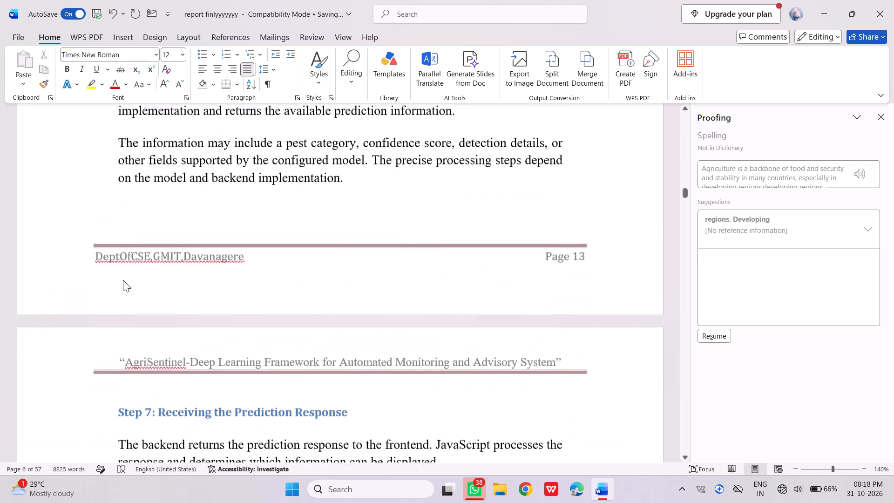
{"action": "left_click_drag", "start_coordinate": [123, 280], "coordinate": [127, 347]}
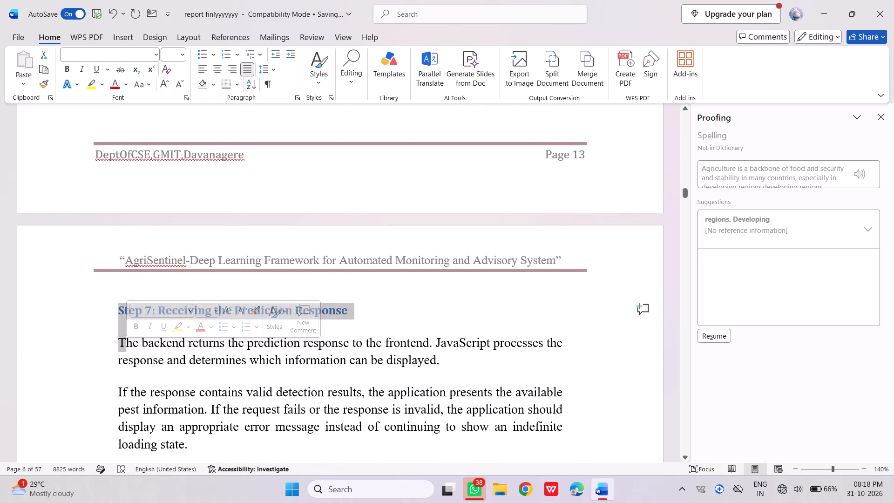
{"action": "triple_click", "coordinate": [118, 349]}
{"action": "left_click_drag", "start_coordinate": [118, 349], "coordinate": [171, 449]}
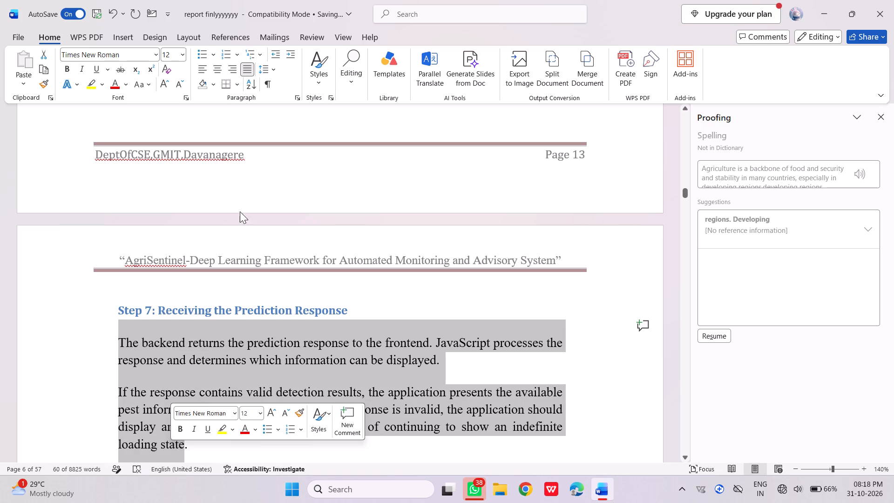
{"action": "left_click", "coordinate": [264, 72]}
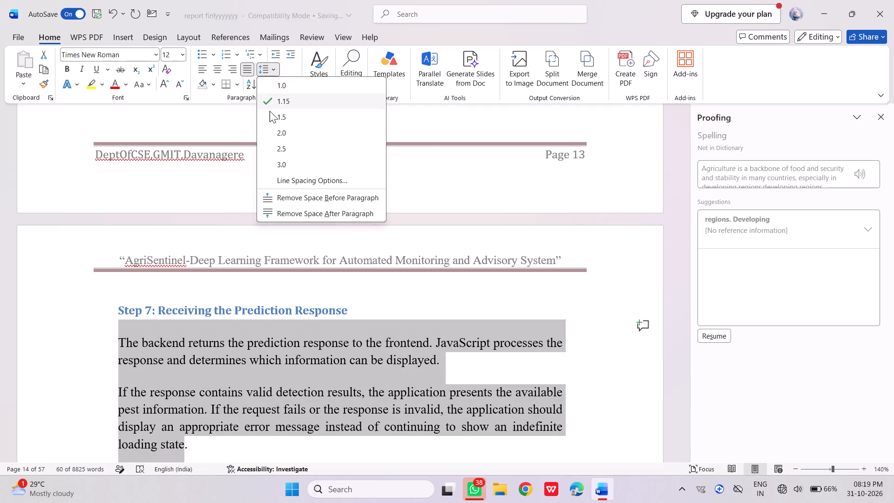
{"action": "left_click", "coordinate": [271, 116]}
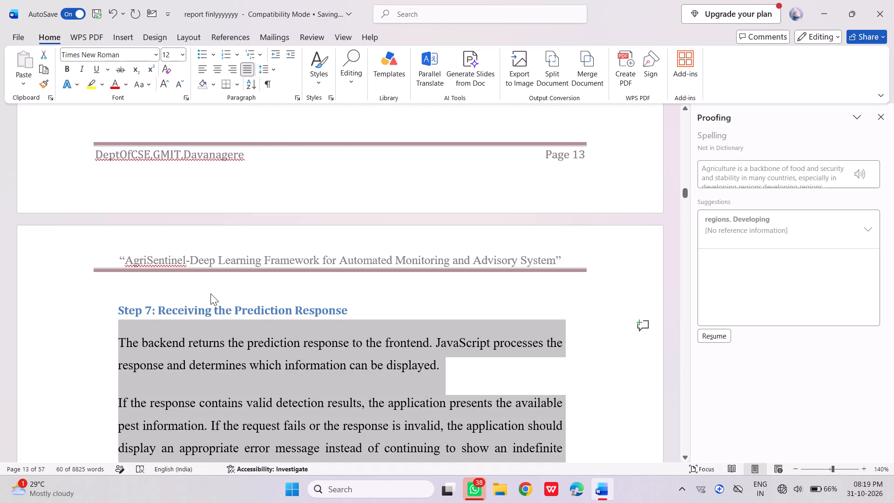
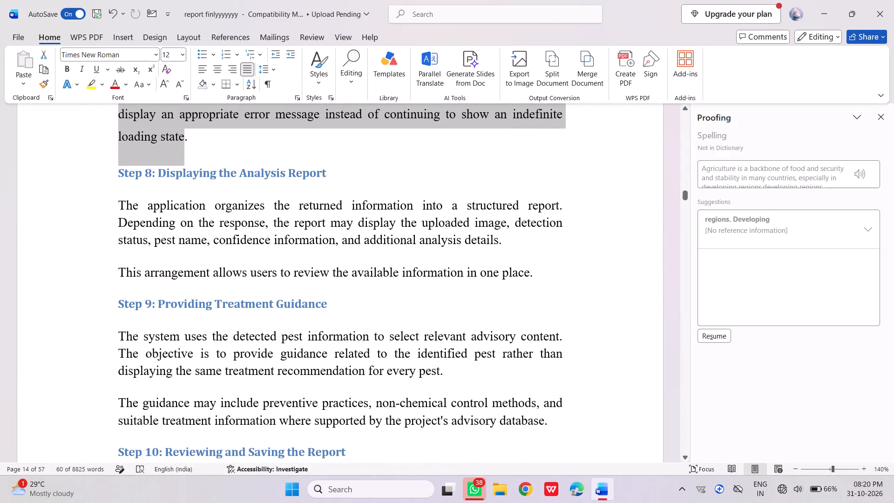
Set the line spacing to 1.5 for the two paragraphs under the "Step 8: Displaying the Analysis Report" heading.
{"action": "left_click", "coordinate": [114, 204]}
{"action": "left_click_drag", "start_coordinate": [114, 204], "coordinate": [459, 285]}
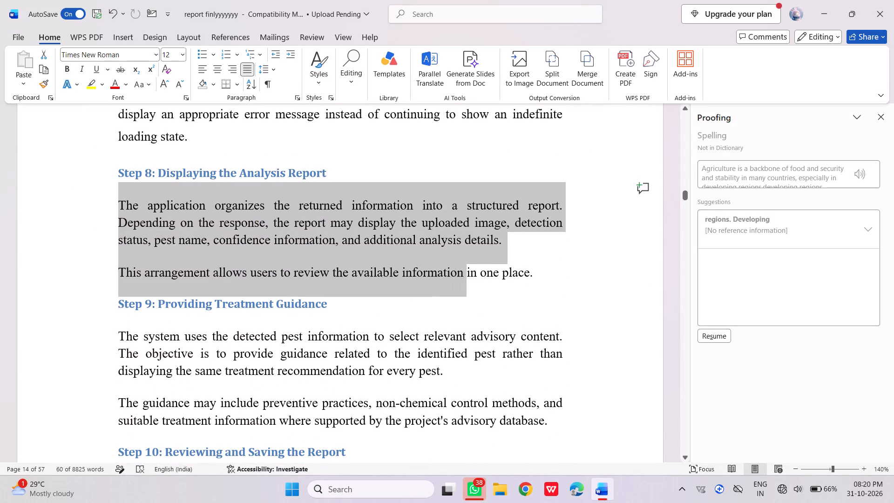
{"action": "left_click_drag", "start_coordinate": [459, 285], "coordinate": [519, 296]}
{"action": "left_click", "coordinate": [536, 303]}
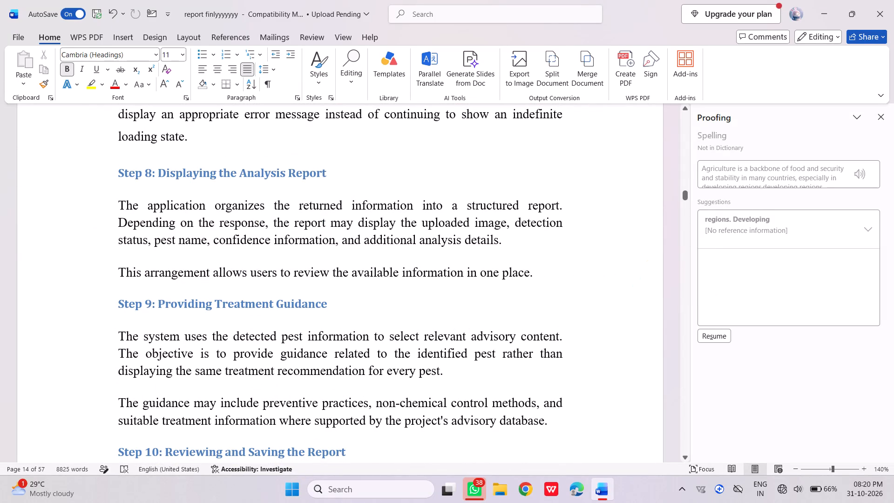
{"action": "left_click", "coordinate": [534, 270]}
{"action": "left_click_drag", "start_coordinate": [534, 270], "coordinate": [353, 188]}
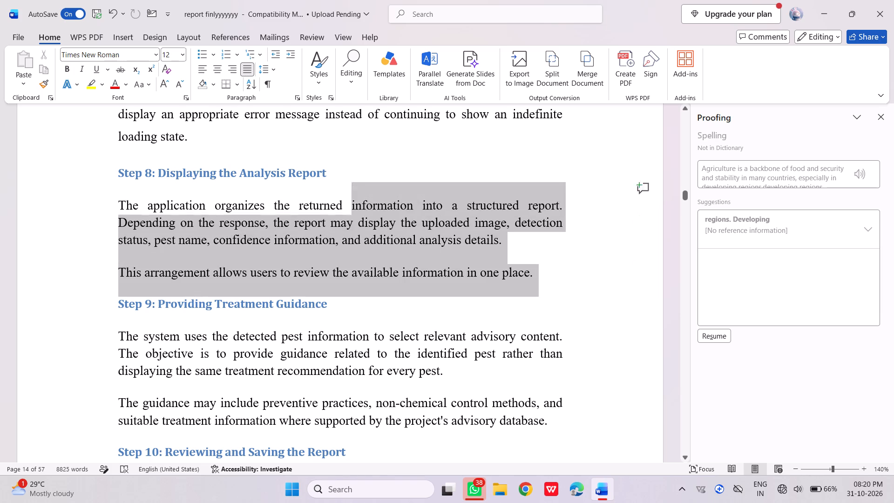
{"action": "left_click_drag", "start_coordinate": [353, 188], "coordinate": [142, 192]}
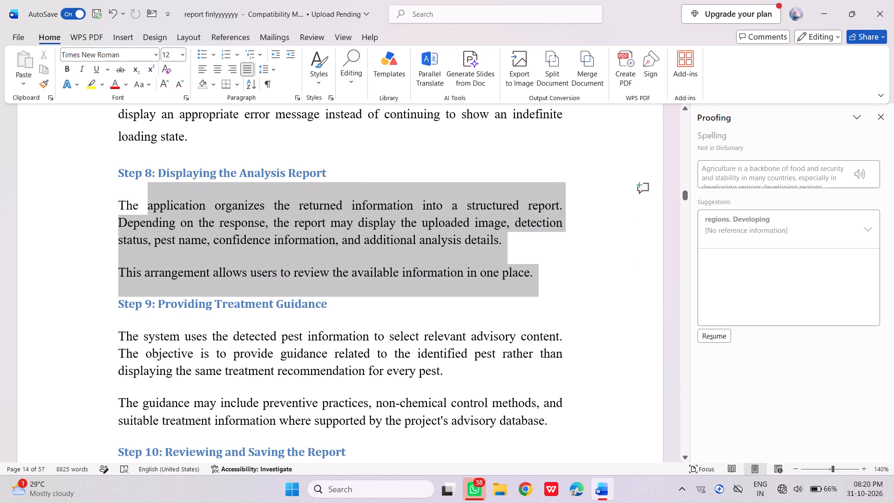
{"action": "left_click_drag", "start_coordinate": [142, 192], "coordinate": [93, 204]}
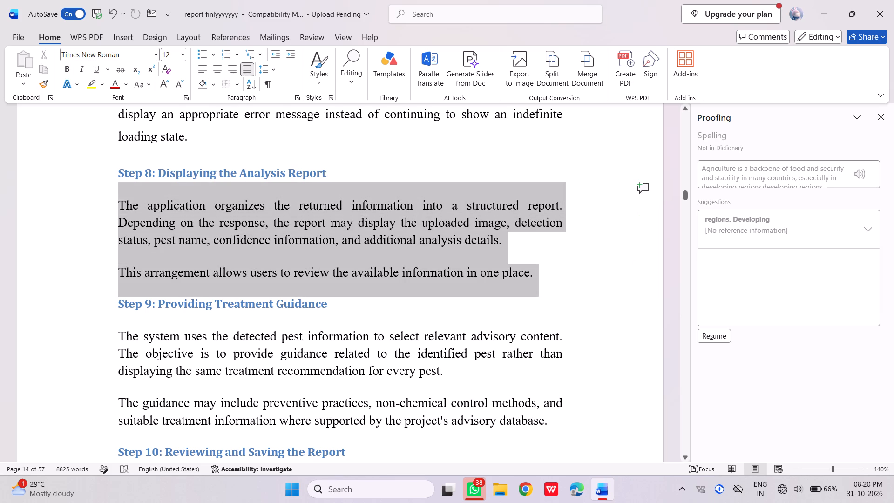
{"action": "left_click_drag", "start_coordinate": [93, 204], "coordinate": [80, 204]}
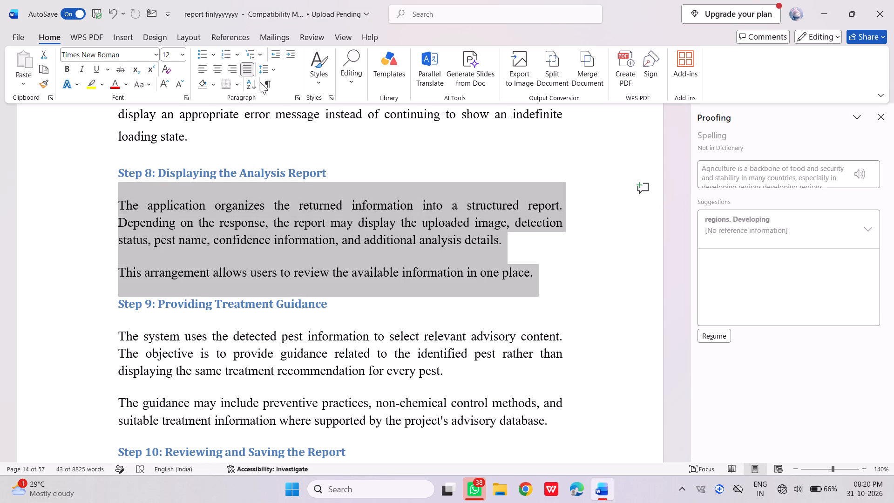
{"action": "left_click", "coordinate": [264, 72]}
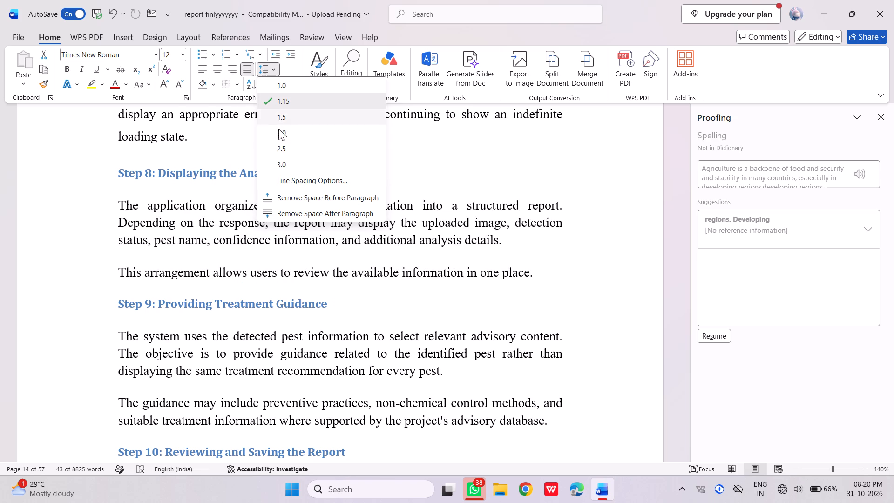
{"action": "left_click", "coordinate": [282, 119]}
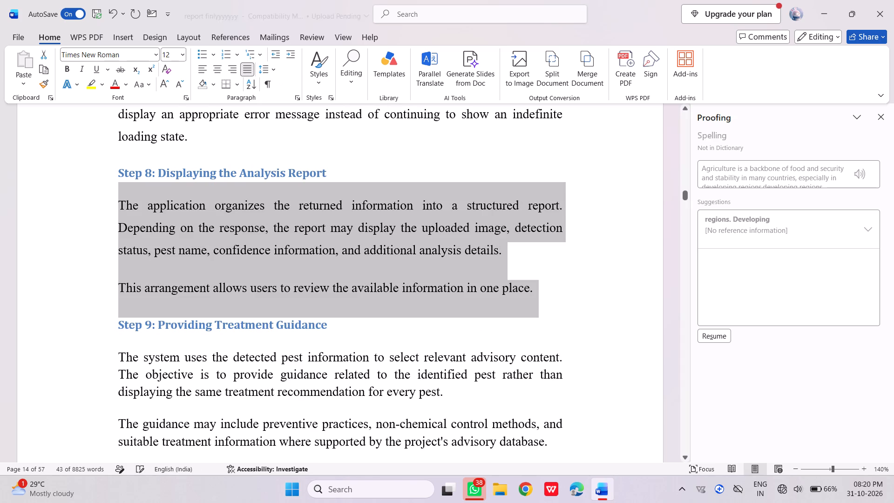
{"action": "left_click", "coordinate": [354, 327]}
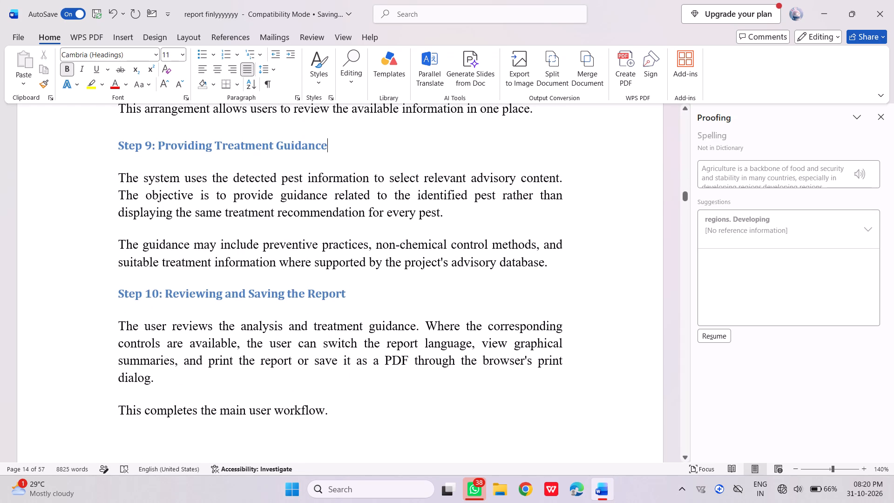
Set the line spacing to 1.5 for the two paragraphs under the "Step 9: Providing Treatment Guidance" heading.
{"action": "left_click", "coordinate": [116, 168]}
{"action": "left_click_drag", "start_coordinate": [116, 168], "coordinate": [536, 266]}
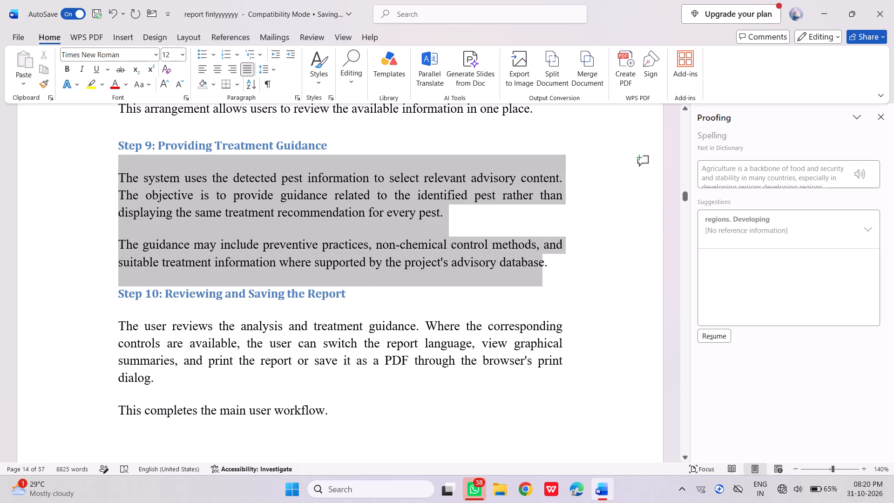
{"action": "left_click_drag", "start_coordinate": [536, 266], "coordinate": [555, 269]}
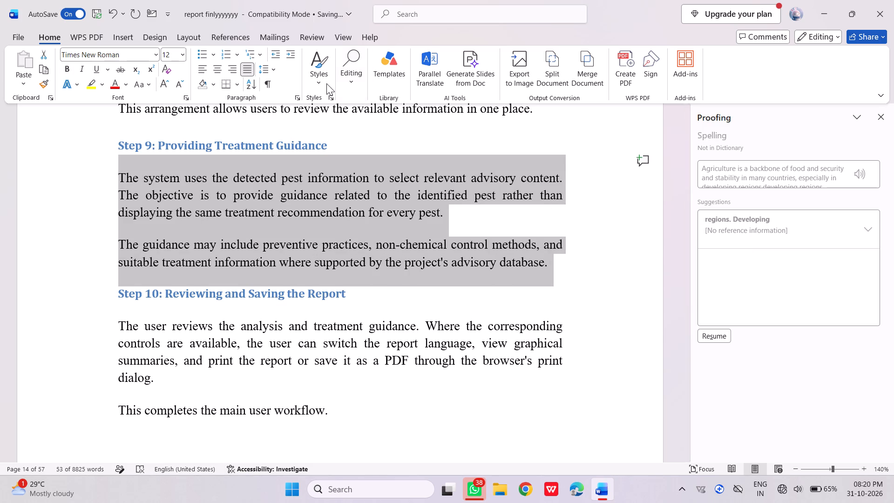
{"action": "left_click", "coordinate": [270, 67]}
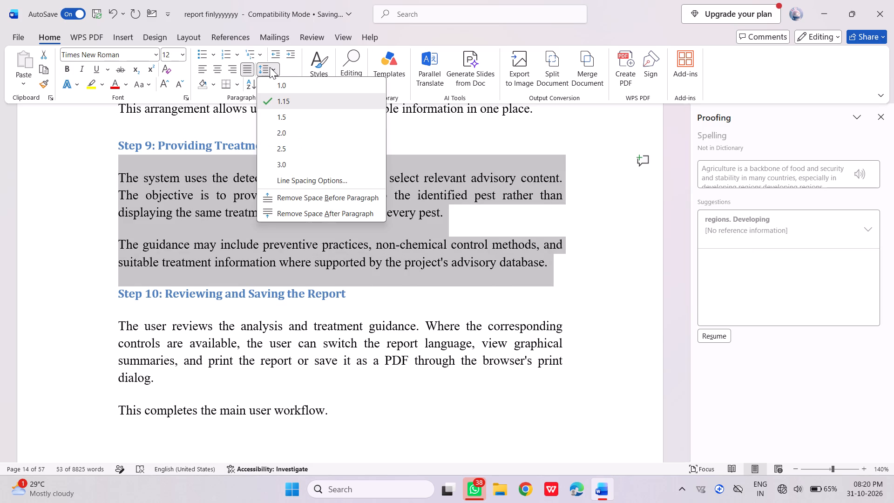
{"action": "left_click", "coordinate": [285, 119]}
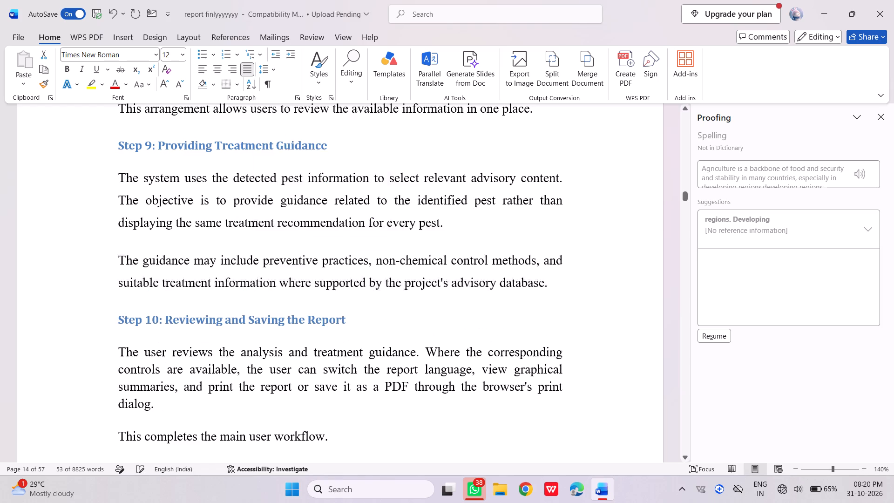
{"action": "left_click", "coordinate": [344, 394]}
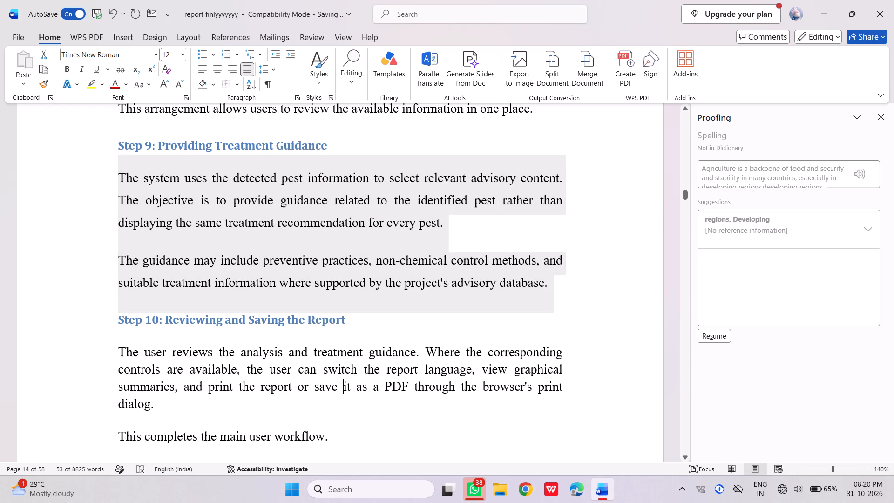
Set the line spacing to 1.5 for the text under the "Step 10: Reviewing and Saving the Report" heading.
{"action": "scroll", "coordinate": [344, 394], "scroll_direction": "down", "scroll_amount": 2}
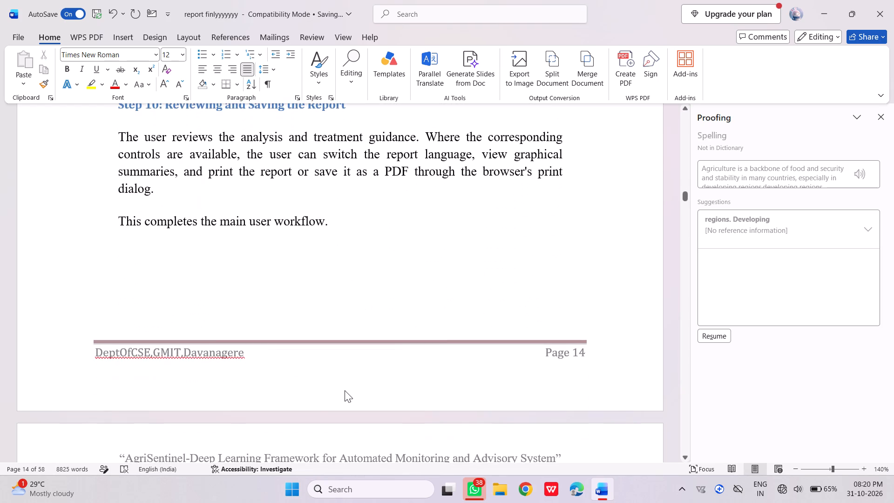
{"action": "double_click", "coordinate": [113, 140]}
{"action": "left_click_drag", "start_coordinate": [113, 140], "coordinate": [327, 243]}
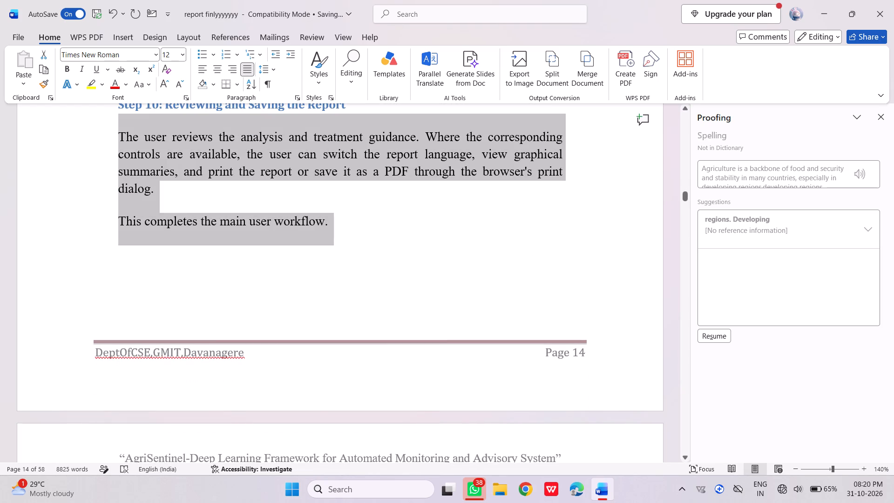
{"action": "left_click_drag", "start_coordinate": [327, 243], "coordinate": [344, 248]}
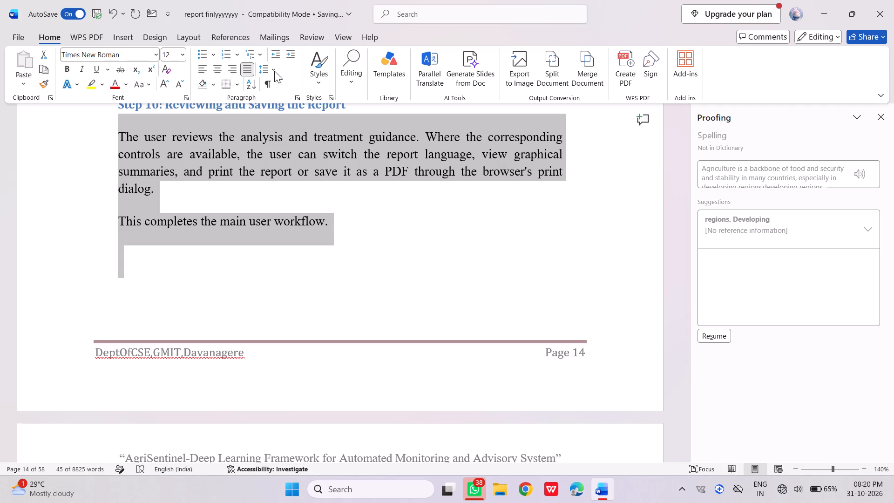
{"action": "left_click", "coordinate": [274, 71]}
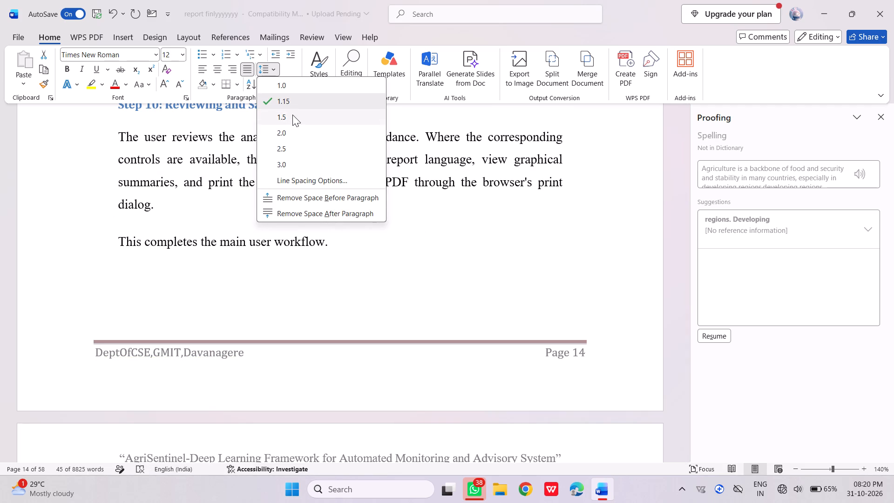
{"action": "left_click", "coordinate": [292, 114]}
{"action": "left_click", "coordinate": [348, 264]}
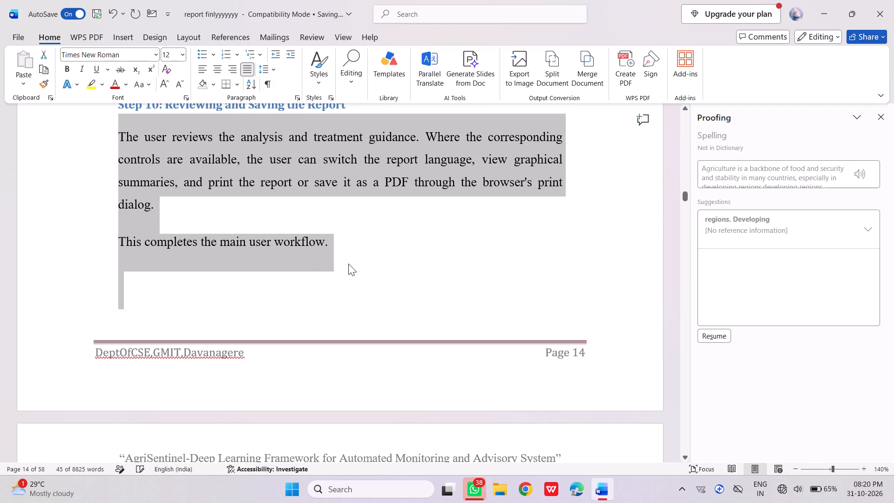
Set the line spacing to 1.5 for all paragraphs and the numbered list under "5.5 Image Collection, Uploading, and Preview".
{"action": "scroll", "coordinate": [348, 264], "scroll_direction": "down", "scroll_amount": 1}
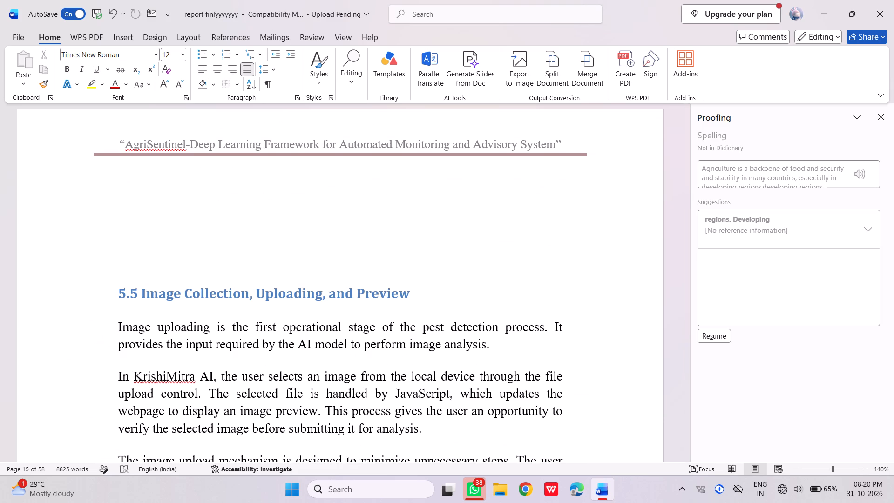
{"action": "scroll", "coordinate": [352, 245], "scroll_direction": "down", "scroll_amount": 1}
{"action": "scroll", "coordinate": [352, 245], "scroll_direction": "up", "scroll_amount": 1, "text": "ctrl"}
{"action": "scroll", "coordinate": [352, 245], "scroll_direction": "down", "scroll_amount": 1, "text": "ctrl"}
{"action": "scroll", "coordinate": [352, 245], "scroll_direction": "up", "scroll_amount": 1, "text": "ctrl"}
{"action": "scroll", "coordinate": [352, 245], "scroll_direction": "down", "scroll_amount": 2, "text": "ctrl"}
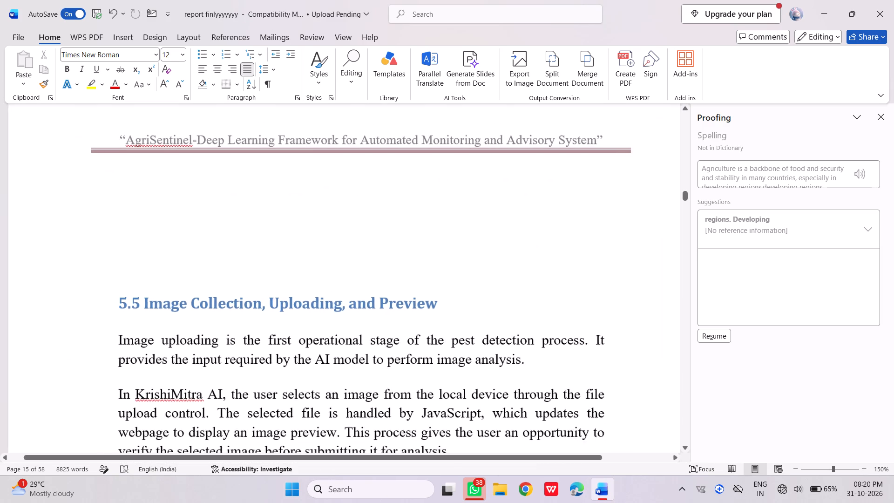
{"action": "scroll", "coordinate": [352, 245], "scroll_direction": "down", "scroll_amount": 1, "text": "ctrl"}
{"action": "scroll", "coordinate": [352, 245], "scroll_direction": "down", "scroll_amount": 1}
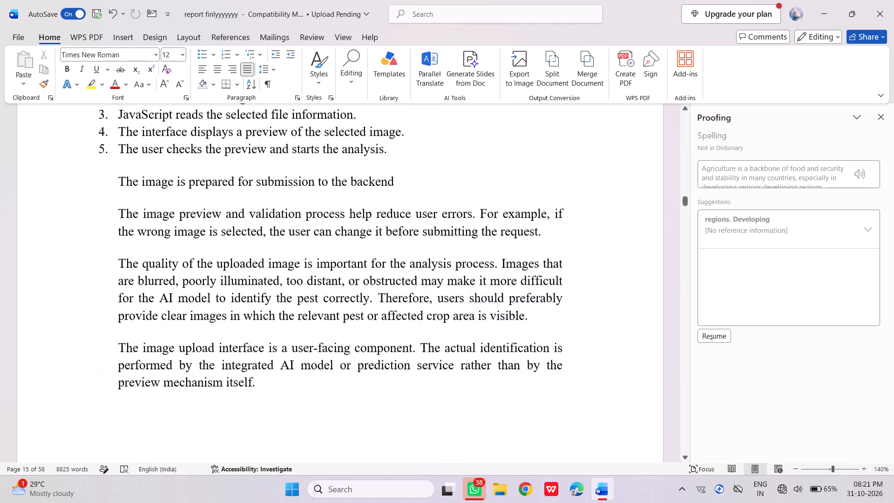
{"action": "scroll", "coordinate": [352, 245], "scroll_direction": "down", "scroll_amount": 1}
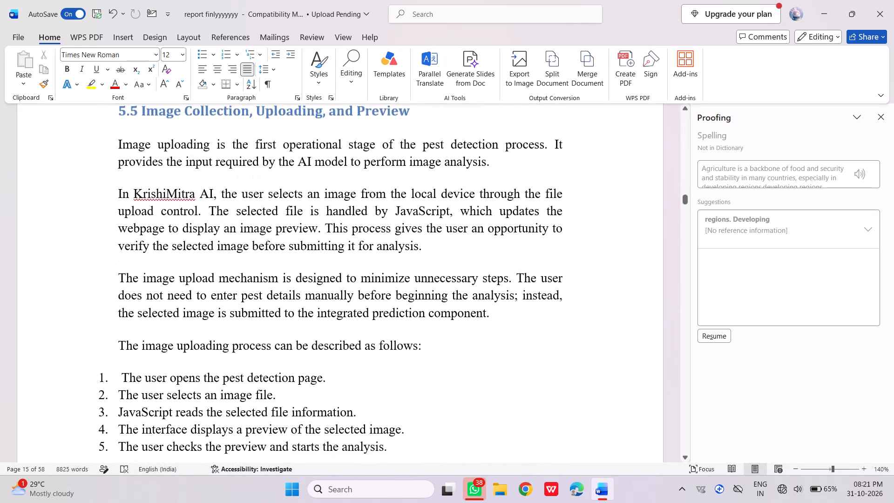
{"action": "scroll", "coordinate": [352, 245], "scroll_direction": "down", "scroll_amount": 1}
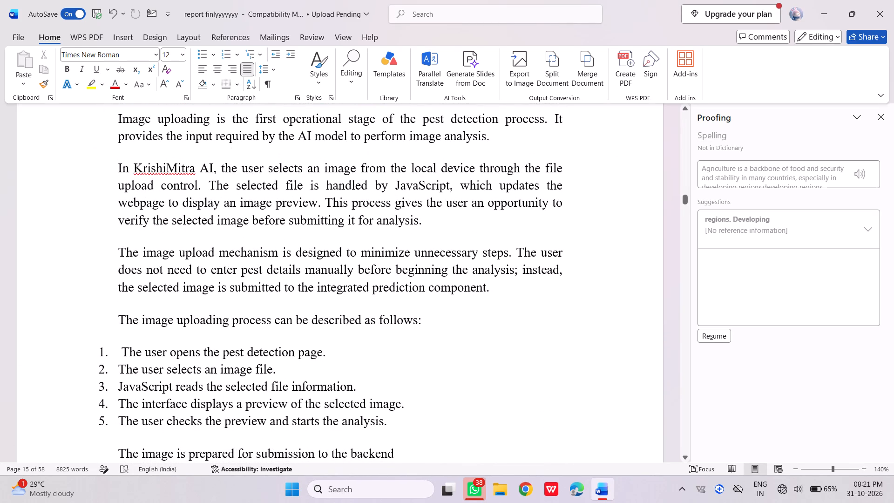
{"action": "left_click", "coordinate": [119, 112]}
{"action": "left_click_drag", "start_coordinate": [119, 112], "coordinate": [235, 221]}
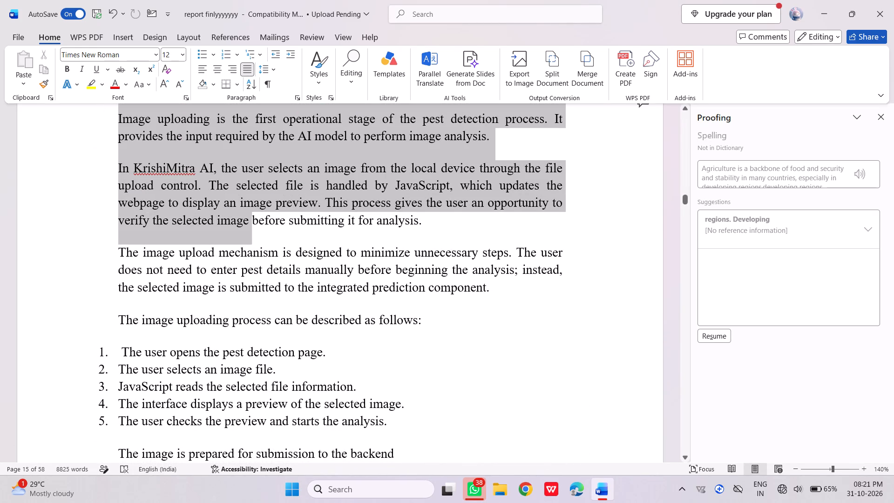
{"action": "left_click_drag", "start_coordinate": [235, 221], "coordinate": [282, 364]}
{"action": "scroll", "coordinate": [238, 235], "scroll_direction": "up", "scroll_amount": 1}
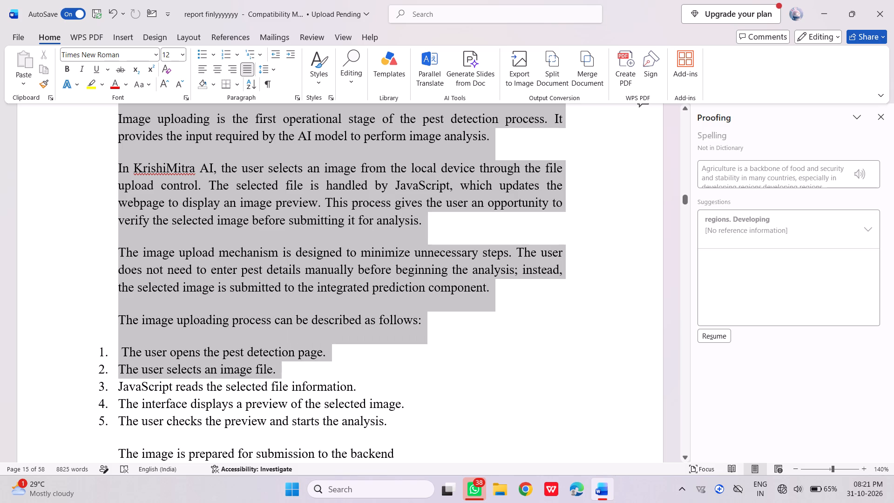
{"action": "left_click_drag", "start_coordinate": [282, 364], "coordinate": [319, 449]}
{"action": "scroll", "coordinate": [305, 443], "scroll_direction": "right", "scroll_amount": 2}
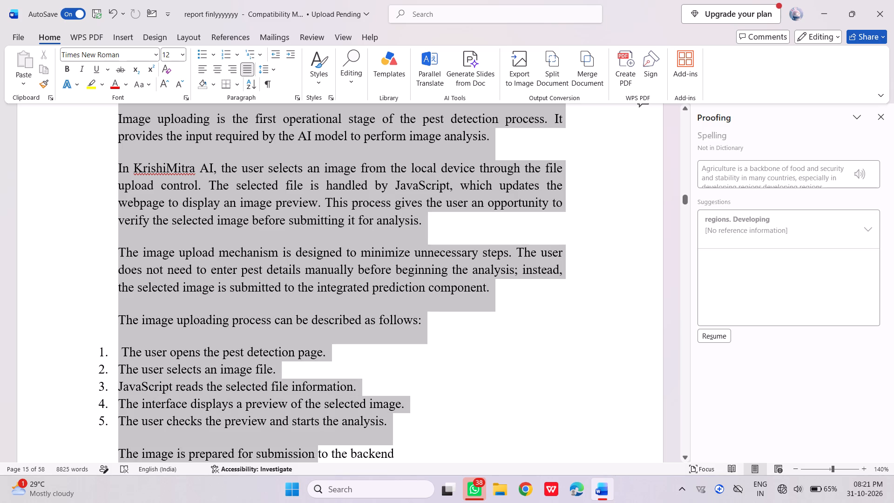
{"action": "scroll", "coordinate": [319, 449], "scroll_direction": "right", "scroll_amount": 1}
{"action": "left_click_drag", "start_coordinate": [319, 449], "coordinate": [372, 454]}
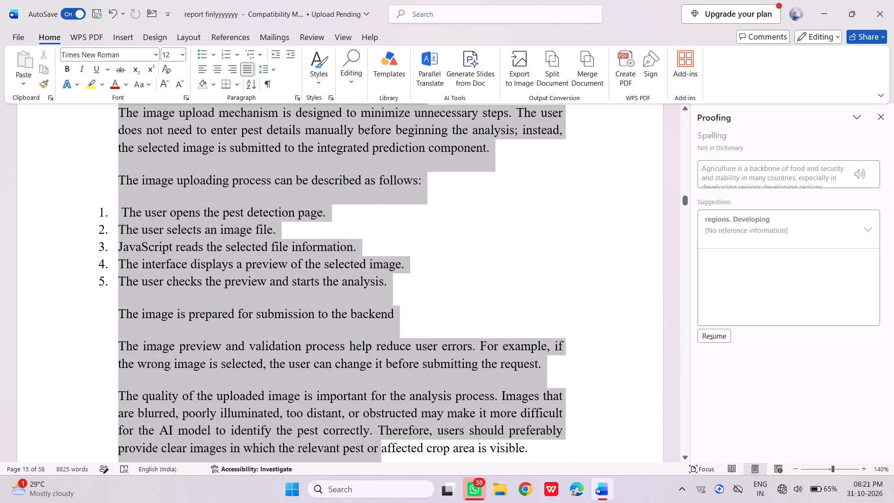
{"action": "left_click_drag", "start_coordinate": [372, 454], "coordinate": [528, 453]}
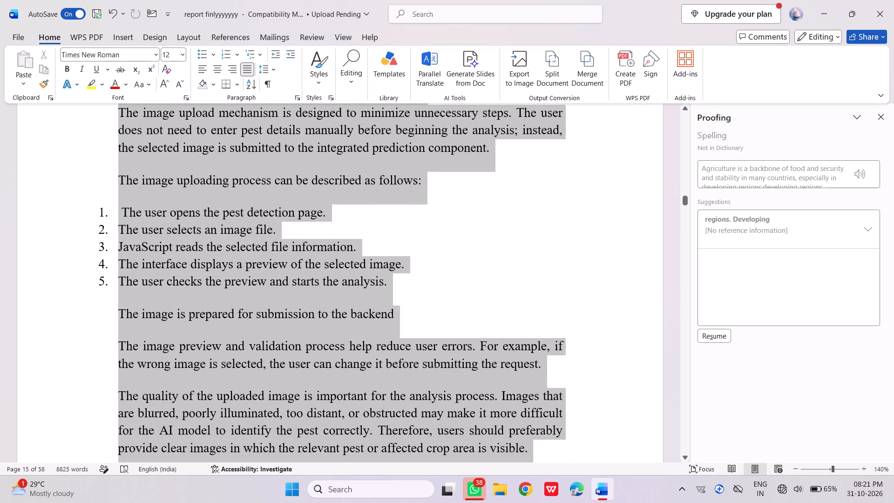
{"action": "left_click_drag", "start_coordinate": [528, 453], "coordinate": [505, 443]}
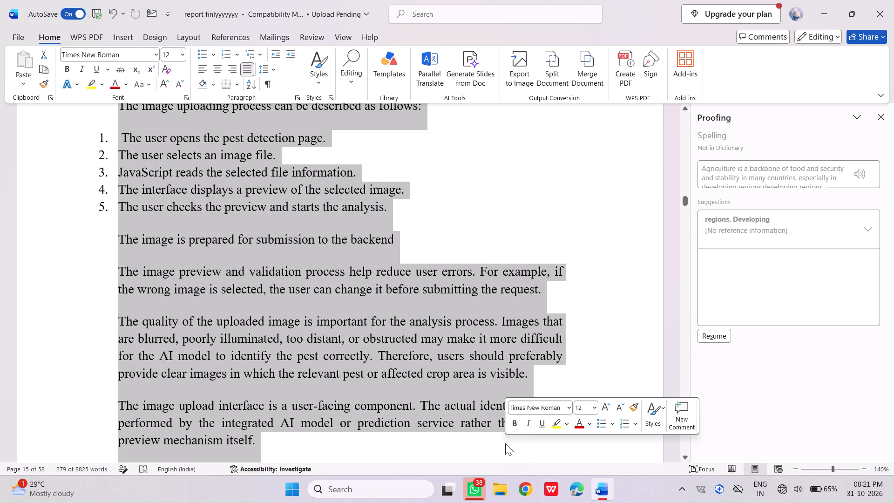
{"action": "left_click", "coordinate": [269, 72]}
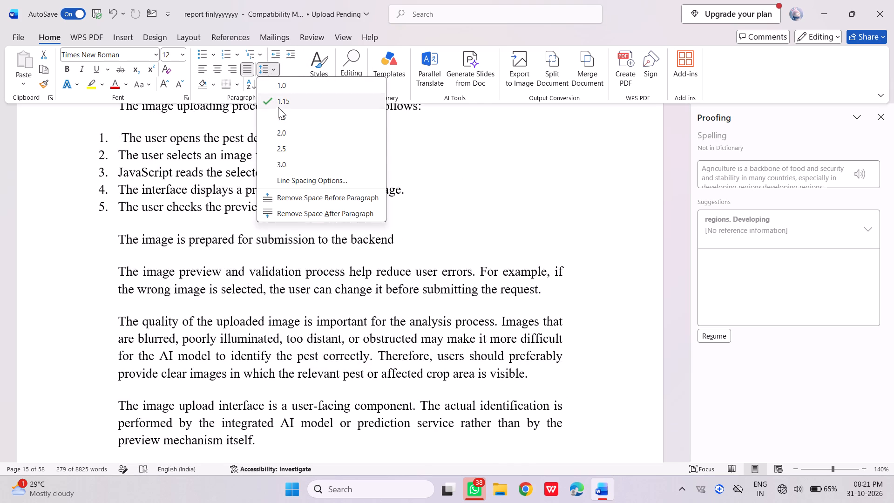
{"action": "left_click", "coordinate": [280, 113]}
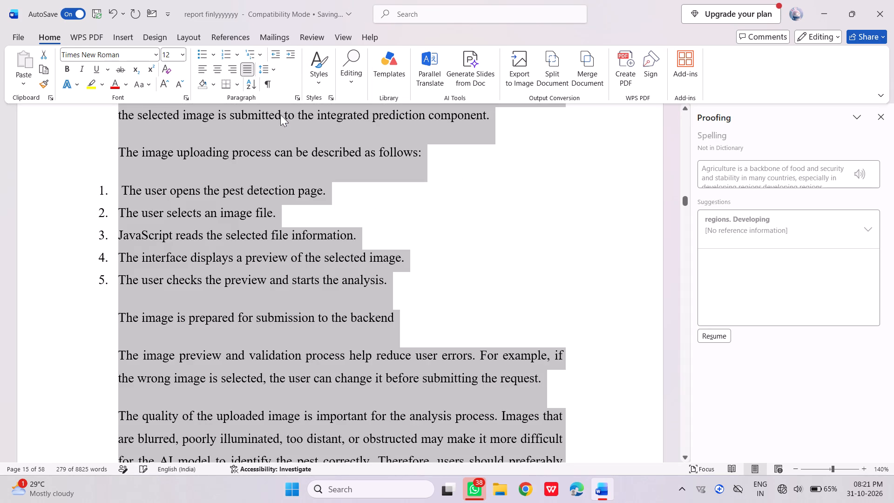
{"action": "left_click", "coordinate": [482, 243]}
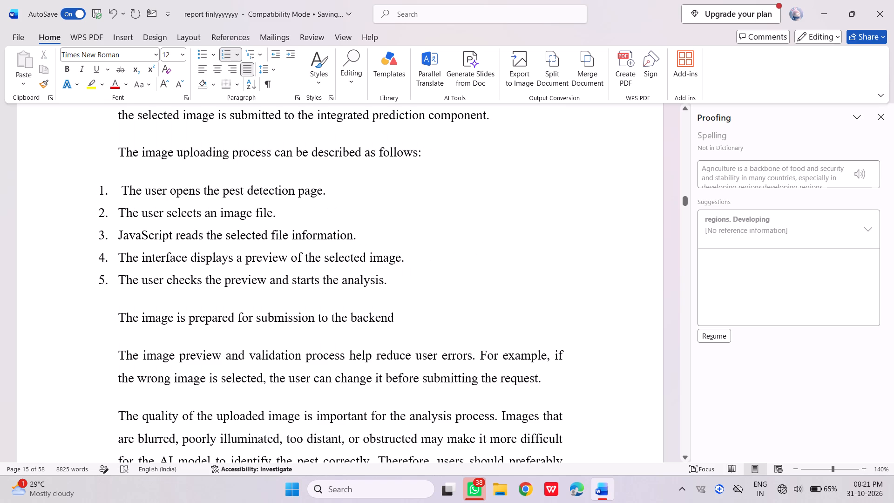
Set the line spacing to 1.5 for the first paragraph under the "5.6 Frontend Development" heading.
{"action": "scroll", "coordinate": [482, 243], "scroll_direction": "down", "scroll_amount": 1}
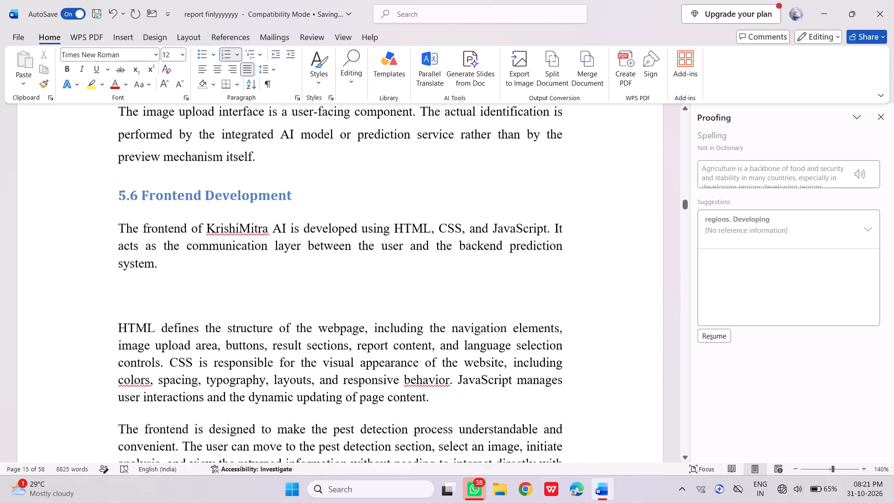
{"action": "scroll", "coordinate": [482, 243], "scroll_direction": "down", "scroll_amount": 1}
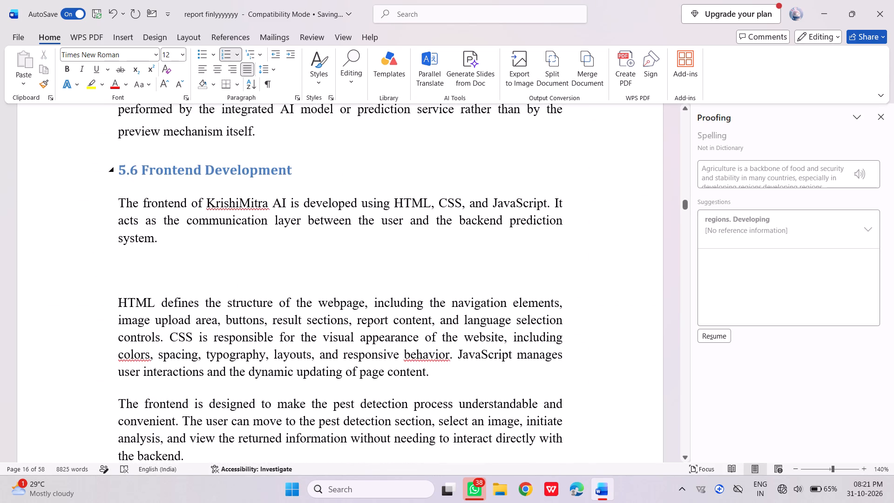
{"action": "left_click", "coordinate": [114, 197]}
{"action": "left_click_drag", "start_coordinate": [114, 197], "coordinate": [177, 248]}
{"action": "left_click", "coordinate": [275, 70]}
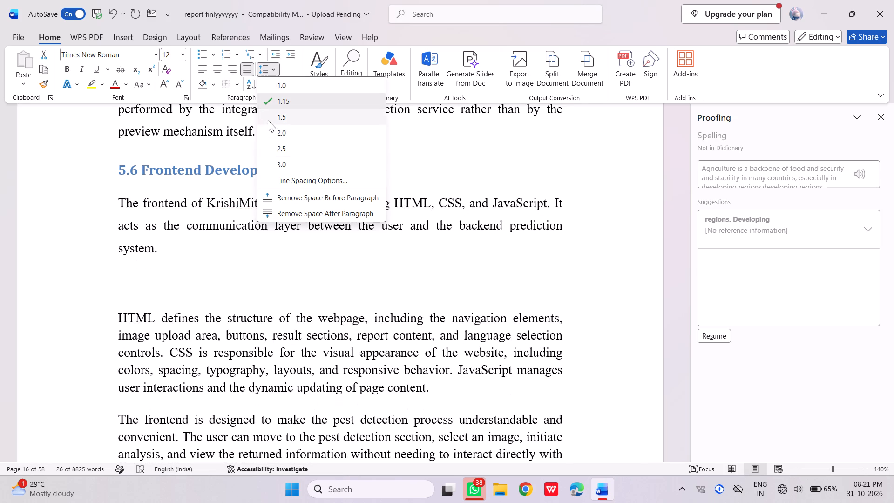
{"action": "left_click", "coordinate": [268, 120]}
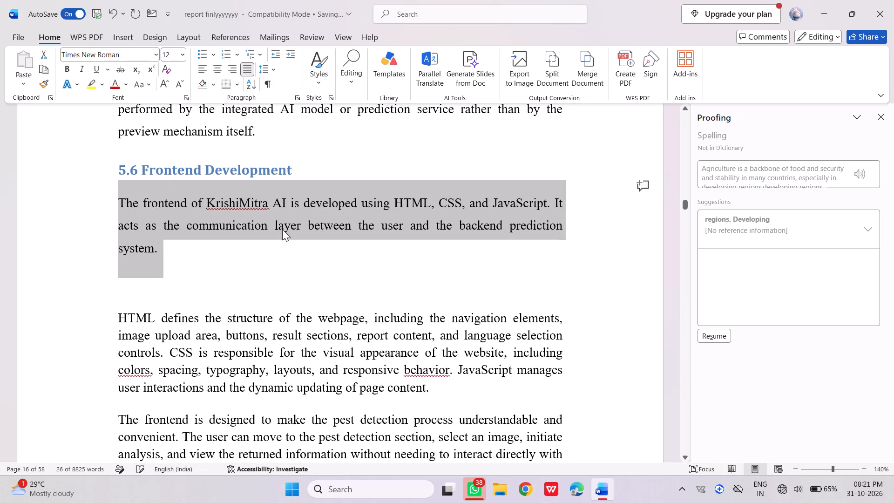
Set the line spacing to 1.5 for the section 5.6 paragraph beginning "HTML defines the structure of the webpage".
{"action": "scroll", "coordinate": [284, 231], "scroll_direction": "down", "scroll_amount": 1}
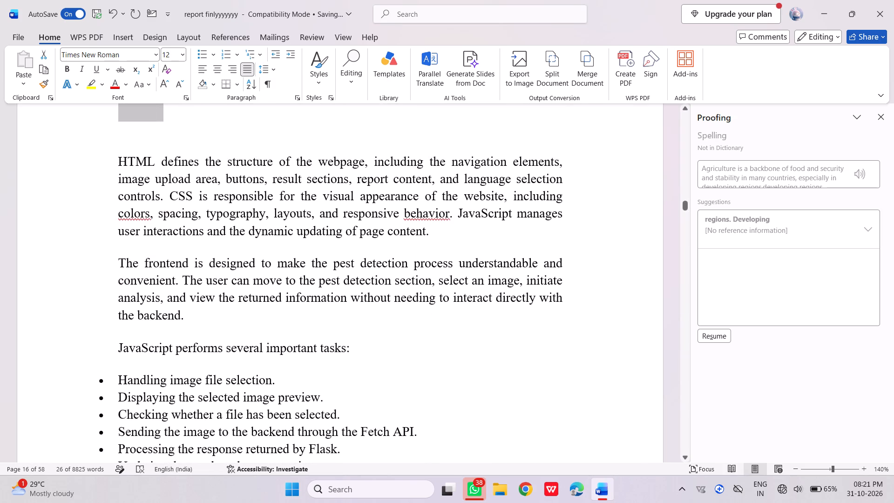
{"action": "left_click", "coordinate": [117, 150]}
{"action": "left_click_drag", "start_coordinate": [117, 150], "coordinate": [193, 196]}
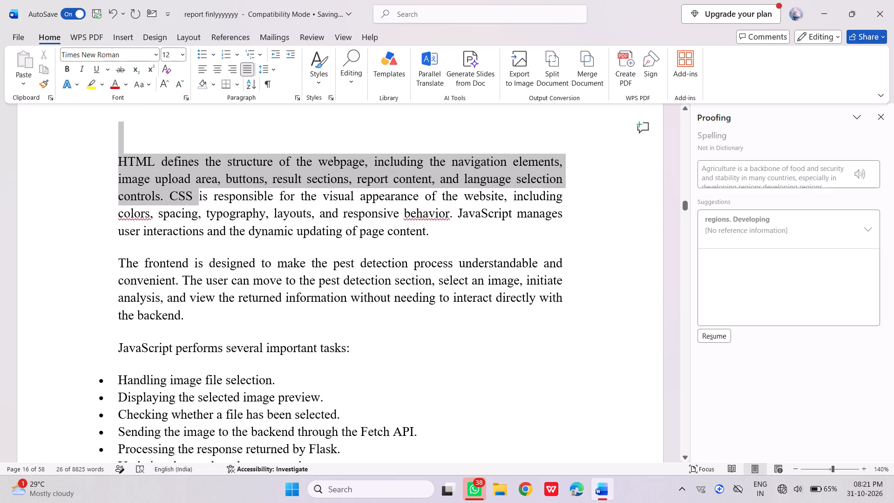
{"action": "left_click_drag", "start_coordinate": [193, 196], "coordinate": [463, 253]}
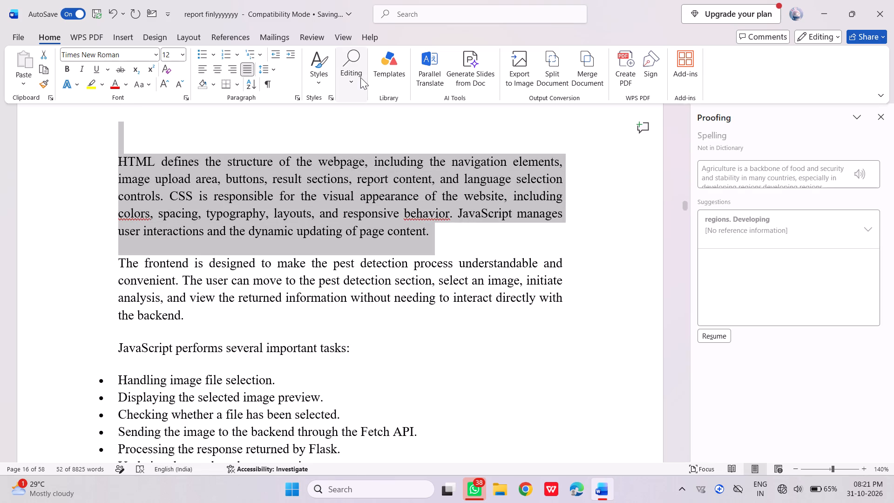
{"action": "left_click", "coordinate": [278, 71]}
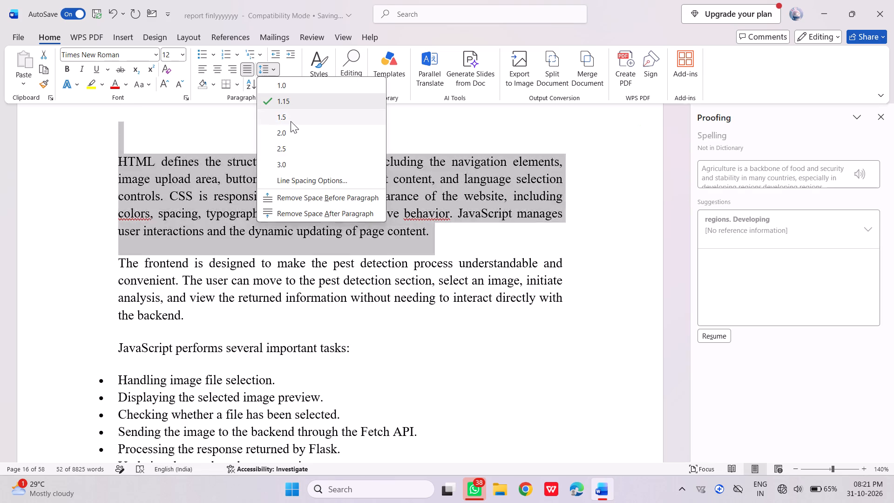
{"action": "left_click", "coordinate": [291, 120]}
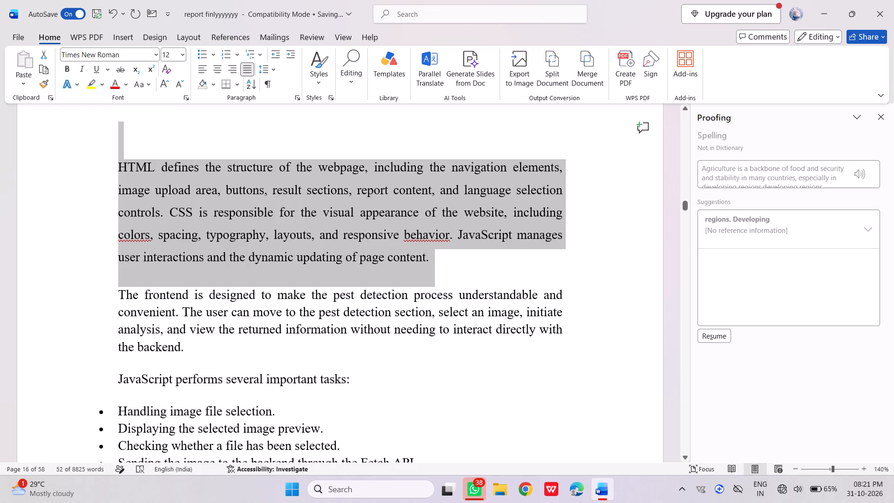
{"action": "left_click", "coordinate": [264, 345]}
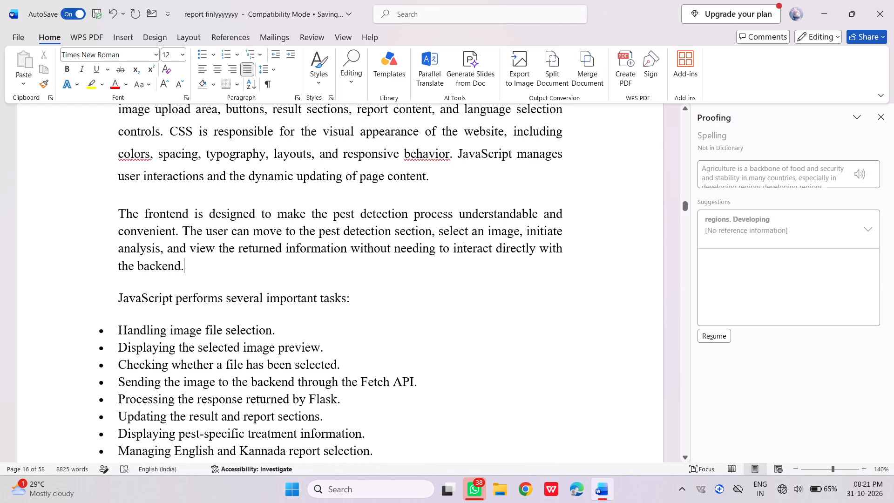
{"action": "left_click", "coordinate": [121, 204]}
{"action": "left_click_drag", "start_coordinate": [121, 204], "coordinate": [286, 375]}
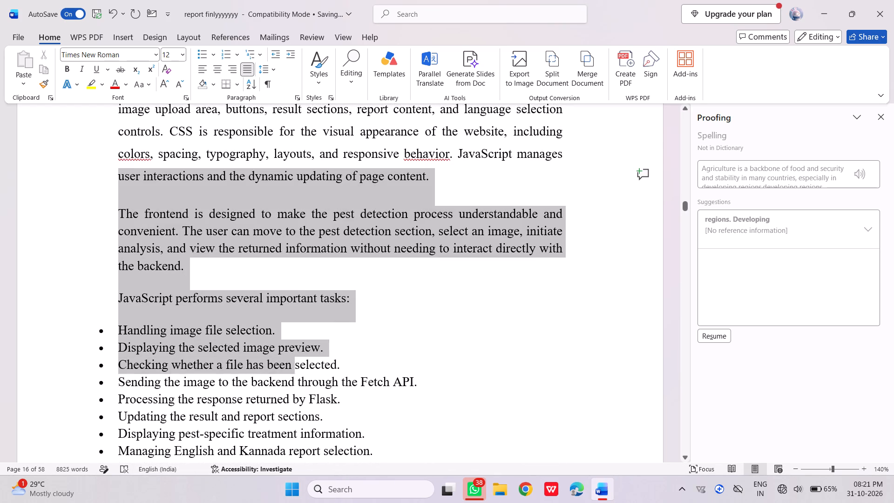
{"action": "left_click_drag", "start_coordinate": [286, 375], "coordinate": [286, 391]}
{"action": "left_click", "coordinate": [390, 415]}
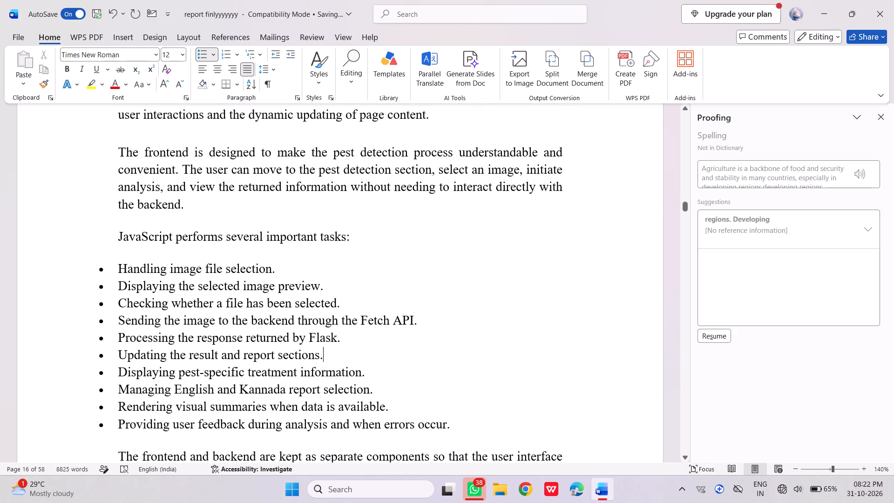
Set 1.5 line spacing from "The frontend is designed to make" in section 5.6 through the second paragraph of section 5.7, including the bulleted list.
{"action": "left_click", "coordinate": [115, 148]}
{"action": "left_click_drag", "start_coordinate": [115, 148], "coordinate": [385, 479]}
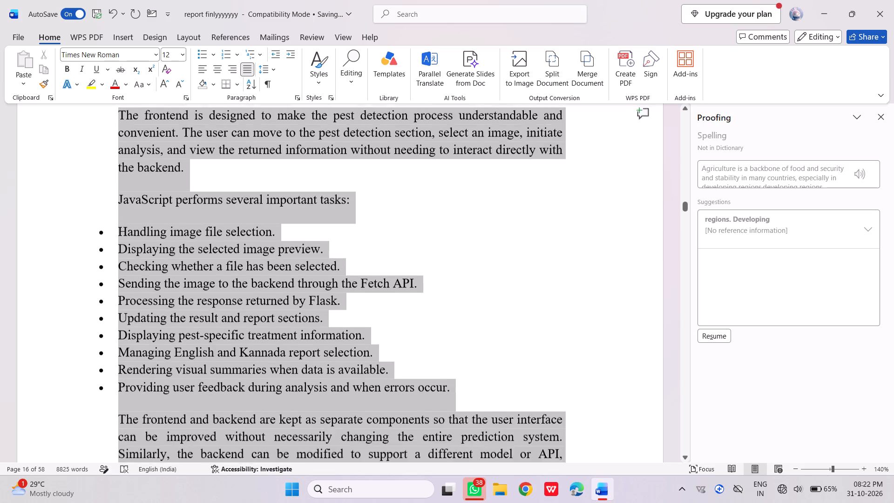
{"action": "left_click_drag", "start_coordinate": [385, 479], "coordinate": [217, 371]}
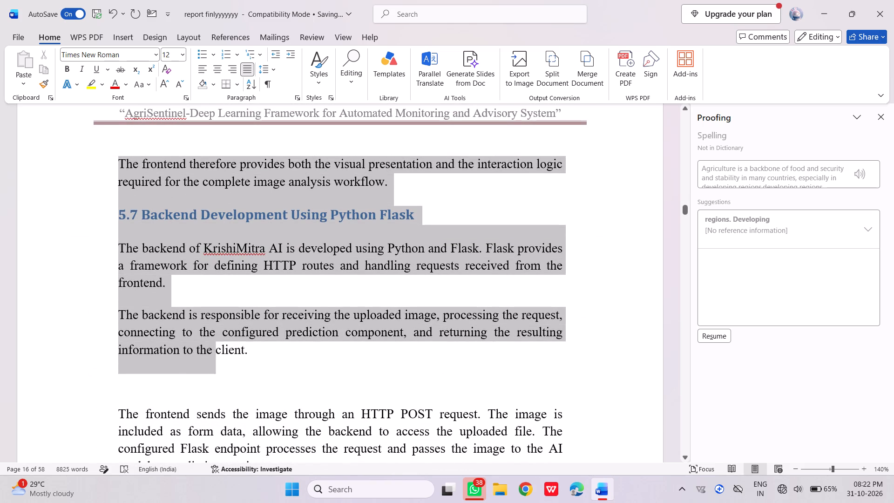
{"action": "left_click_drag", "start_coordinate": [217, 371], "coordinate": [247, 362]}
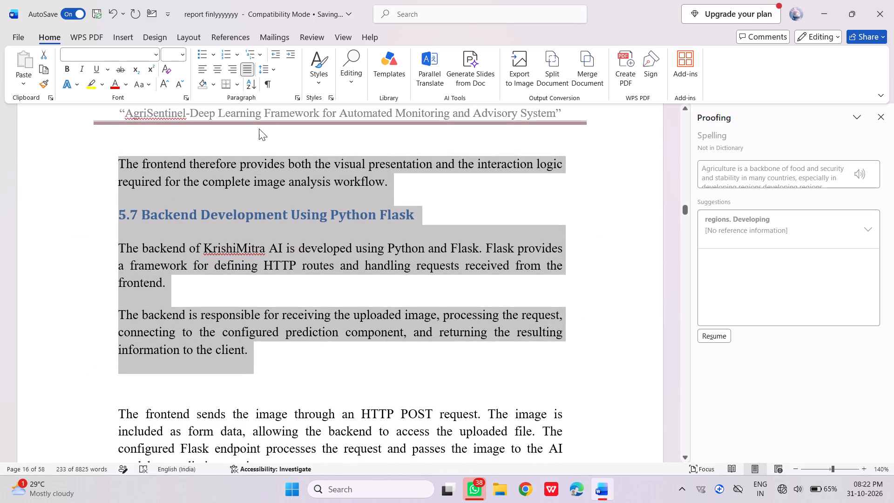
{"action": "left_click", "coordinate": [270, 73]}
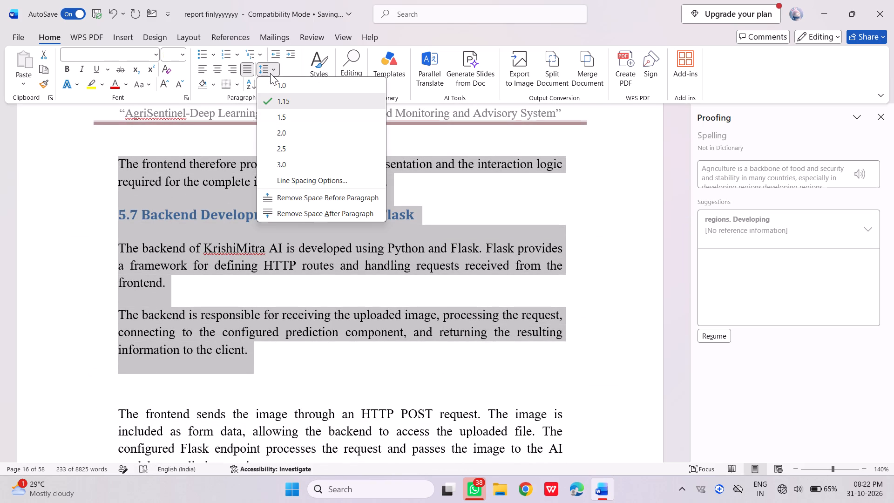
{"action": "left_click", "coordinate": [277, 116]}
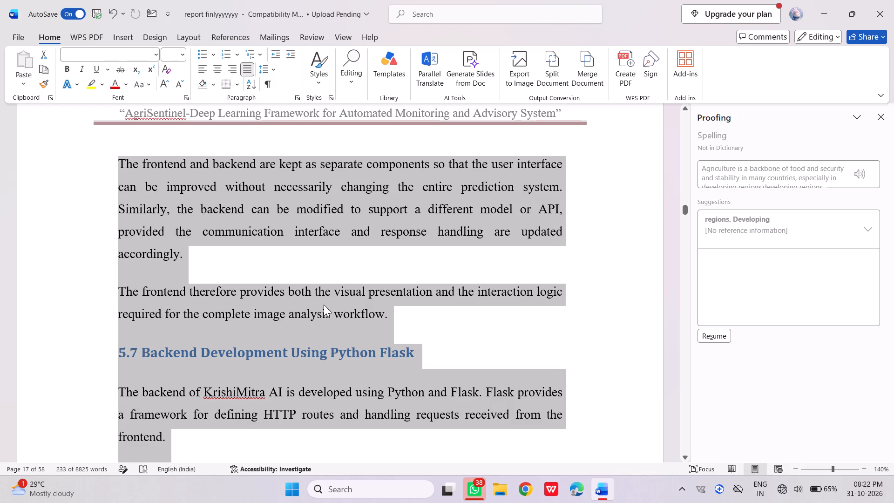
Set 1.5 line spacing in section 5.7 from "The frontend sends the image" through the numbered list to "the analysis could not be completed.".
{"action": "scroll", "coordinate": [324, 305], "scroll_direction": "down", "scroll_amount": 1}
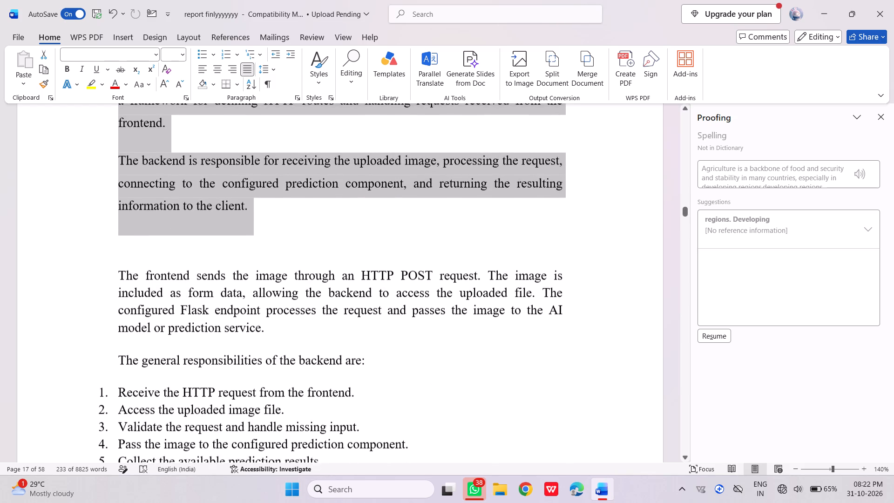
{"action": "scroll", "coordinate": [325, 301], "scroll_direction": "down", "scroll_amount": 1}
{"action": "left_click", "coordinate": [269, 347]}
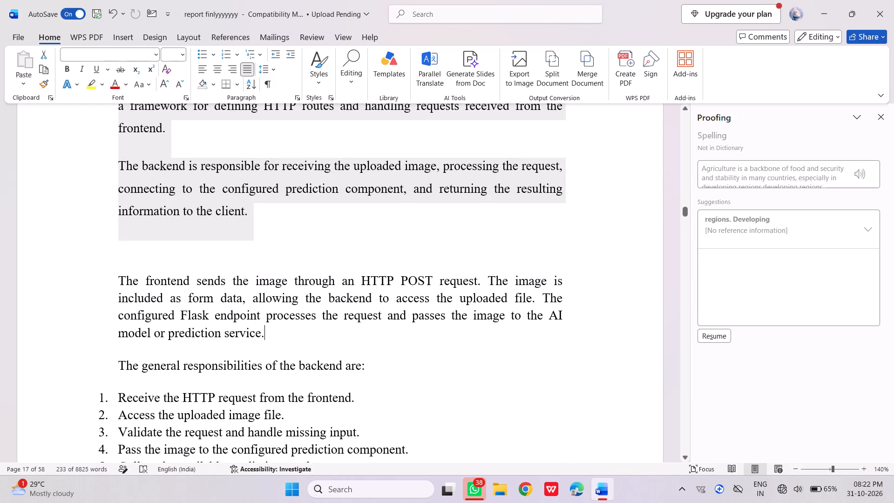
{"action": "left_click", "coordinate": [116, 271]}
{"action": "left_click_drag", "start_coordinate": [116, 271], "coordinate": [125, 277]}
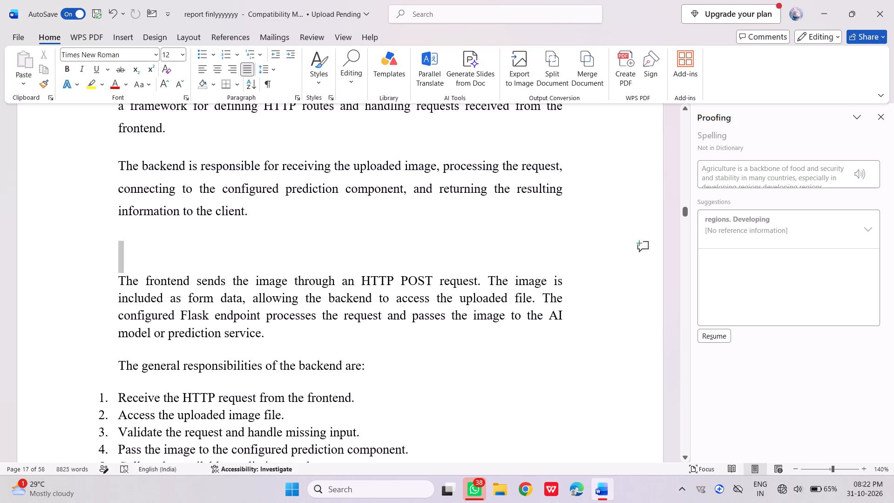
{"action": "left_click_drag", "start_coordinate": [125, 277], "coordinate": [355, 476]}
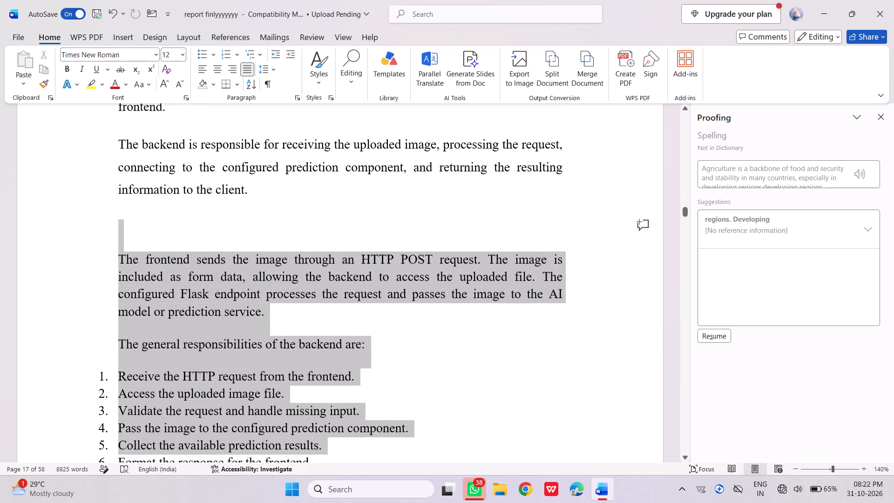
{"action": "left_click_drag", "start_coordinate": [355, 476], "coordinate": [399, 397]}
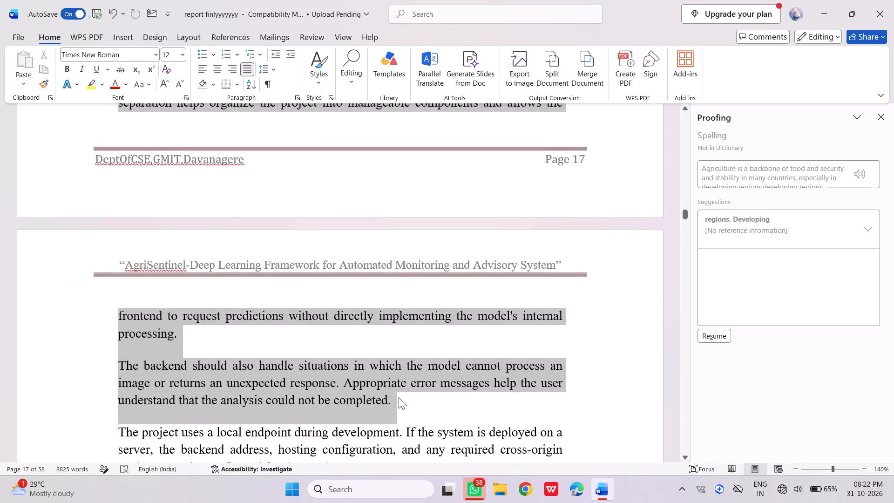
{"action": "left_click", "coordinate": [272, 70]}
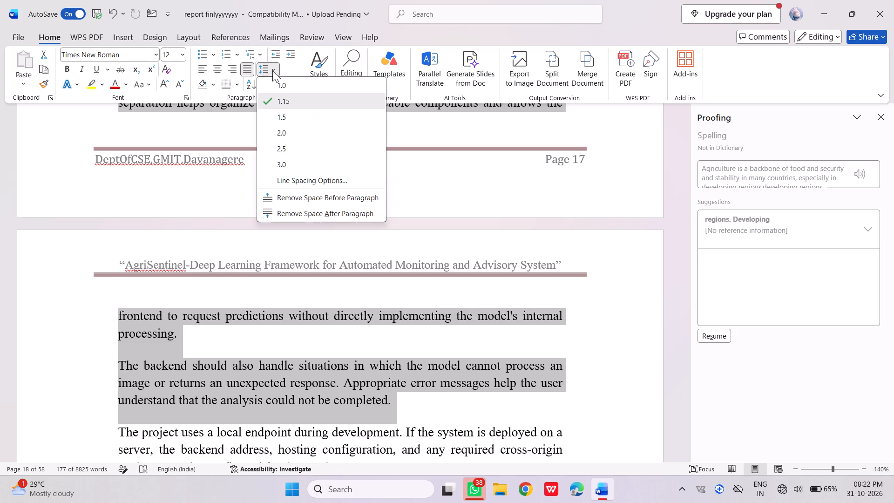
{"action": "left_click", "coordinate": [281, 112]}
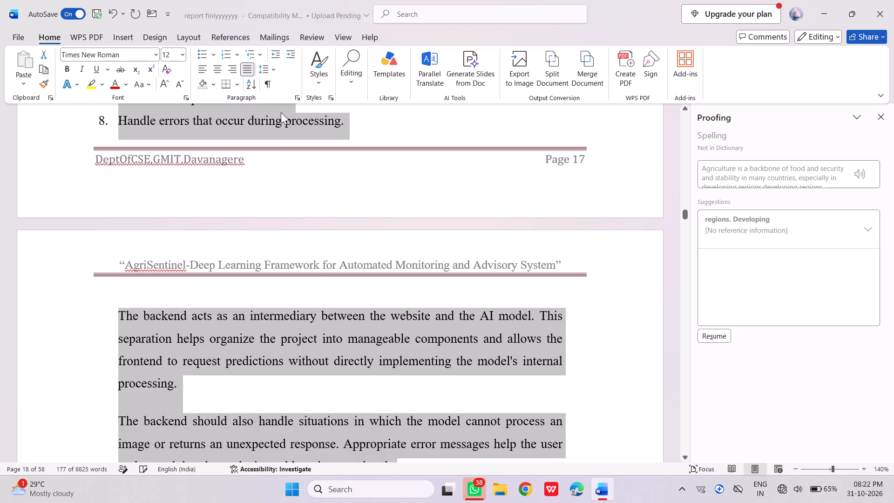
{"action": "left_click", "coordinate": [224, 400]}
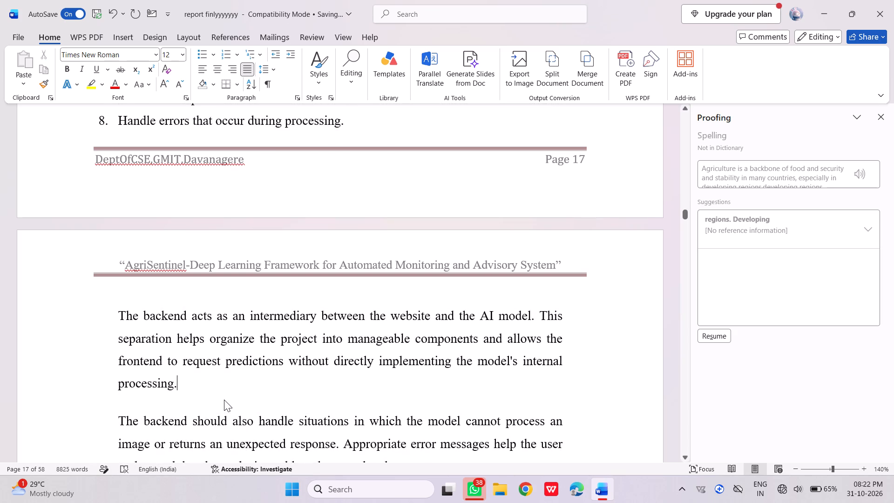
Set 1.5 line spacing from section 5.7's last paragraph, "The project uses a local endpoint", through the section 5.8 paragraphs preceding heading 5.8.1.
{"action": "scroll", "coordinate": [224, 400], "scroll_direction": "right", "scroll_amount": 1}
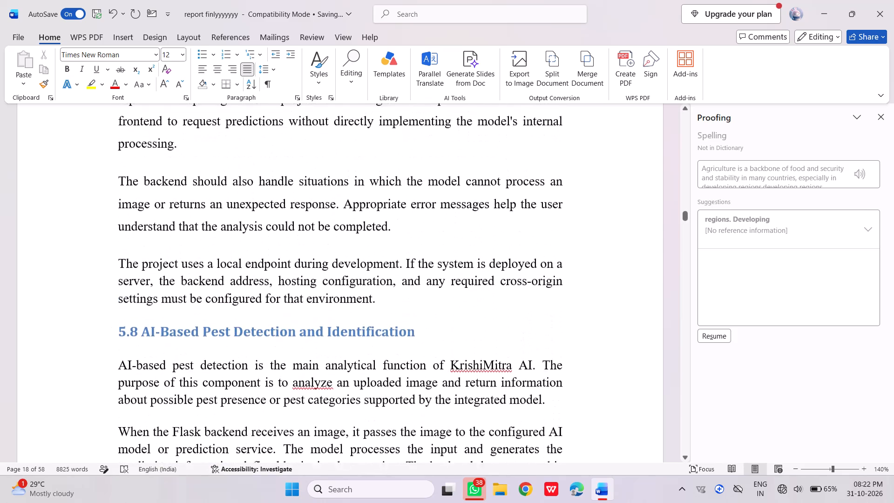
{"action": "scroll", "coordinate": [224, 400], "scroll_direction": "right", "scroll_amount": 1}
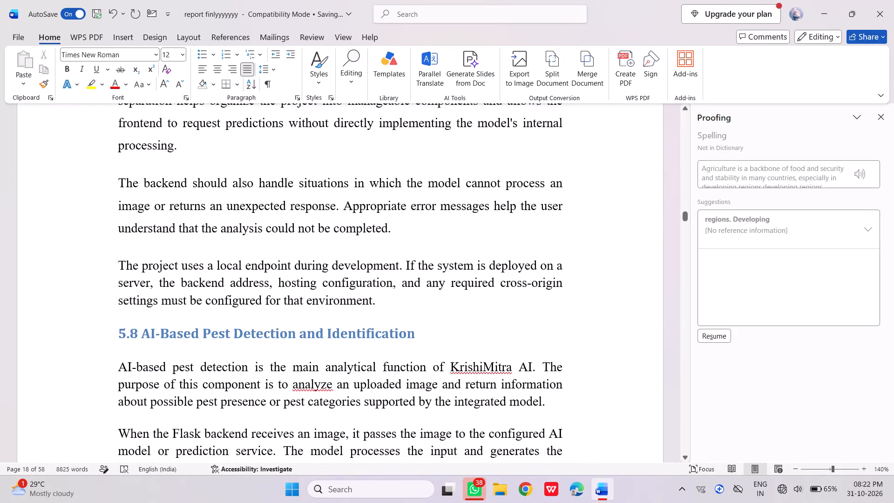
{"action": "left_click", "coordinate": [116, 274]}
{"action": "left_click_drag", "start_coordinate": [116, 274], "coordinate": [127, 296]}
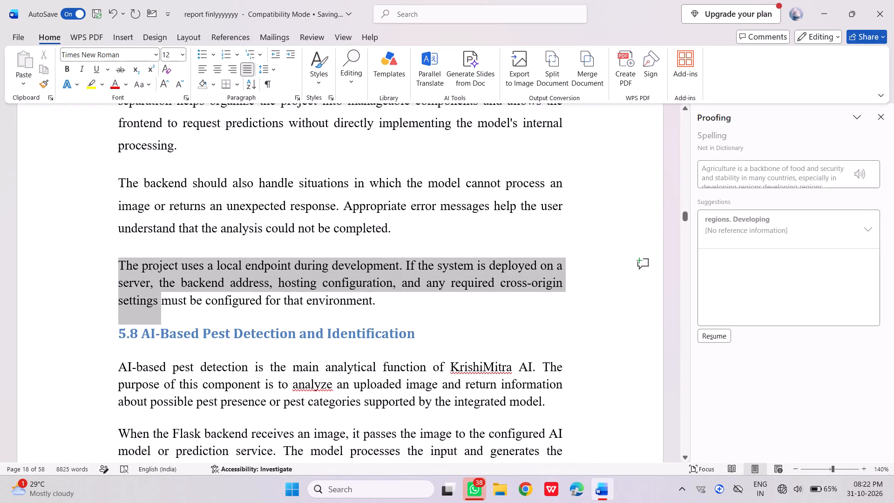
{"action": "left_click_drag", "start_coordinate": [127, 296], "coordinate": [313, 407]}
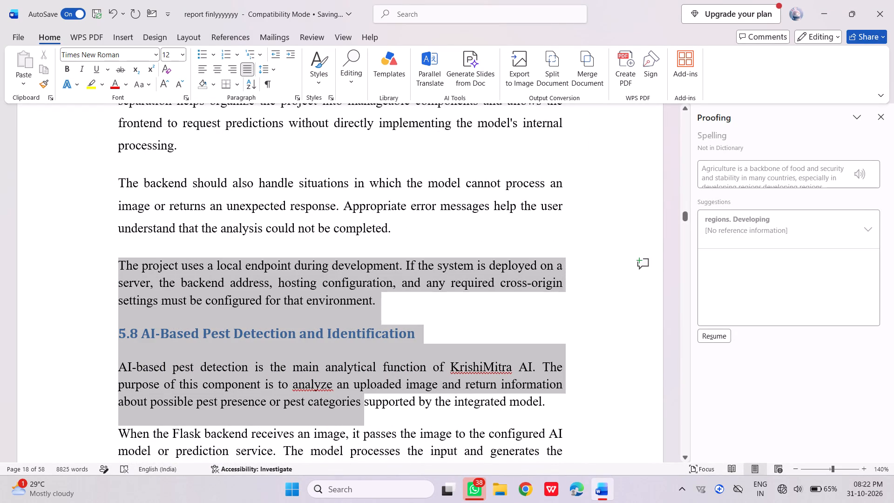
{"action": "left_click_drag", "start_coordinate": [313, 407], "coordinate": [353, 403]}
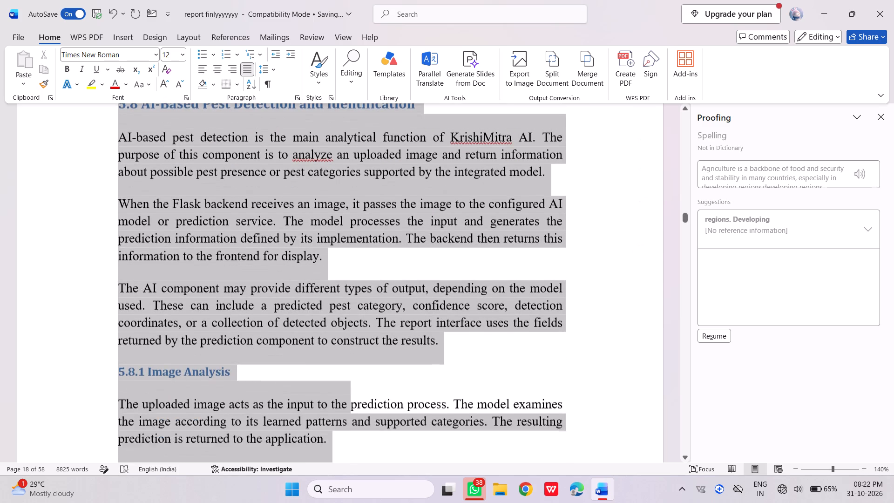
{"action": "left_click_drag", "start_coordinate": [353, 403], "coordinate": [423, 347]}
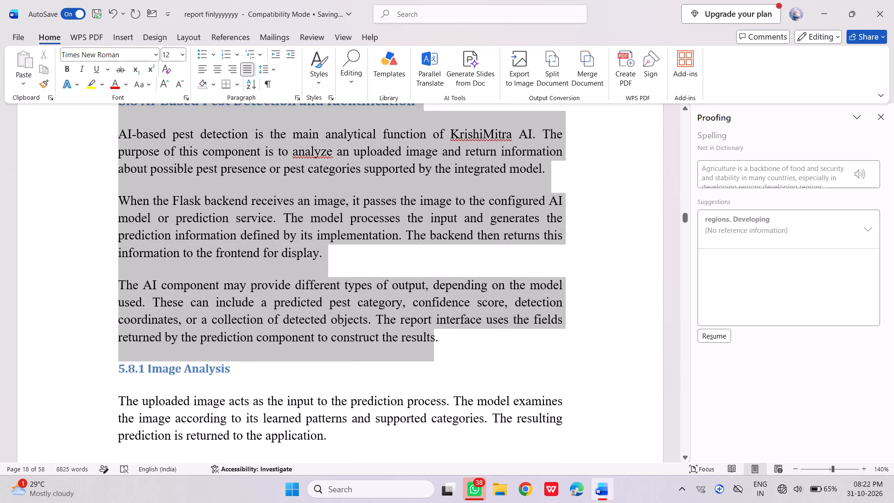
{"action": "left_click_drag", "start_coordinate": [423, 347], "coordinate": [437, 341]}
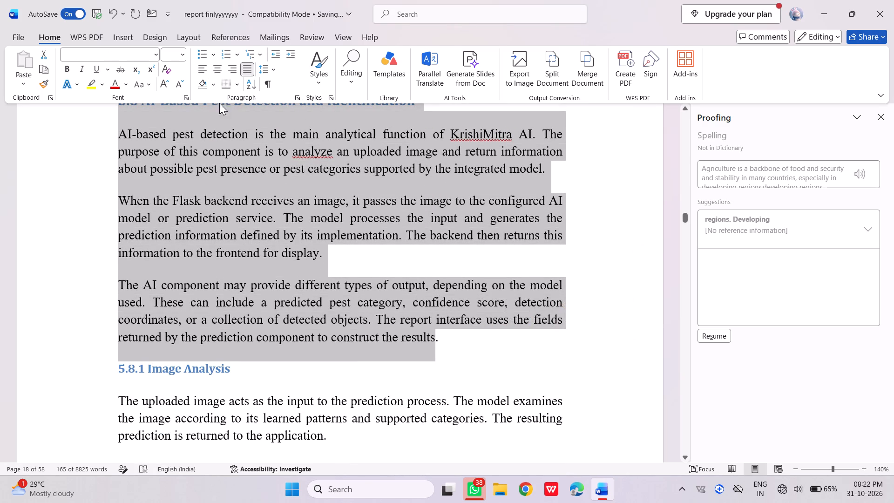
{"action": "left_click", "coordinate": [269, 69]}
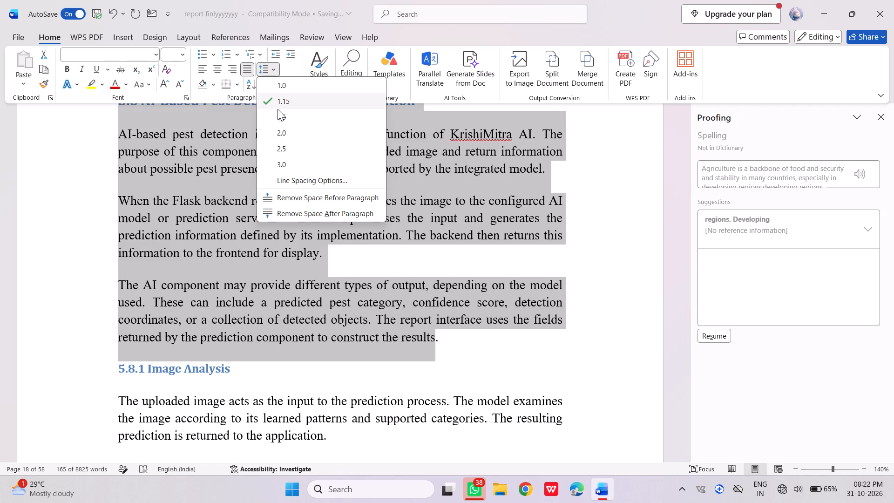
{"action": "left_click", "coordinate": [278, 114]}
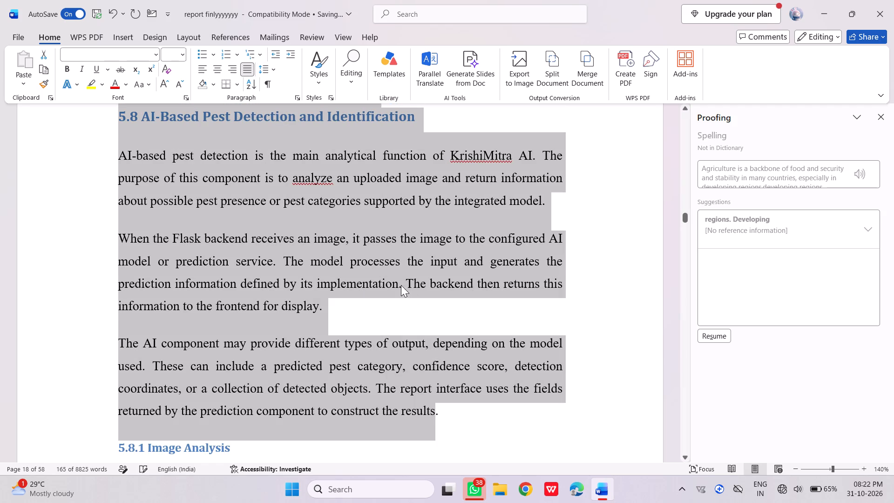
Set 1.5 line spacing for the two section 5.8.1 Image Analysis paragraphs, starting at "The uploaded image acts".
{"action": "left_click", "coordinate": [398, 307]}
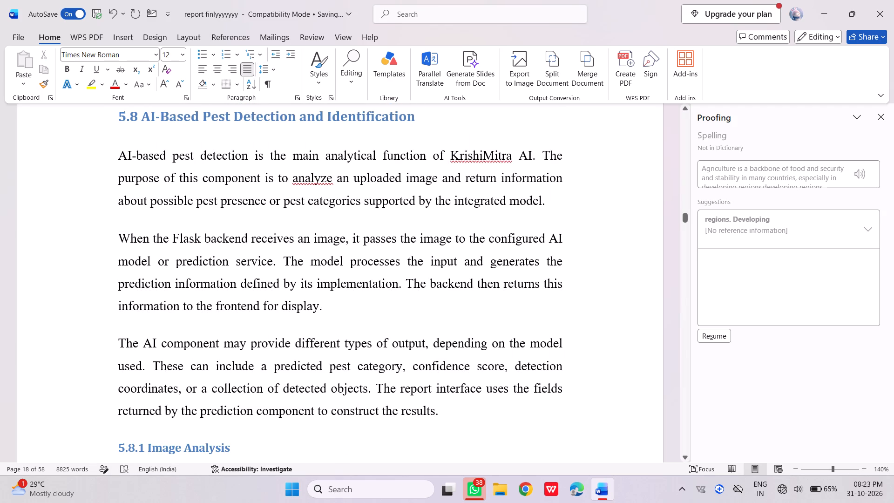
{"action": "scroll", "coordinate": [399, 297], "scroll_direction": "down", "scroll_amount": 1}
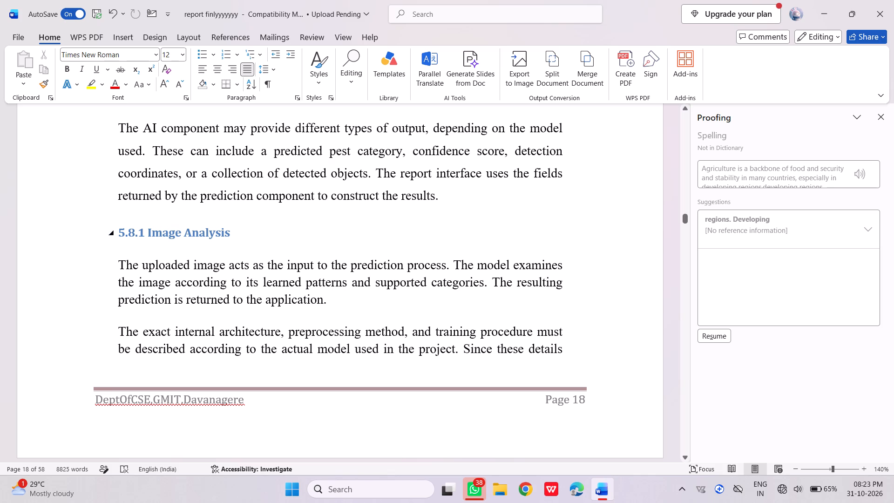
{"action": "left_click", "coordinate": [116, 259]}
{"action": "left_click_drag", "start_coordinate": [116, 259], "coordinate": [496, 387]}
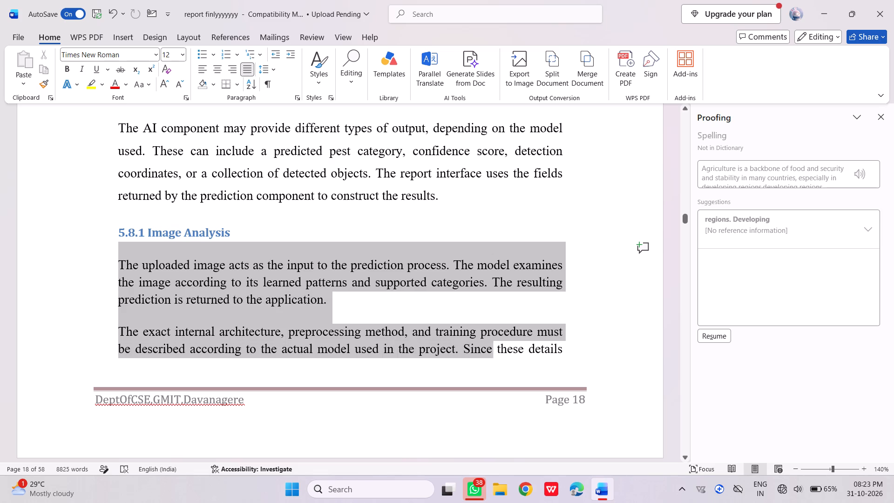
{"action": "left_click_drag", "start_coordinate": [496, 387], "coordinate": [548, 371]}
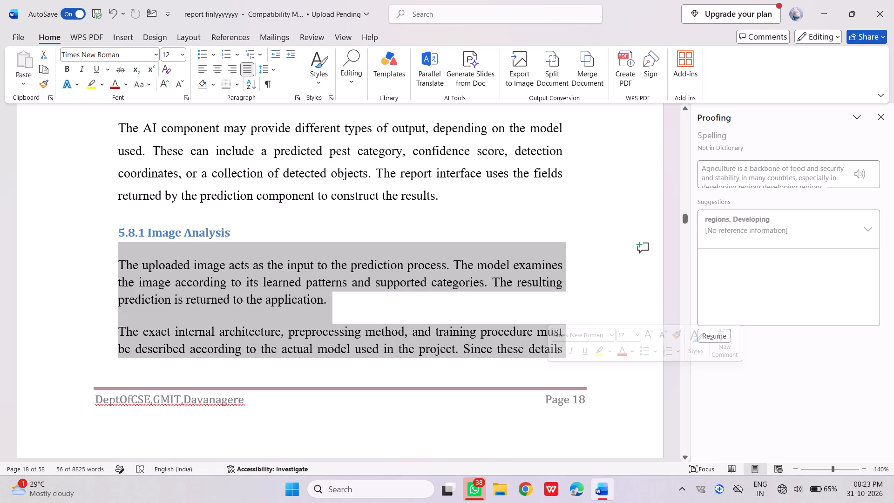
{"action": "left_click", "coordinate": [272, 73]}
{"action": "left_click", "coordinate": [285, 113]}
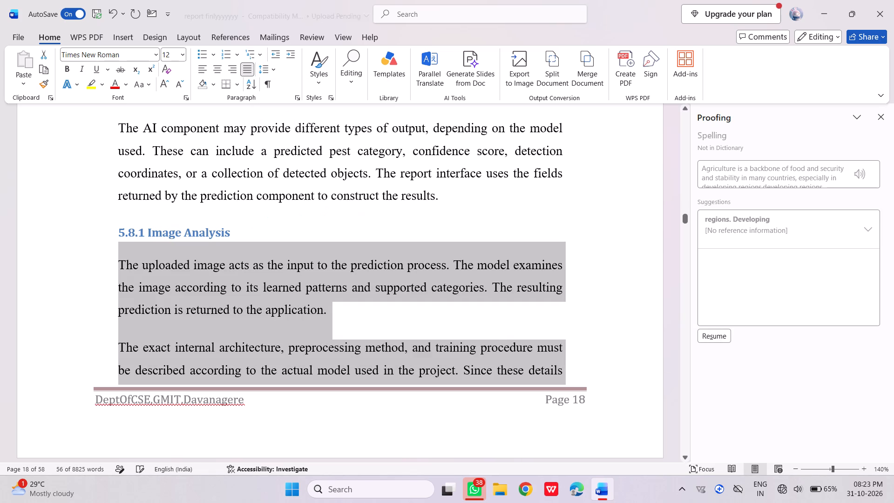
{"action": "left_click", "coordinate": [346, 313]}
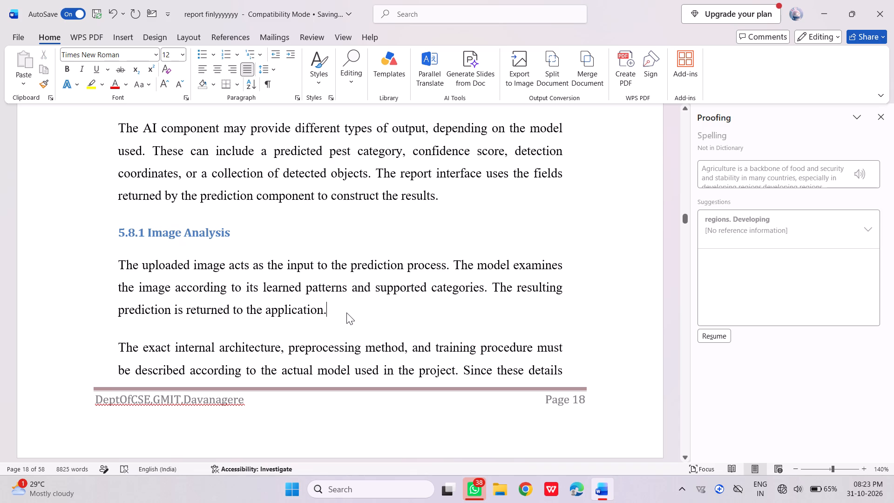
Set 1.5 line spacing for the two section 5.8.2 Pest Identification paragraphs.
{"action": "scroll", "coordinate": [346, 313], "scroll_direction": "down", "scroll_amount": 1}
{"action": "scroll", "coordinate": [346, 313], "scroll_direction": "up", "scroll_amount": 1, "text": "ctrl"}
{"action": "scroll", "coordinate": [346, 313], "scroll_direction": "down", "scroll_amount": 1, "text": "ctrl"}
{"action": "scroll", "coordinate": [346, 313], "scroll_direction": "up", "scroll_amount": 1, "text": "ctrl"}
{"action": "scroll", "coordinate": [346, 313], "scroll_direction": "down", "scroll_amount": 1, "text": "ctrl"}
{"action": "scroll", "coordinate": [346, 313], "scroll_direction": "down", "scroll_amount": 1}
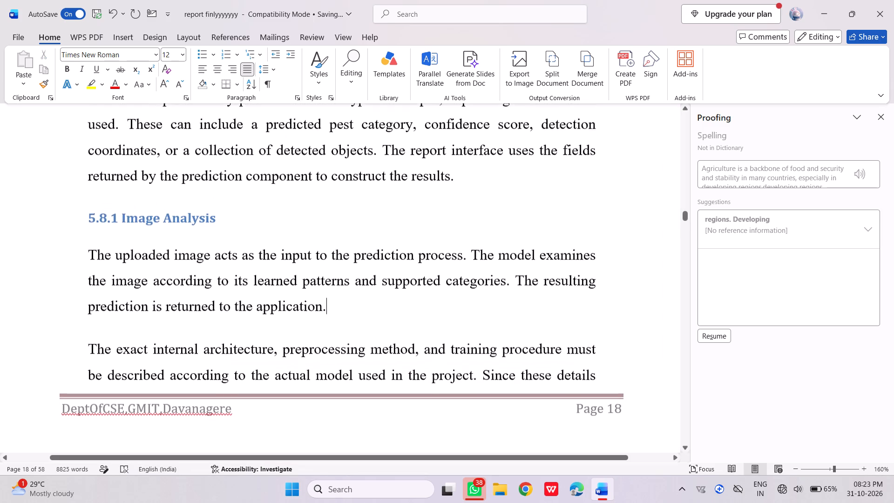
{"action": "scroll", "coordinate": [346, 313], "scroll_direction": "down", "scroll_amount": 1}
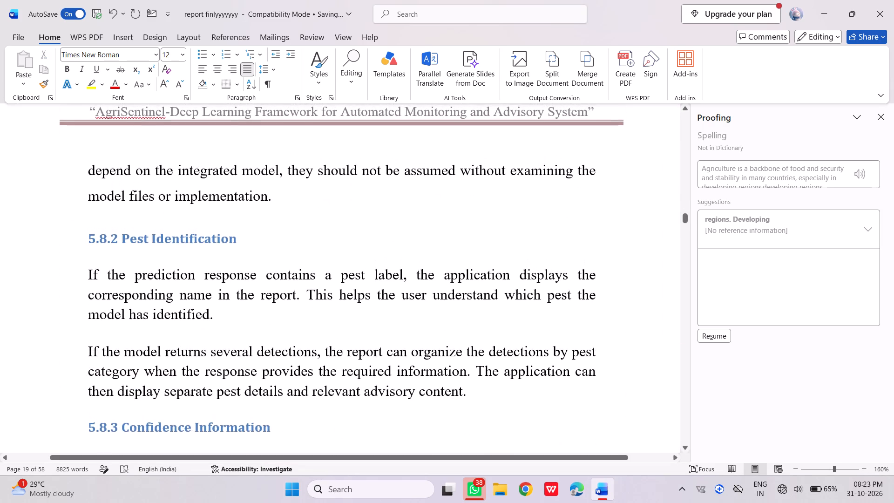
{"action": "scroll", "coordinate": [346, 313], "scroll_direction": "up", "scroll_amount": 1}
{"action": "scroll", "coordinate": [392, 336], "scroll_direction": "up", "scroll_amount": 1}
{"action": "scroll", "coordinate": [413, 338], "scroll_direction": "down", "scroll_amount": 2, "text": "ctrl"}
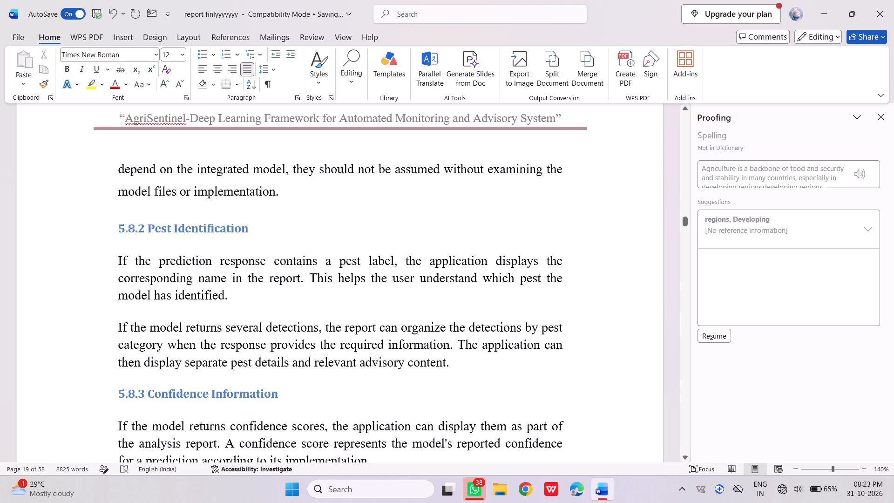
{"action": "left_click", "coordinate": [119, 253]}
{"action": "left_click_drag", "start_coordinate": [119, 253], "coordinate": [495, 391]}
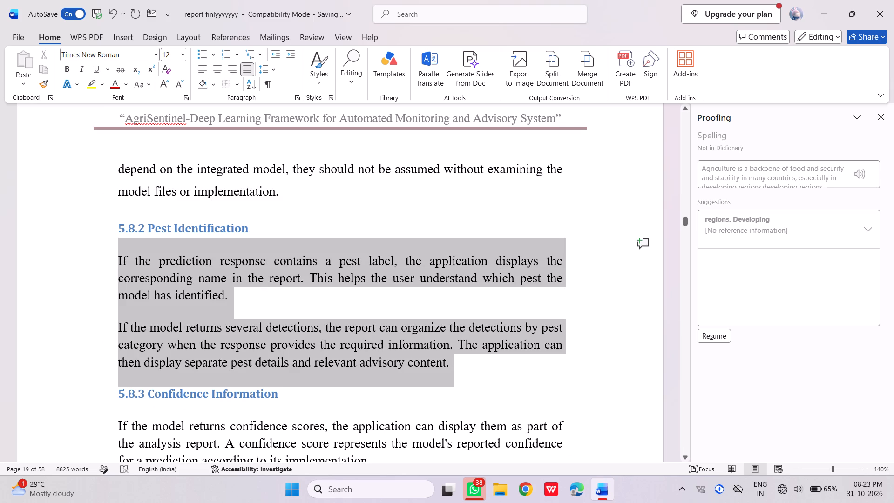
{"action": "left_click_drag", "start_coordinate": [495, 391], "coordinate": [483, 381]}
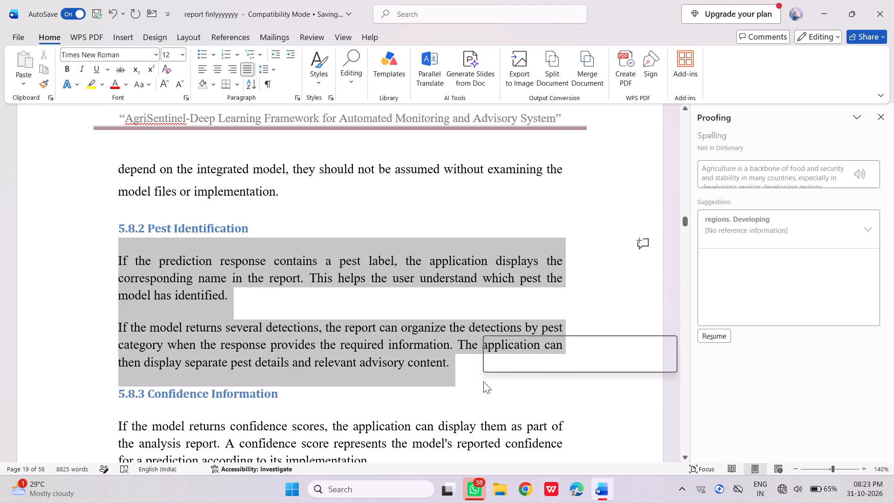
{"action": "left_click", "coordinate": [274, 69]}
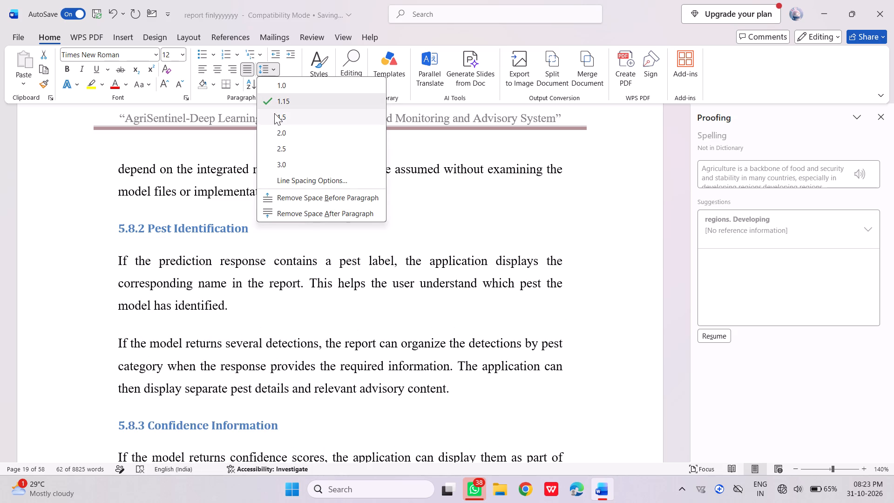
{"action": "left_click", "coordinate": [274, 113]}
{"action": "left_click", "coordinate": [269, 313]}
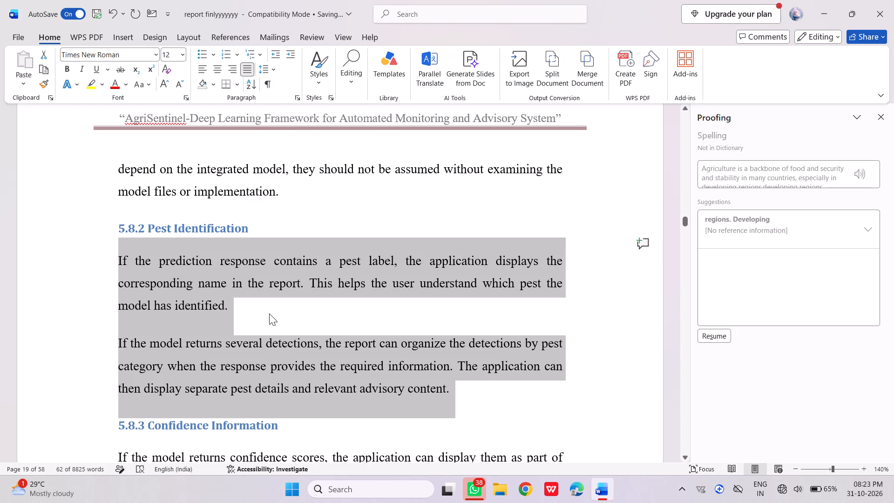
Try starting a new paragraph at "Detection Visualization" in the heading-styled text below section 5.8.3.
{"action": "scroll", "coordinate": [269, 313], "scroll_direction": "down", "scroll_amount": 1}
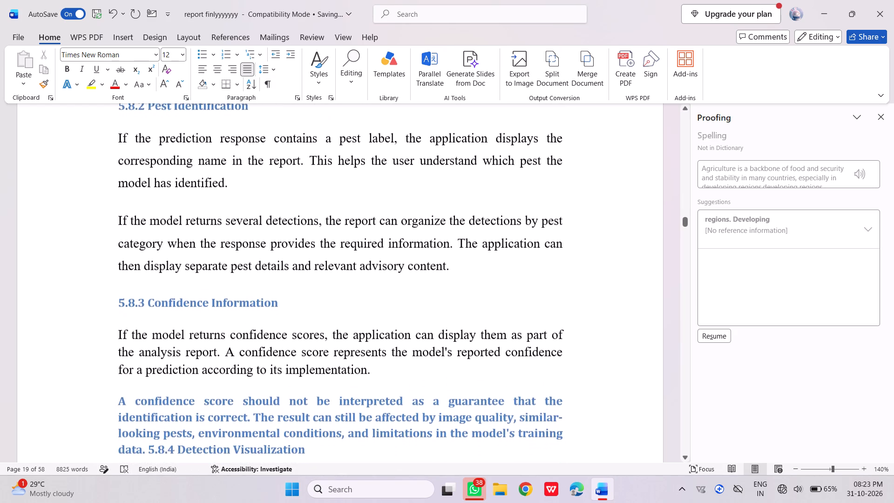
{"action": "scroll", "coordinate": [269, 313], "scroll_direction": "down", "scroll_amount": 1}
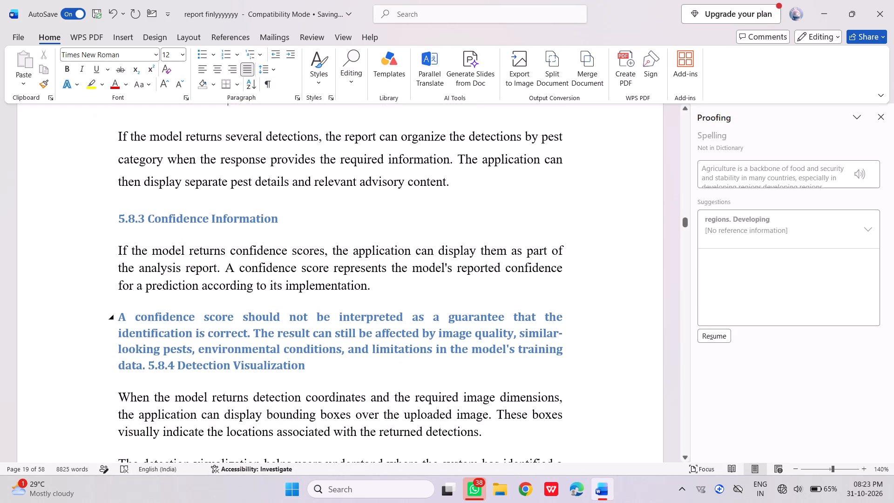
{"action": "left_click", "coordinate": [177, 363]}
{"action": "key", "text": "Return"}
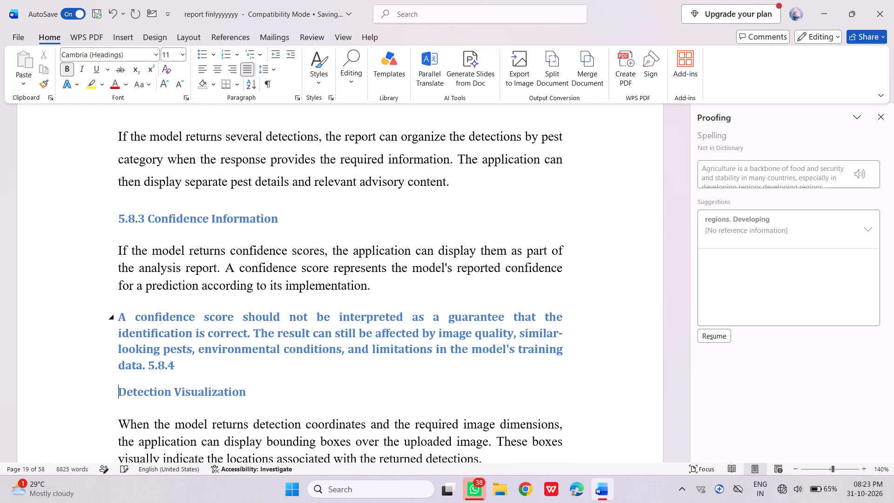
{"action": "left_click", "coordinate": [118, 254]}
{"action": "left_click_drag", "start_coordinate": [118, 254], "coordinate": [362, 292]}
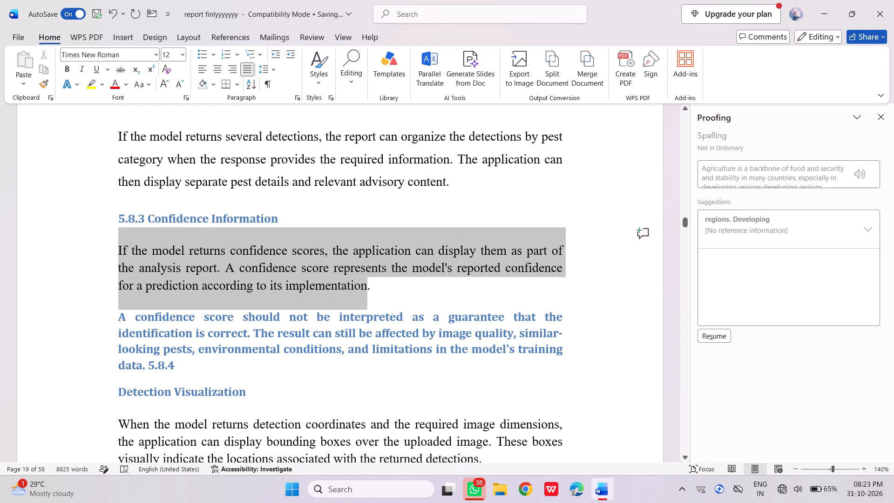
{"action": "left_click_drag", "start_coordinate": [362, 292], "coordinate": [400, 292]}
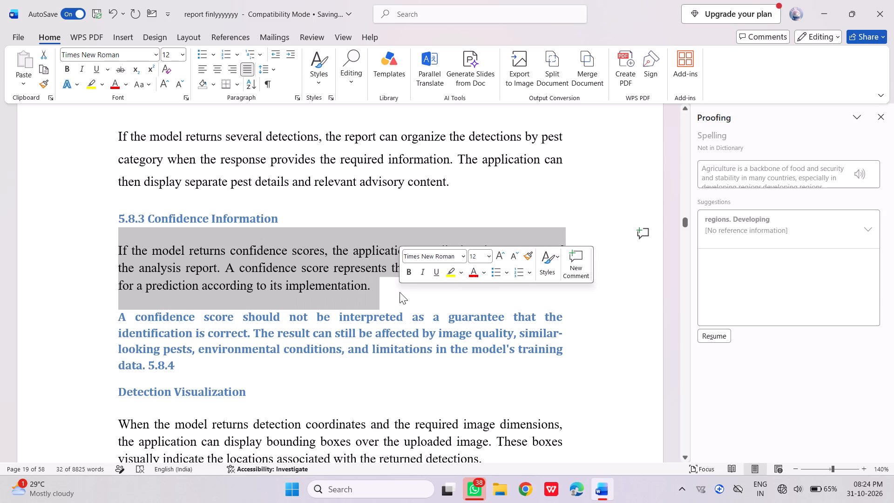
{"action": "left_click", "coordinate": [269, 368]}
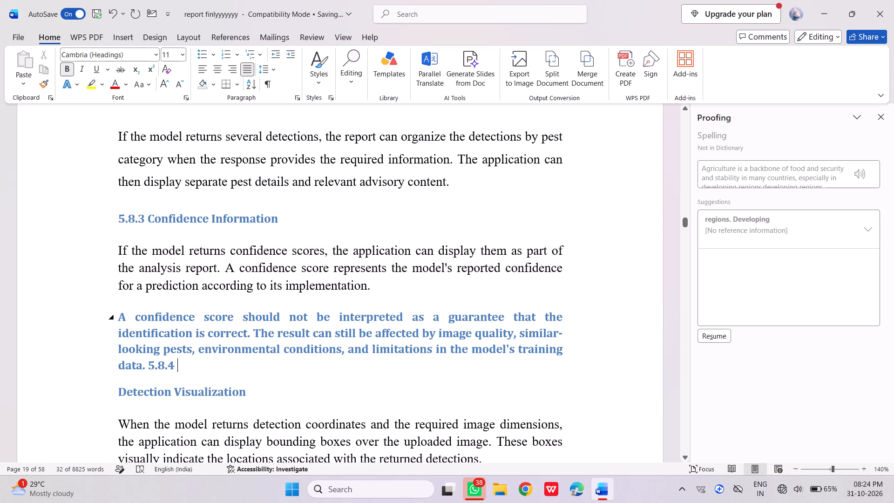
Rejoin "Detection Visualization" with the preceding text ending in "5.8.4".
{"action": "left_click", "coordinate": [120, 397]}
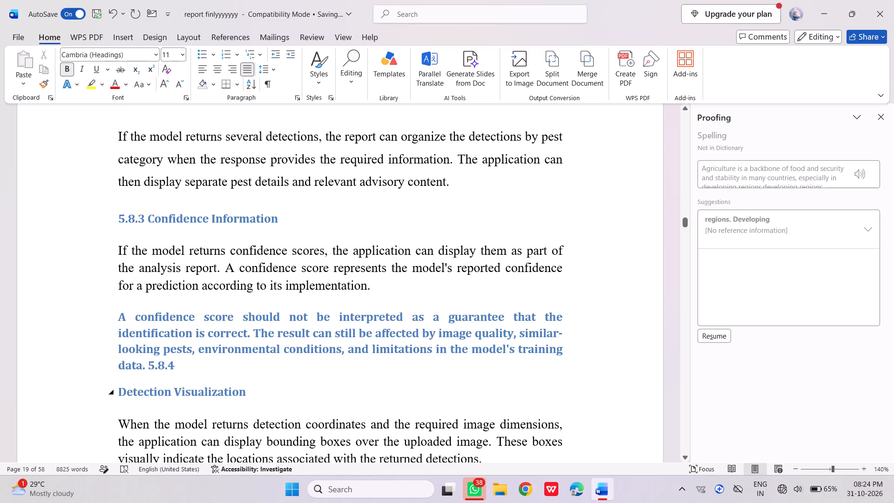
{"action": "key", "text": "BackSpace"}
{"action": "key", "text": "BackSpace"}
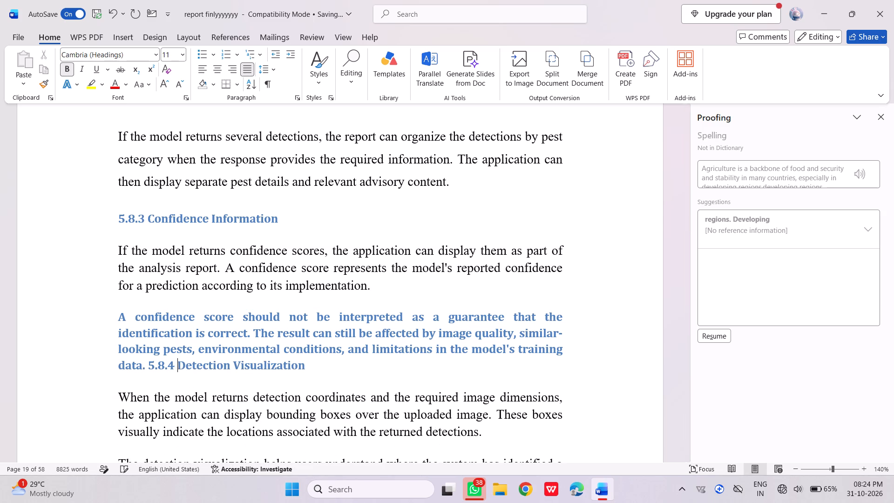
Move "5.8.4 Detection Visualization" onto its own line, separating it from the text ending "the model's training data.".
{"action": "left_click", "coordinate": [120, 397]}
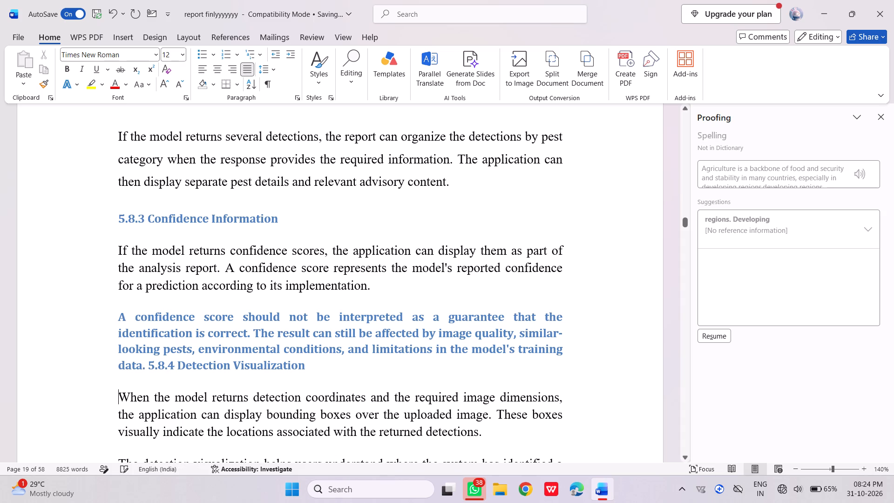
{"action": "left_click", "coordinate": [146, 367]}
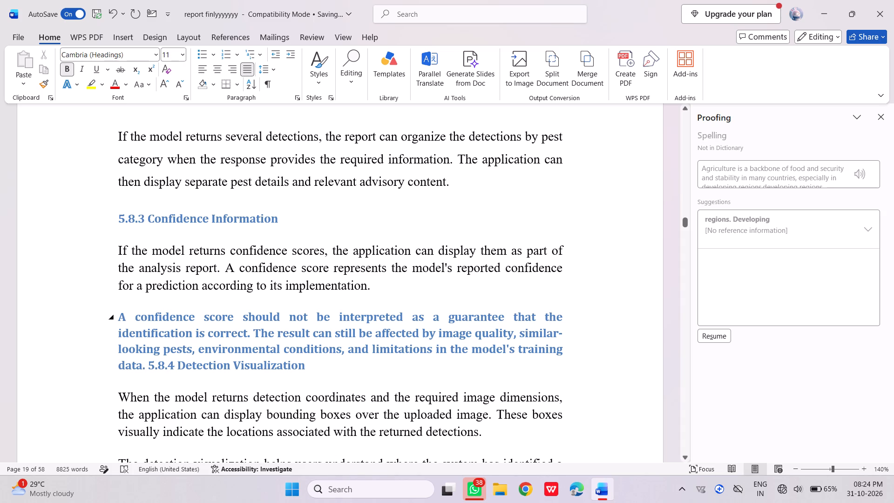
{"action": "left_click", "coordinate": [148, 363]}
{"action": "key", "text": "Return"}
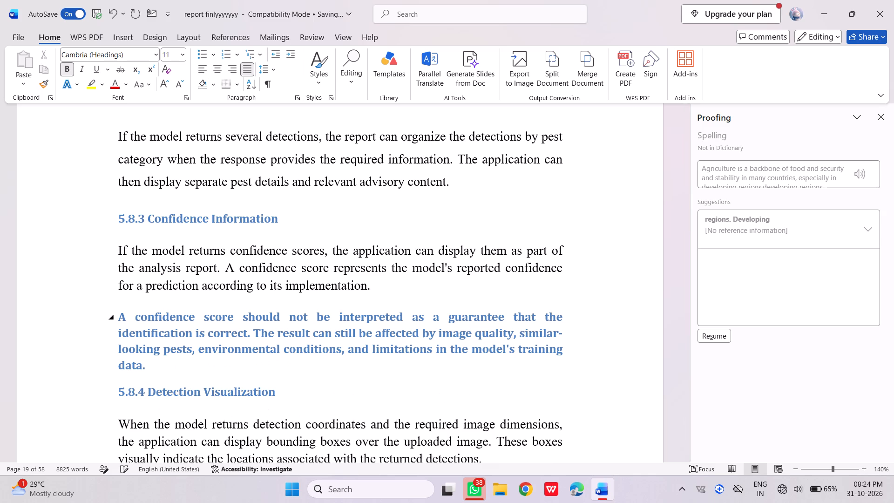
Set 1.5 line spacing for the two paragraphs under heading 5.8.4 Detection Visualization.
{"action": "scroll", "coordinate": [161, 374], "scroll_direction": "down", "scroll_amount": 1}
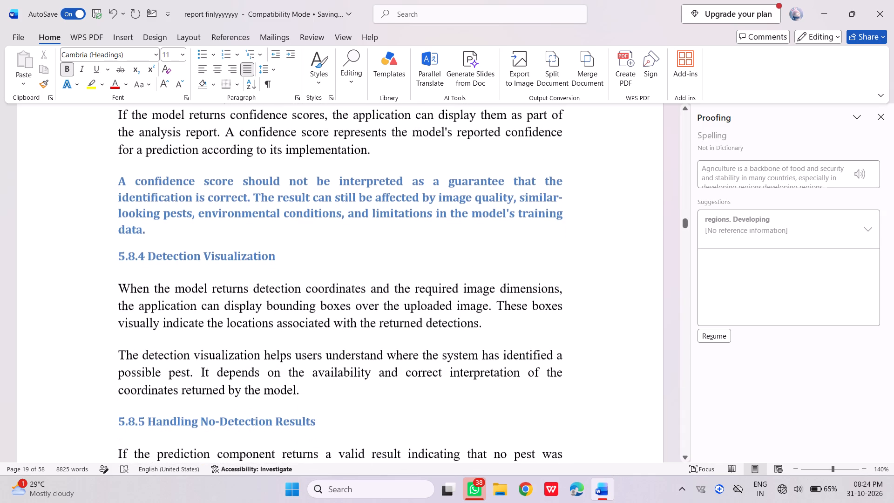
{"action": "scroll", "coordinate": [161, 374], "scroll_direction": "down", "scroll_amount": 2}
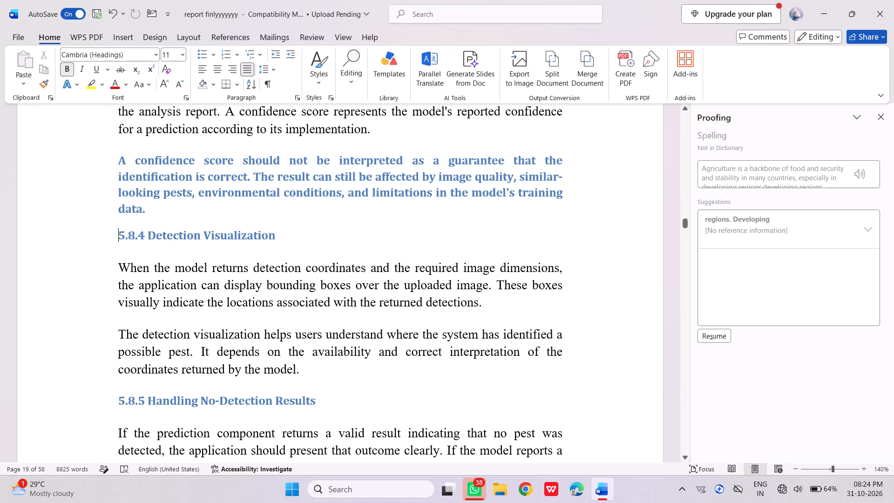
{"action": "left_click_drag", "start_coordinate": [113, 265], "coordinate": [290, 385]}
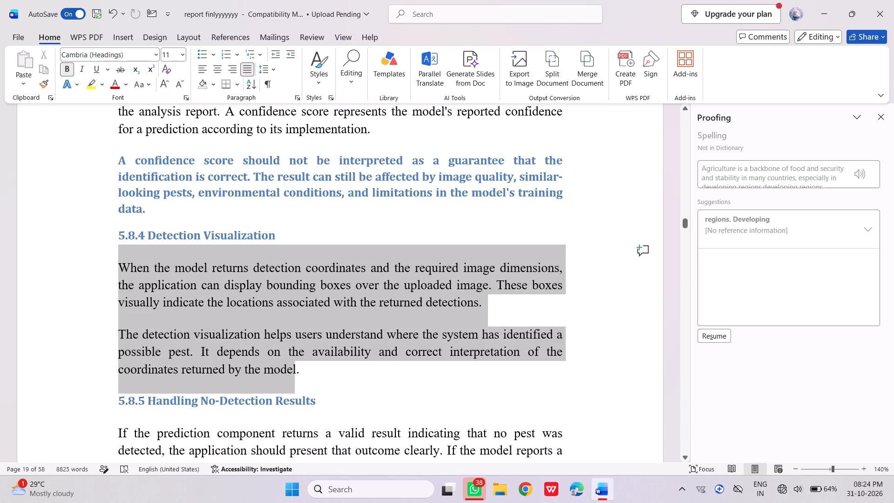
{"action": "left_click_drag", "start_coordinate": [290, 385], "coordinate": [297, 373]}
{"action": "left_click_drag", "start_coordinate": [297, 373], "coordinate": [302, 372]}
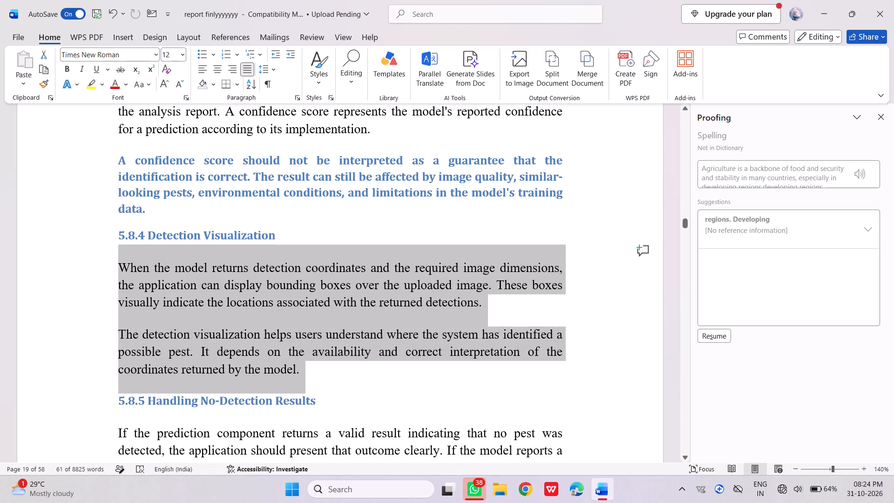
{"action": "left_click", "coordinate": [273, 68]}
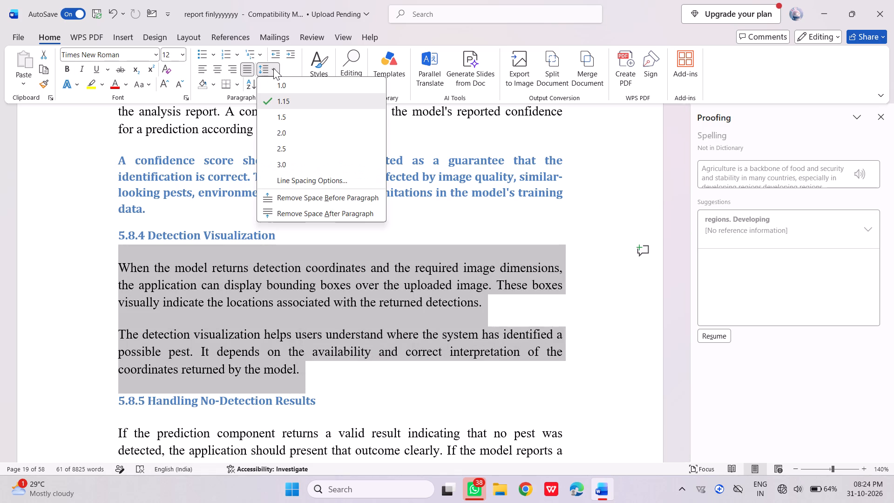
{"action": "left_click", "coordinate": [278, 115]}
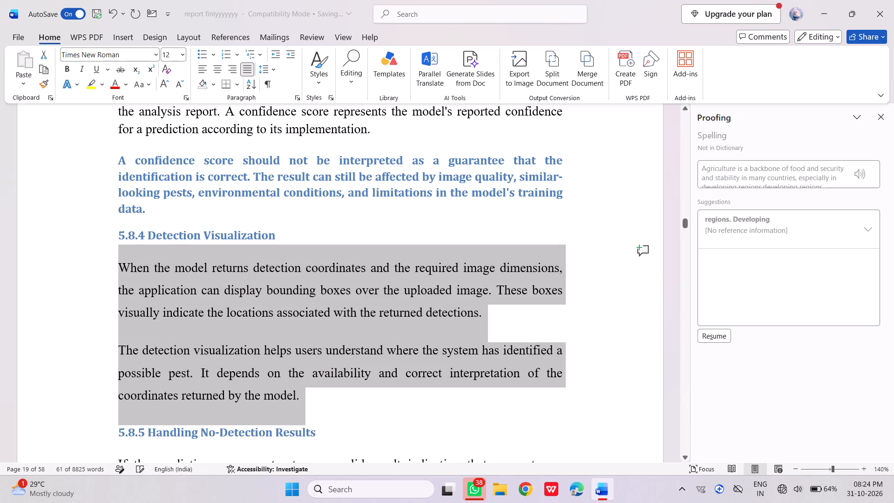
{"action": "left_click", "coordinate": [318, 408]}
Select the section 5.8.5 text from "If the prediction component returns" through "that the crop is completely" at the end of page 19.
{"action": "scroll", "coordinate": [318, 408], "scroll_direction": "down", "scroll_amount": 1}
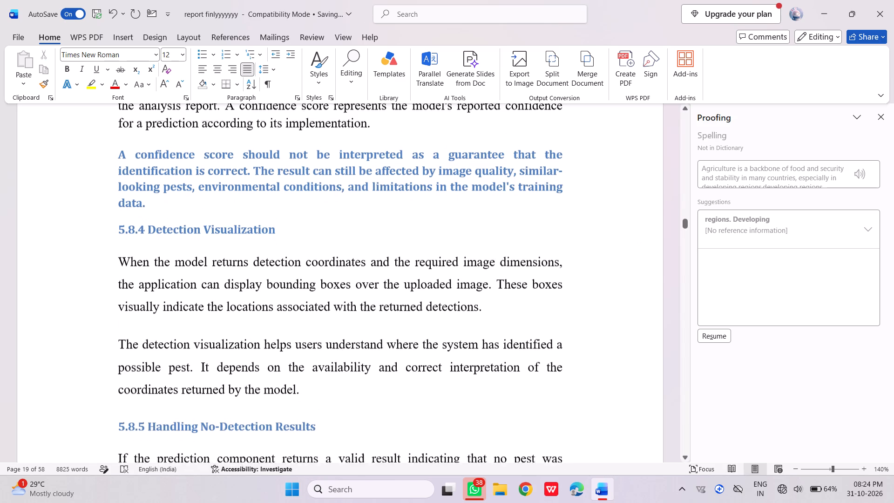
{"action": "scroll", "coordinate": [318, 408], "scroll_direction": "down", "scroll_amount": 1}
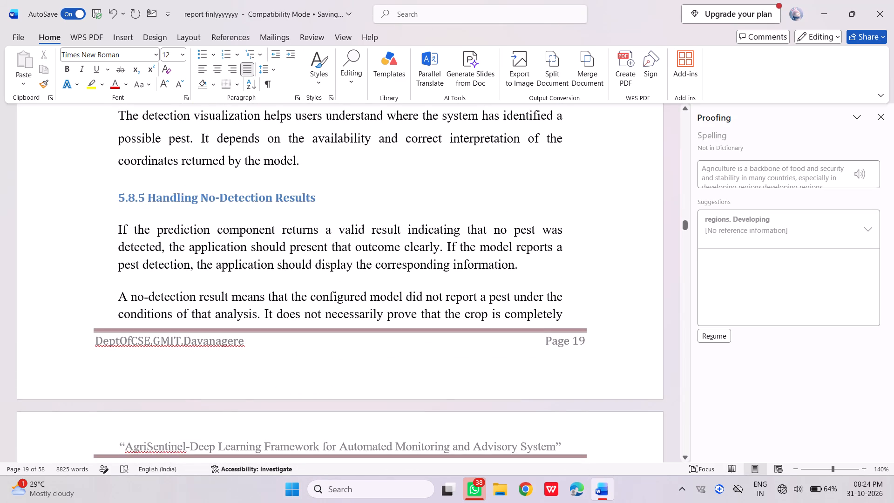
{"action": "left_click_drag", "start_coordinate": [117, 221], "coordinate": [524, 309]}
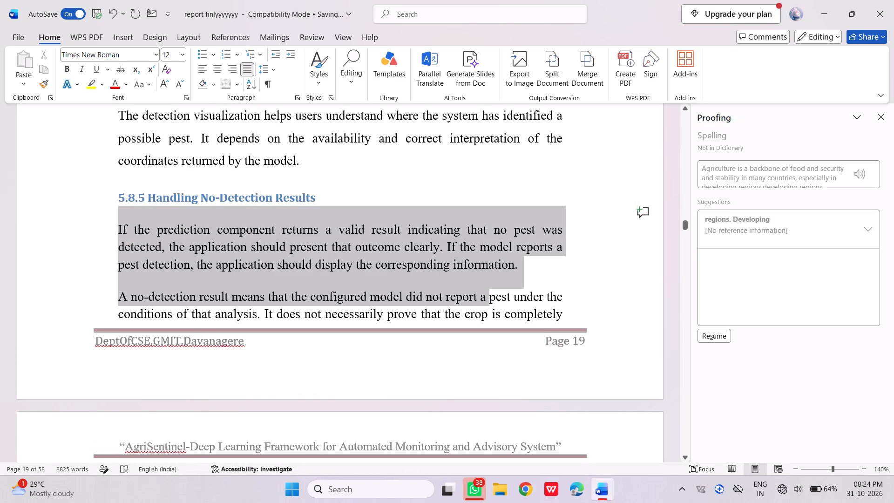
{"action": "left_click_drag", "start_coordinate": [524, 309], "coordinate": [576, 328]}
{"action": "left_click", "coordinate": [571, 265]}
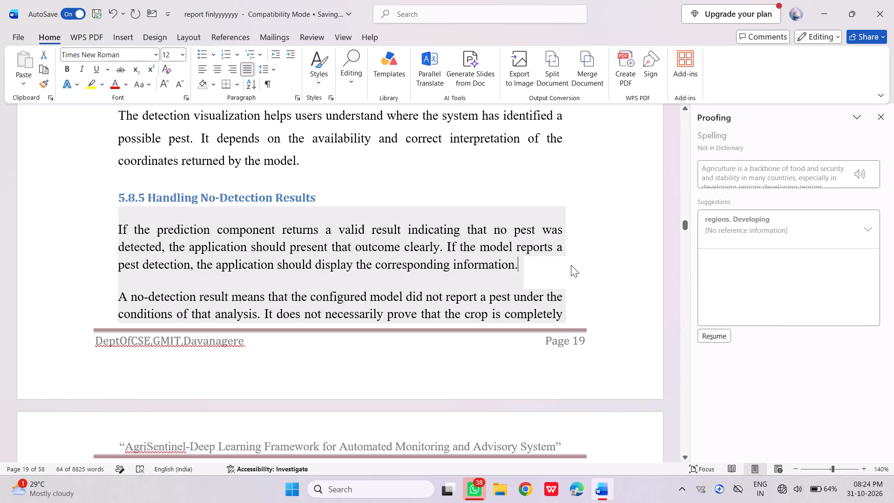
{"action": "left_click", "coordinate": [118, 226]}
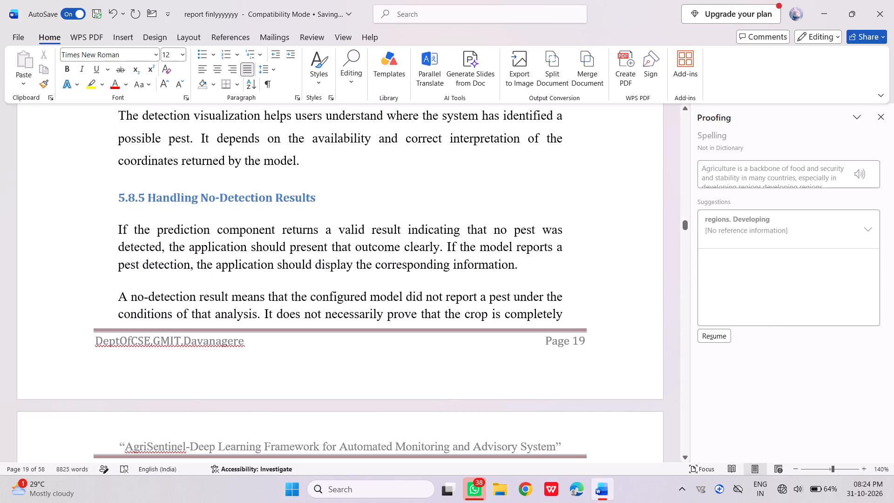
{"action": "left_click_drag", "start_coordinate": [118, 226], "coordinate": [583, 322]}
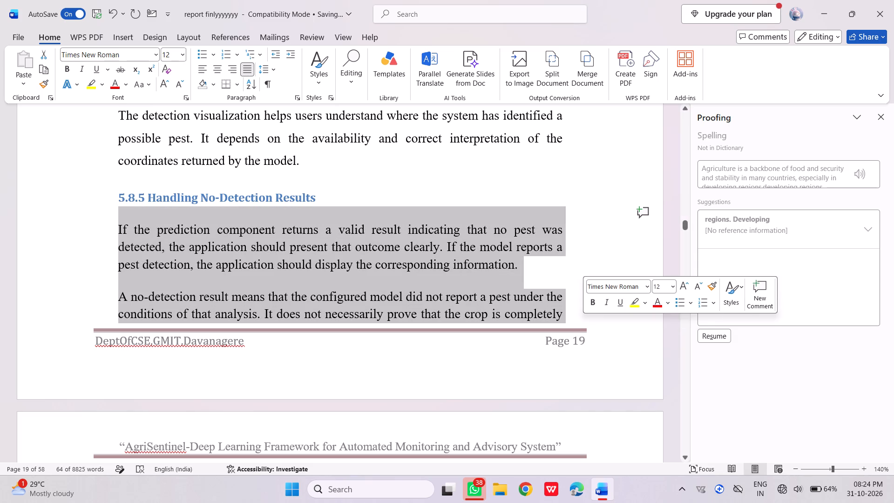
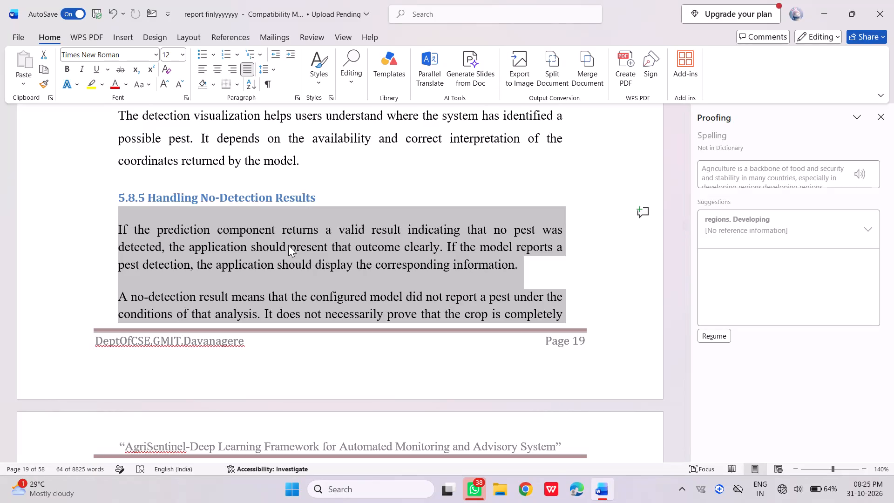
Set 1.5 line spacing for the selected paragraphs under heading 5.8.5 Handling No-Detection Results.
{"action": "left_click", "coordinate": [275, 75]}
{"action": "left_click", "coordinate": [280, 116]}
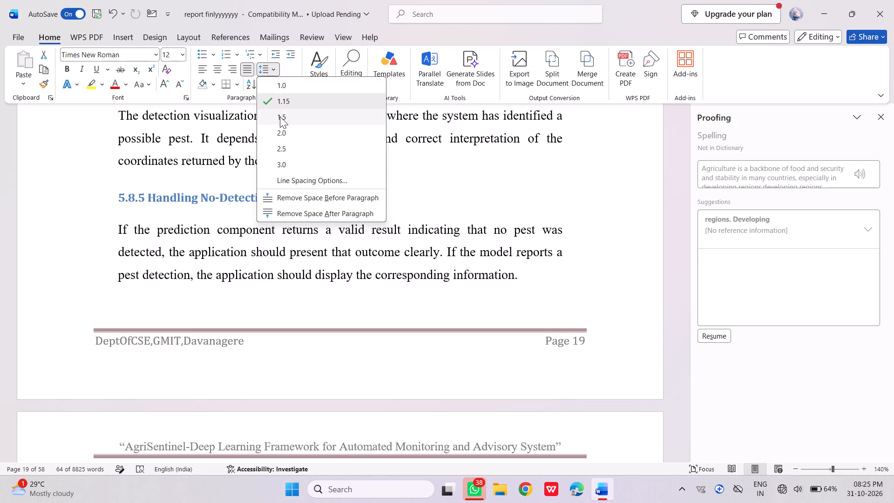
{"action": "left_click", "coordinate": [272, 321]}
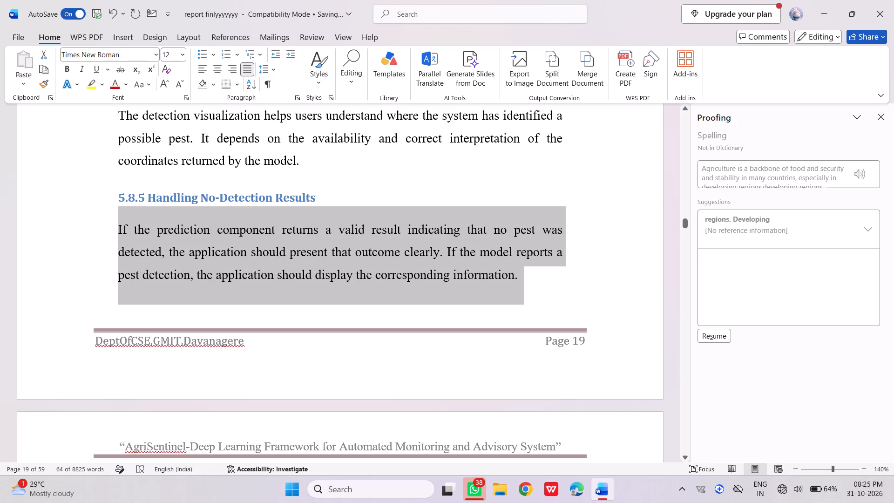
Set 1.5 line spacing for the "A no-detection result means" and "The AI-based detection stage" paragraphs above heading 5.9.
{"action": "scroll", "coordinate": [272, 321], "scroll_direction": "down", "scroll_amount": 1}
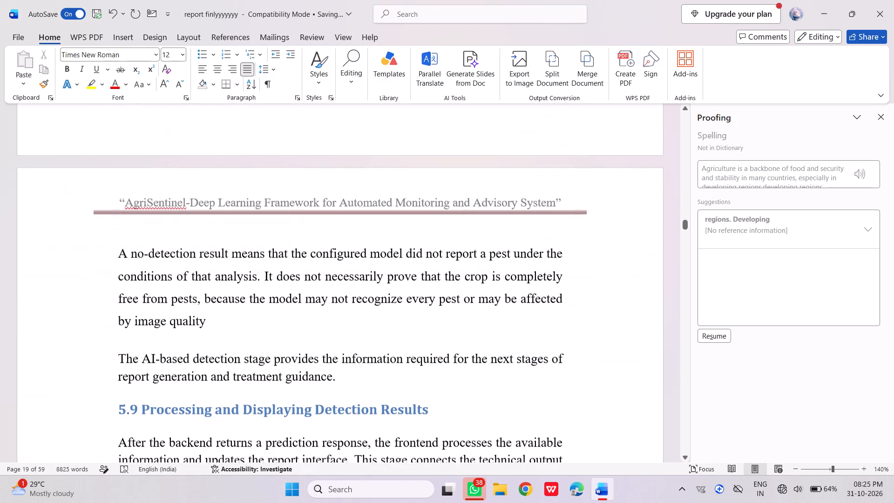
{"action": "scroll", "coordinate": [272, 321], "scroll_direction": "down", "scroll_amount": 1}
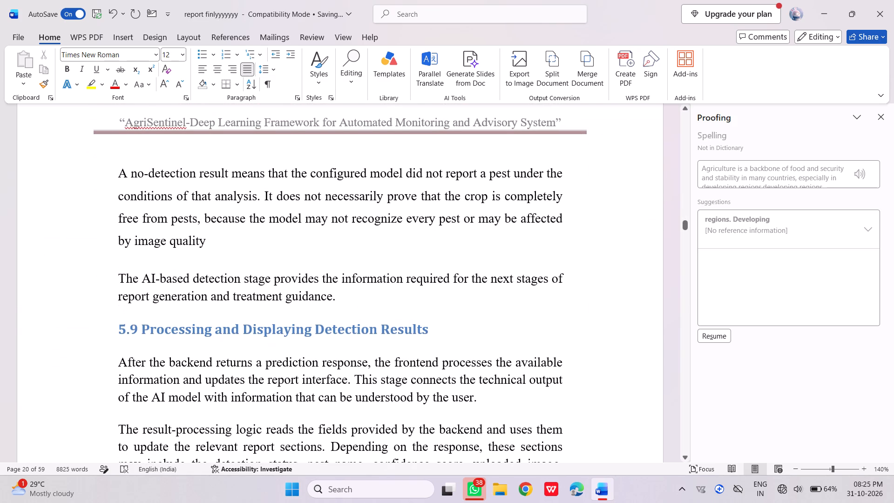
{"action": "left_click_drag", "start_coordinate": [117, 166], "coordinate": [271, 307]}
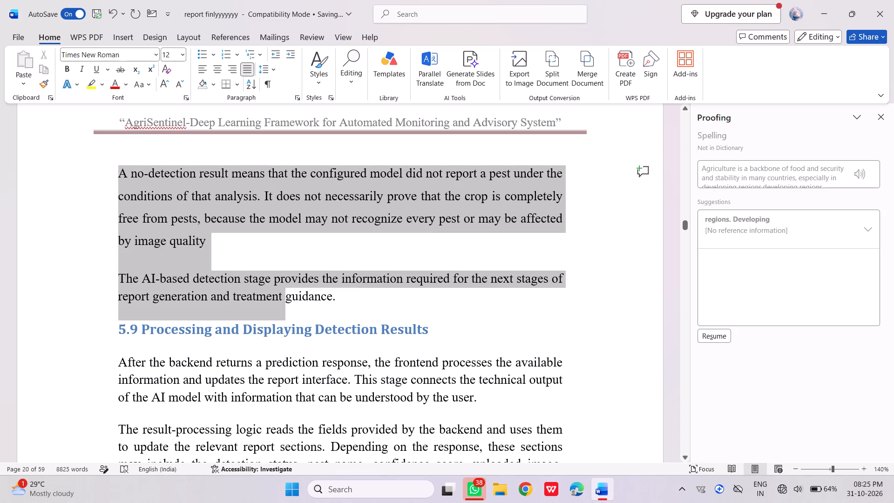
{"action": "left_click_drag", "start_coordinate": [271, 307], "coordinate": [347, 309]}
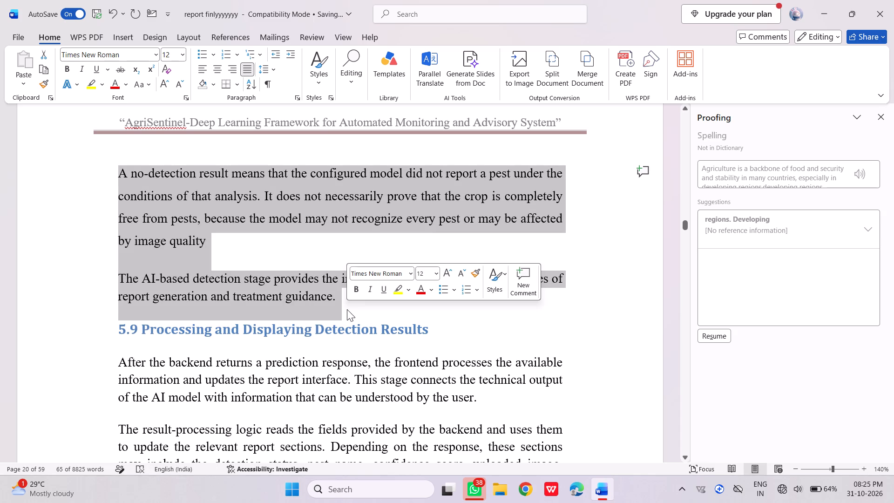
{"action": "left_click", "coordinate": [278, 73]}
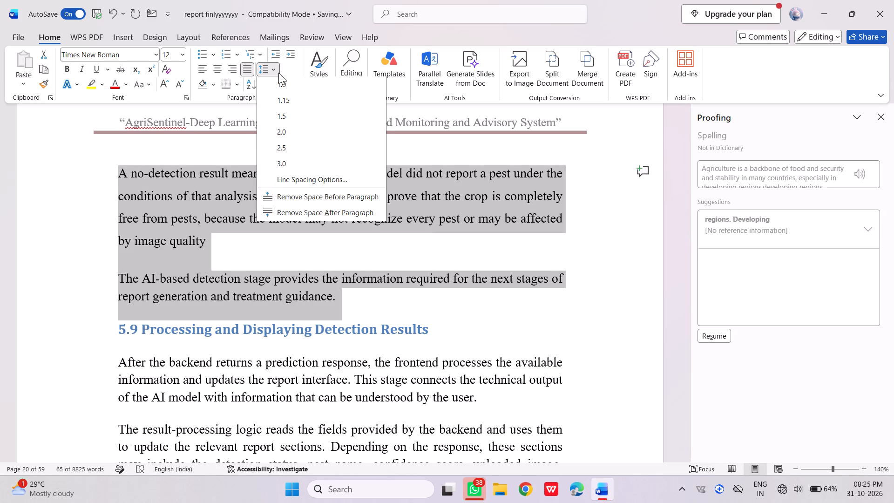
{"action": "left_click", "coordinate": [289, 116]}
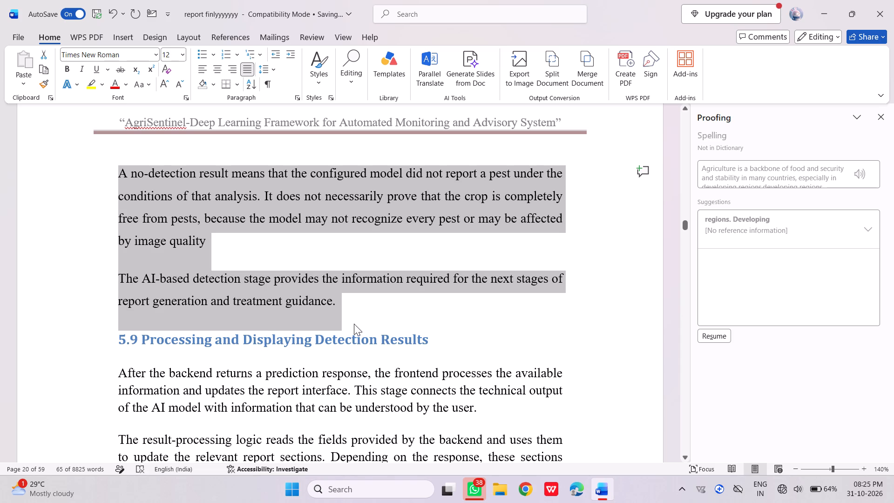
{"action": "left_click", "coordinate": [354, 324]}
Set 1.5 line spacing for the first paragraph under heading 5.9, beginning "After the backend returns a prediction response".
{"action": "scroll", "coordinate": [354, 324], "scroll_direction": "down", "scroll_amount": 1}
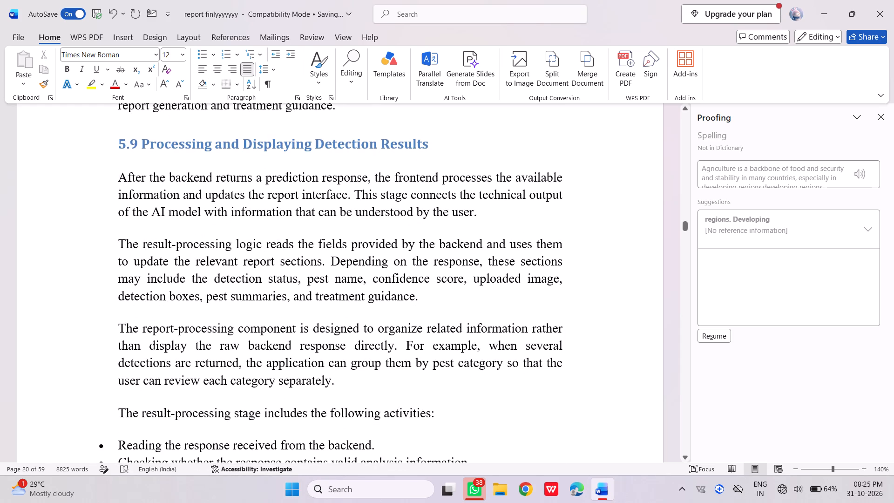
{"action": "left_click", "coordinate": [119, 165]}
{"action": "left_click_drag", "start_coordinate": [119, 165], "coordinate": [417, 303]}
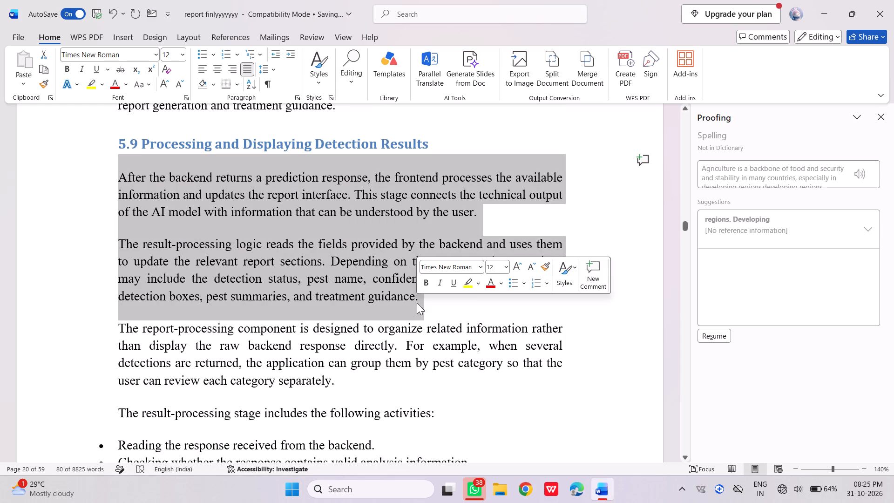
{"action": "left_click", "coordinate": [289, 228]}
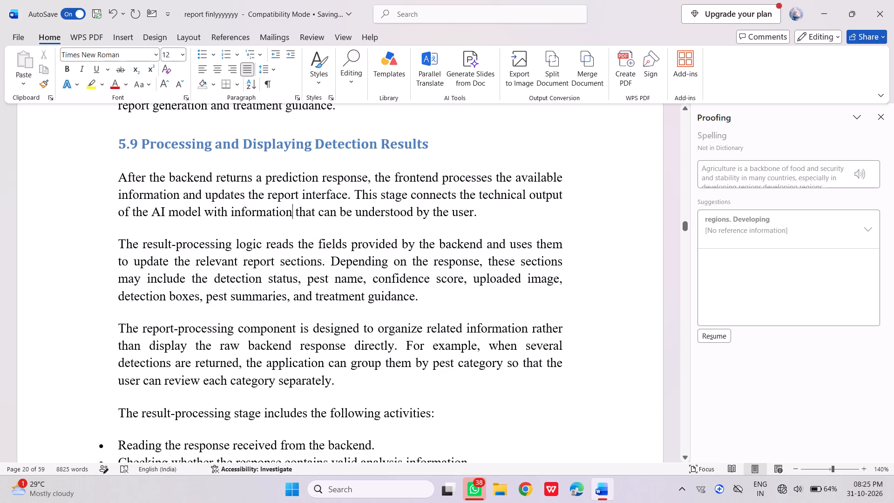
{"action": "left_click_drag", "start_coordinate": [105, 177], "coordinate": [487, 209]}
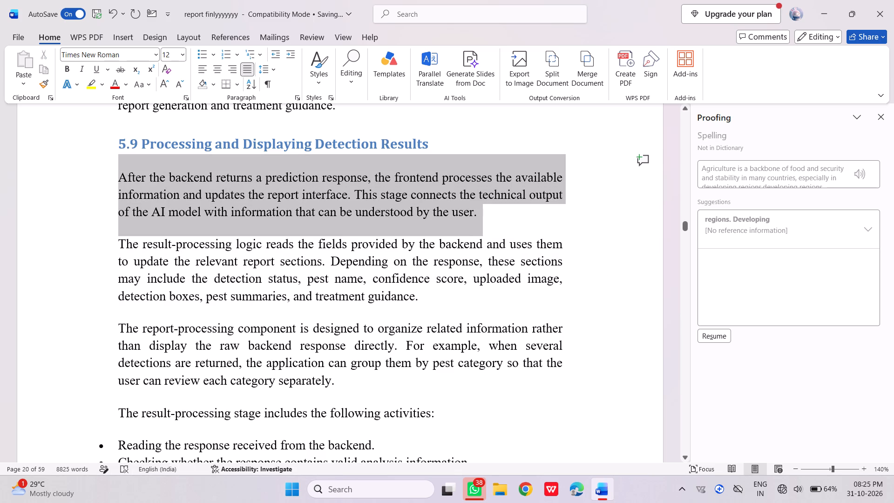
{"action": "left_click_drag", "start_coordinate": [487, 209], "coordinate": [560, 194]}
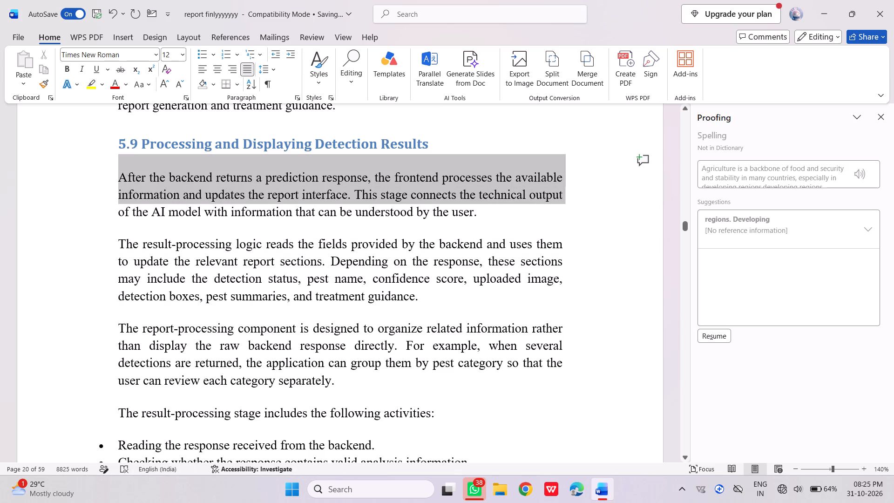
{"action": "left_click_drag", "start_coordinate": [560, 194], "coordinate": [446, 199]}
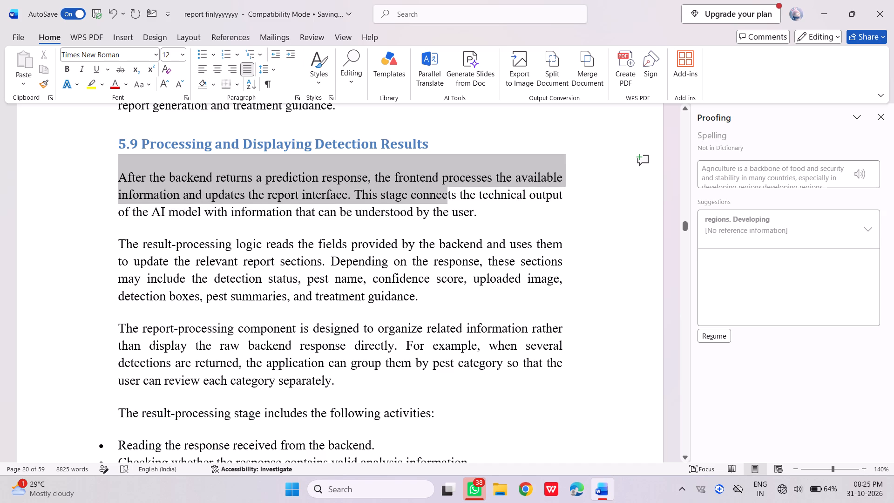
{"action": "left_click_drag", "start_coordinate": [446, 199], "coordinate": [476, 212]}
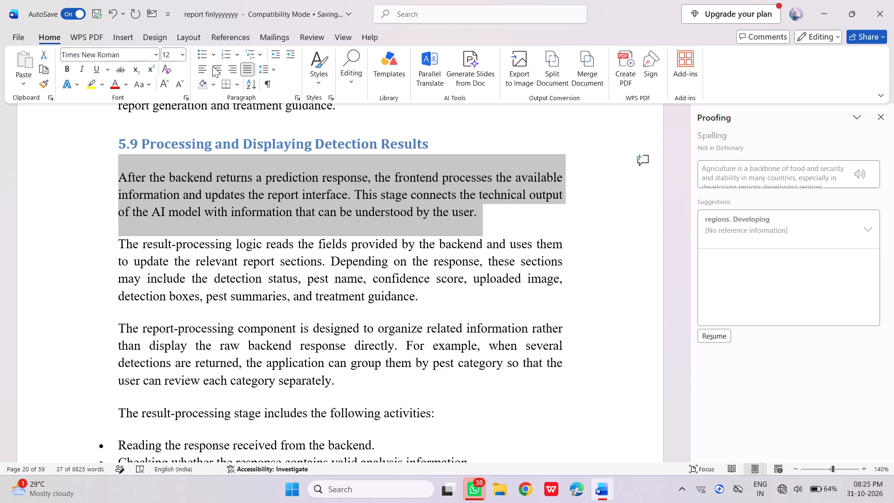
{"action": "left_click", "coordinate": [270, 70]}
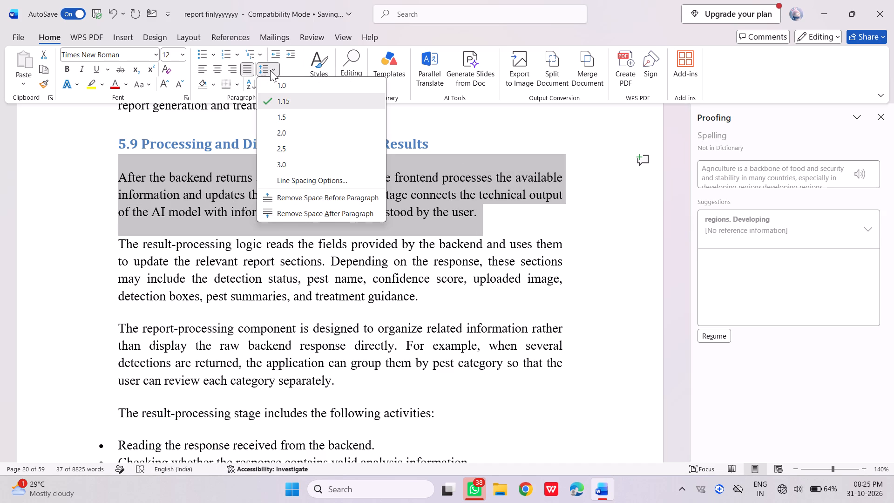
{"action": "left_click", "coordinate": [281, 119]}
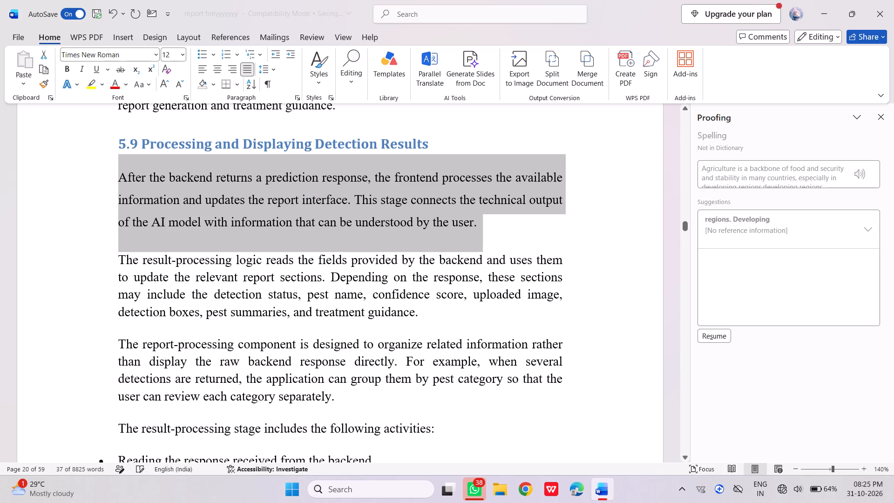
{"action": "left_click", "coordinate": [431, 327]}
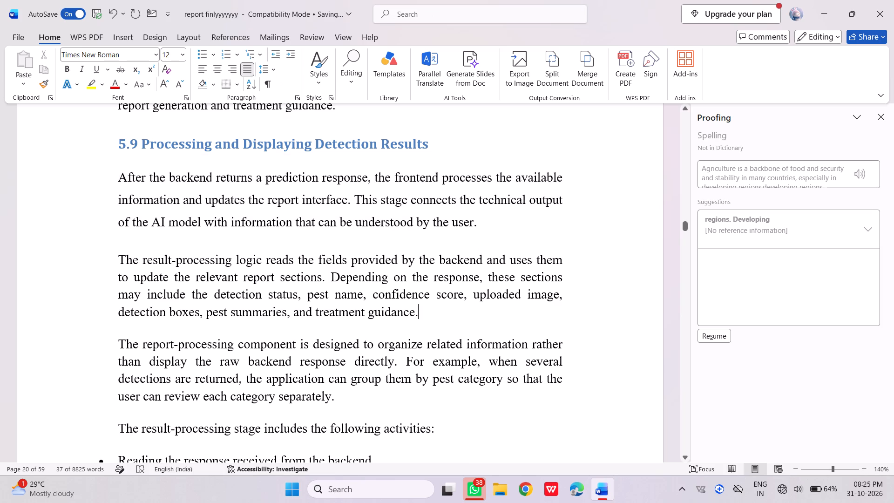
Set 1.5 line spacing for the section 5.9 paragraph beginning "The result-processing logic reads the fields".
{"action": "left_click", "coordinate": [120, 256]}
{"action": "left_click_drag", "start_coordinate": [120, 256], "coordinate": [395, 320]}
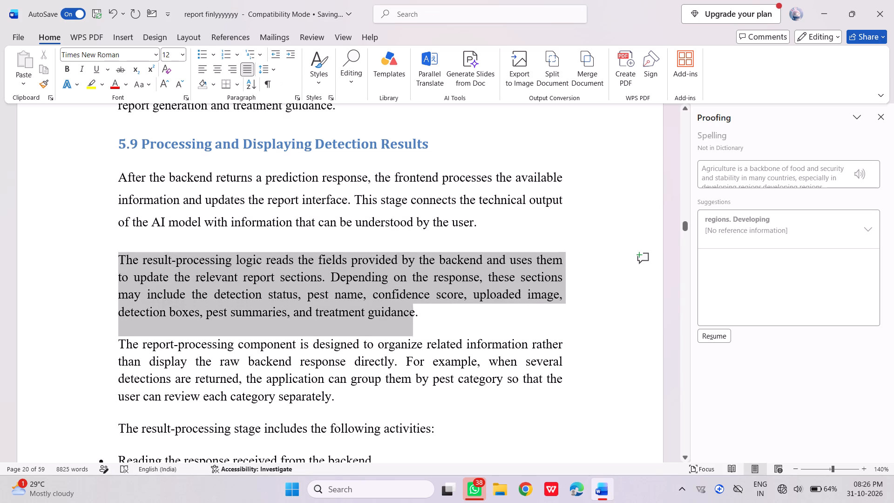
{"action": "left_click_drag", "start_coordinate": [395, 320], "coordinate": [424, 322]}
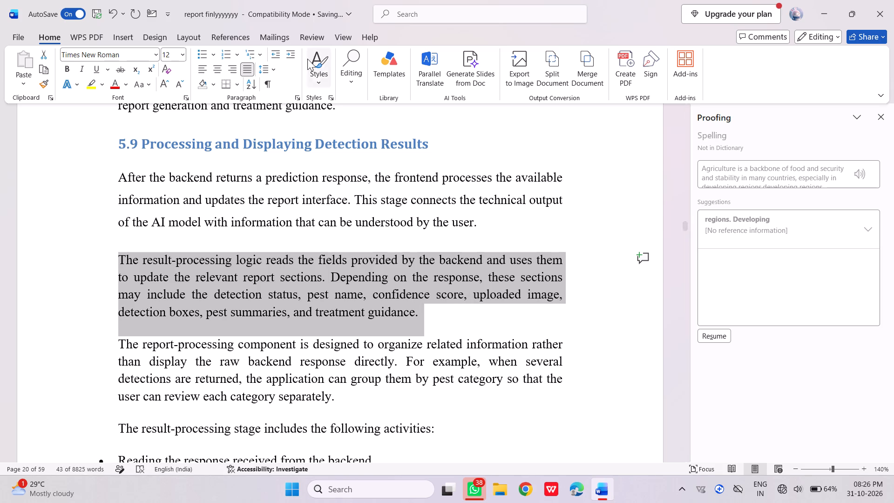
{"action": "left_click", "coordinate": [271, 70]}
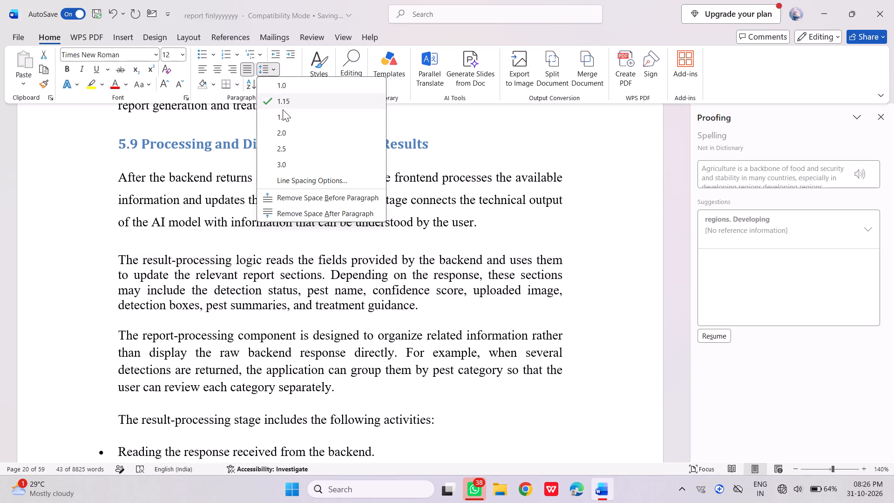
{"action": "left_click", "coordinate": [284, 113]}
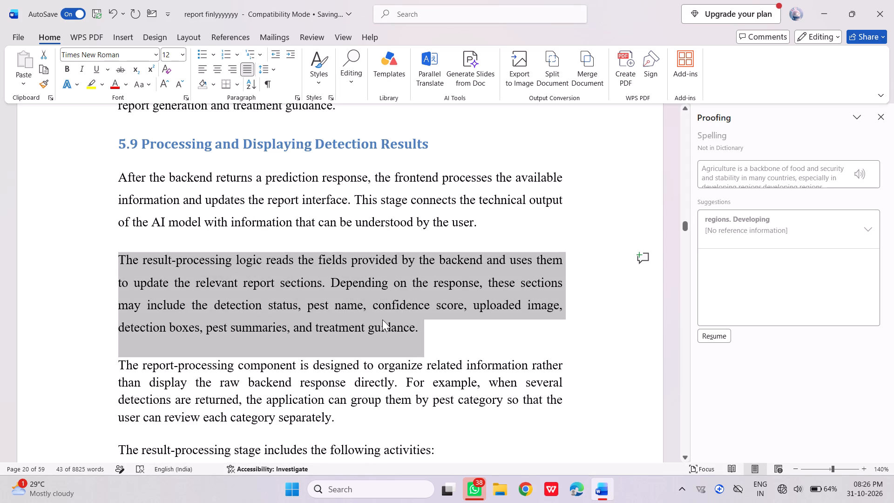
{"action": "left_click", "coordinate": [472, 339]}
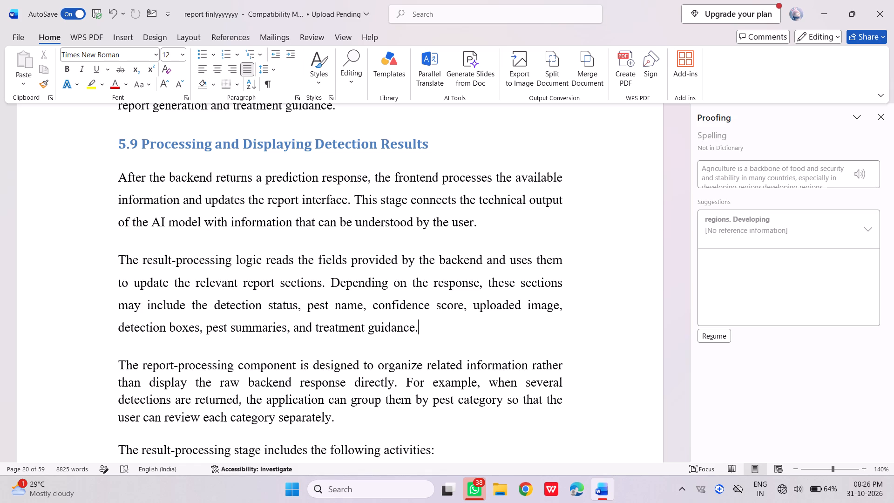
Set 1.5 line spacing for the section 5.9 paragraph beginning "The report-processing component is designed".
{"action": "scroll", "coordinate": [472, 339], "scroll_direction": "down", "scroll_amount": 2}
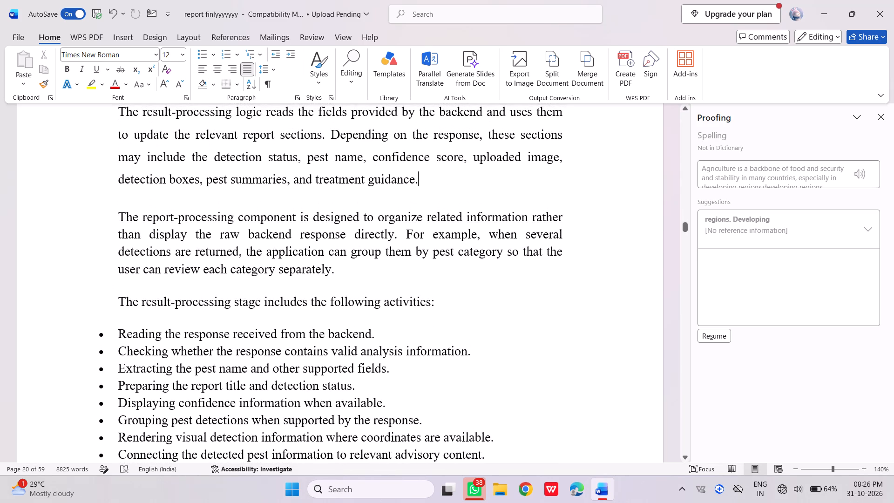
{"action": "left_click", "coordinate": [115, 214]}
{"action": "left_click_drag", "start_coordinate": [115, 214], "coordinate": [343, 273]}
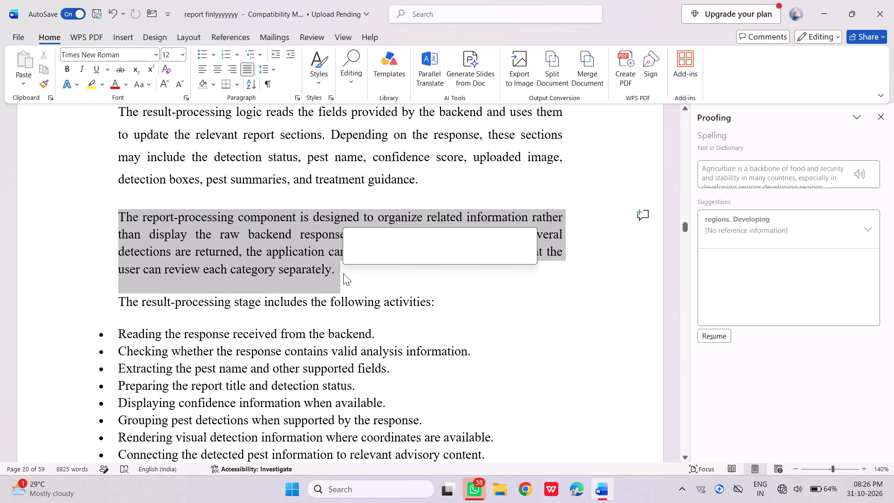
{"action": "left_click", "coordinate": [277, 72]}
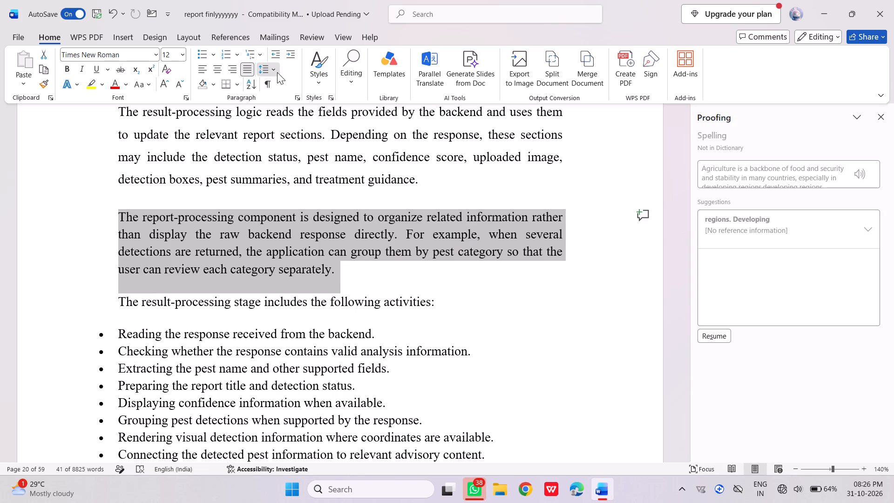
{"action": "left_click", "coordinate": [284, 118]}
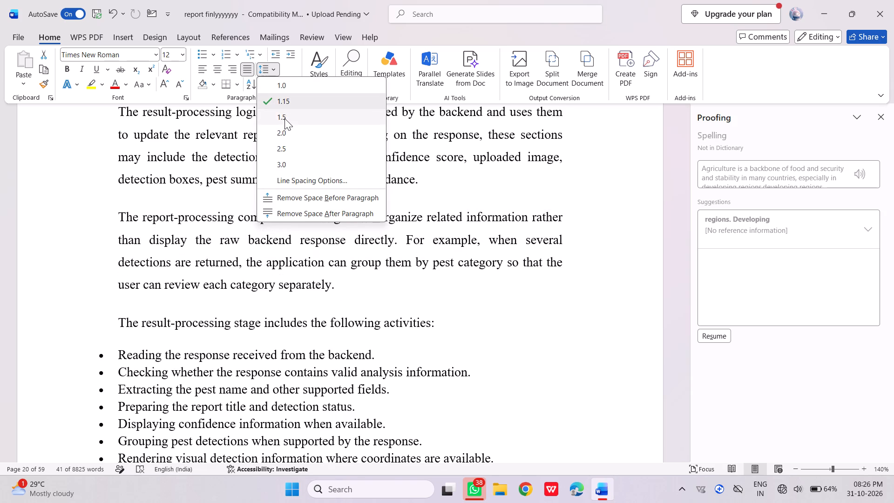
{"action": "left_click", "coordinate": [386, 315]}
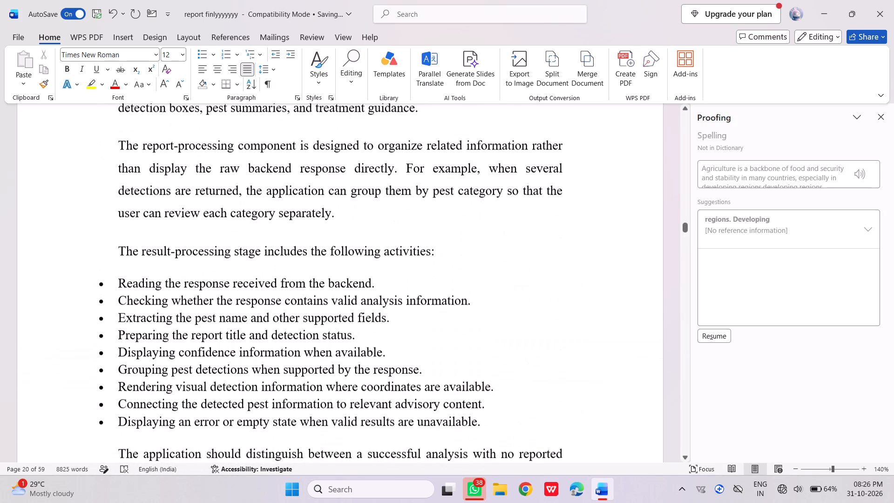
Set 1.5 line spacing from "The result-processing stage includes the following activities" through the bullet "Displaying confidence information when available".
{"action": "left_click", "coordinate": [119, 238]}
{"action": "left_click_drag", "start_coordinate": [119, 238], "coordinate": [195, 274]}
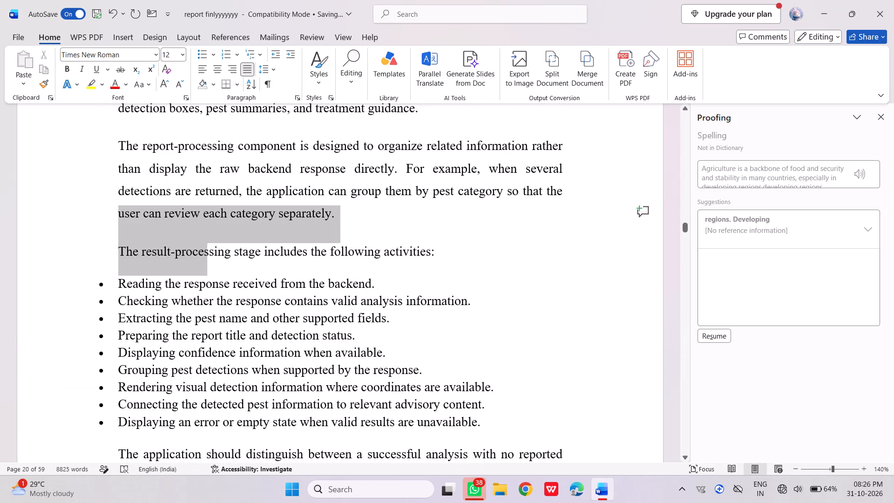
{"action": "left_click_drag", "start_coordinate": [195, 274], "coordinate": [394, 345]}
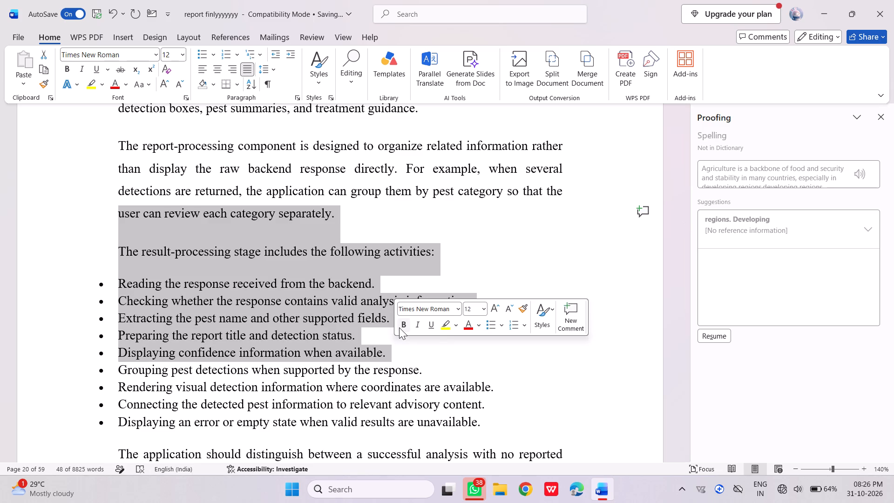
{"action": "left_click", "coordinate": [266, 72]}
{"action": "left_click", "coordinate": [283, 120]}
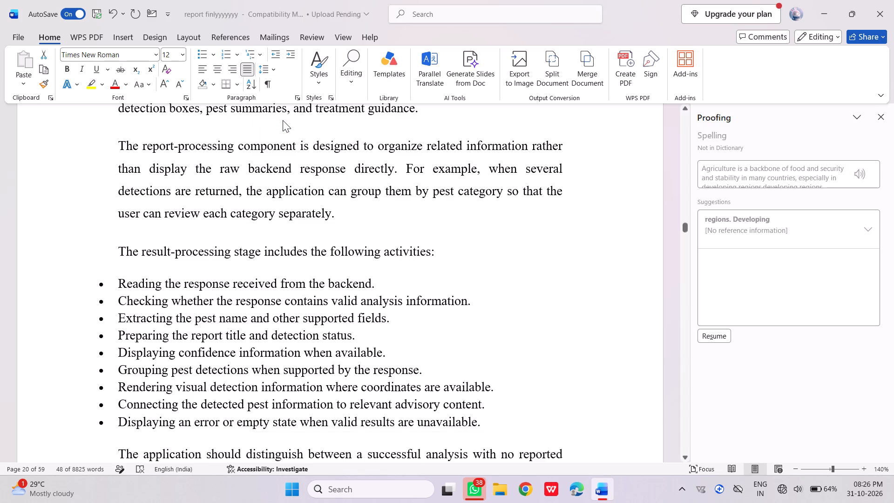
{"action": "left_click", "coordinate": [434, 376]}
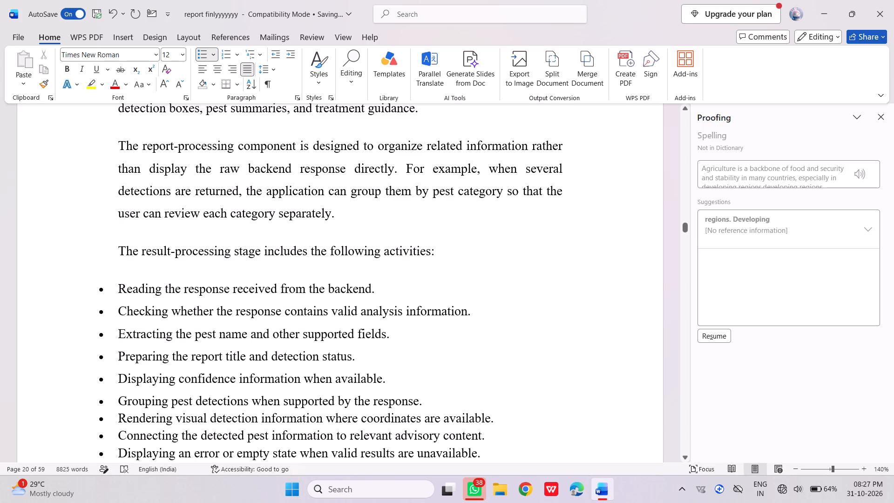
Set 1.5 line spacing for the last four section 5.9 bullets, from "Grouping pest detections" through "Displaying an error or empty state".
{"action": "scroll", "coordinate": [434, 372], "scroll_direction": "down", "scroll_amount": 1}
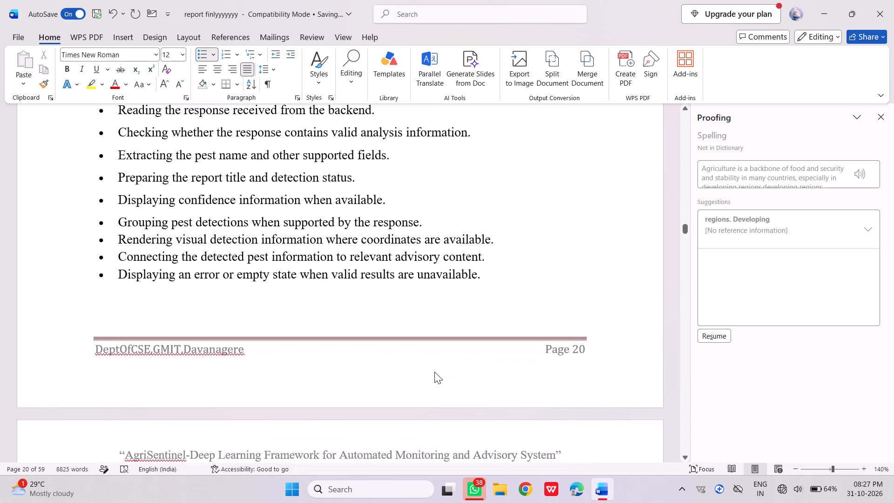
{"action": "left_click_drag", "start_coordinate": [114, 224], "coordinate": [118, 225]}
{"action": "left_click_drag", "start_coordinate": [118, 225], "coordinate": [553, 306]}
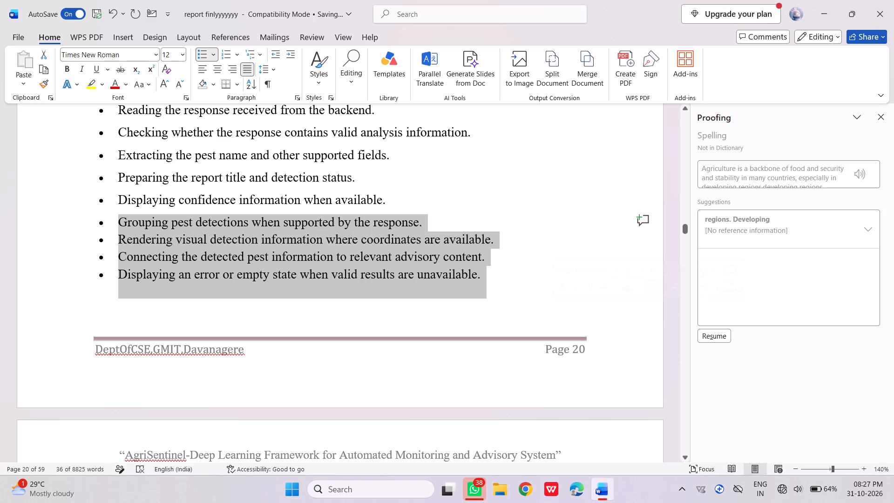
{"action": "left_click", "coordinate": [275, 73]}
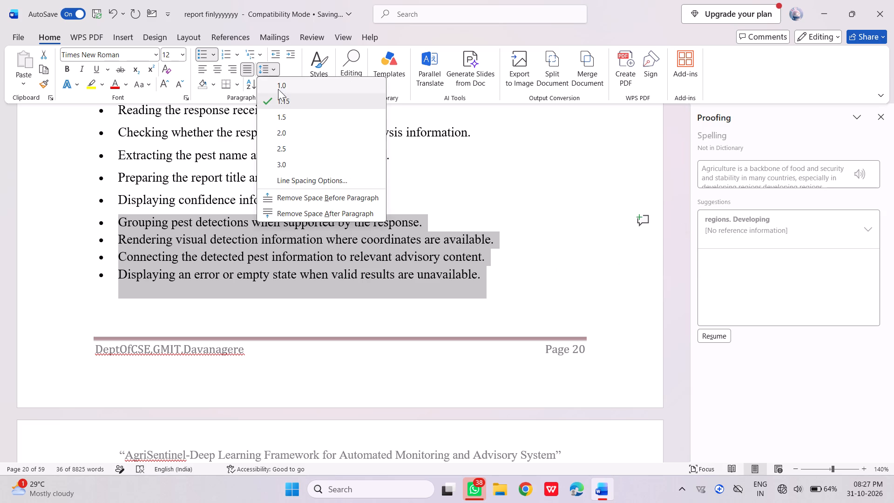
{"action": "left_click", "coordinate": [292, 118]}
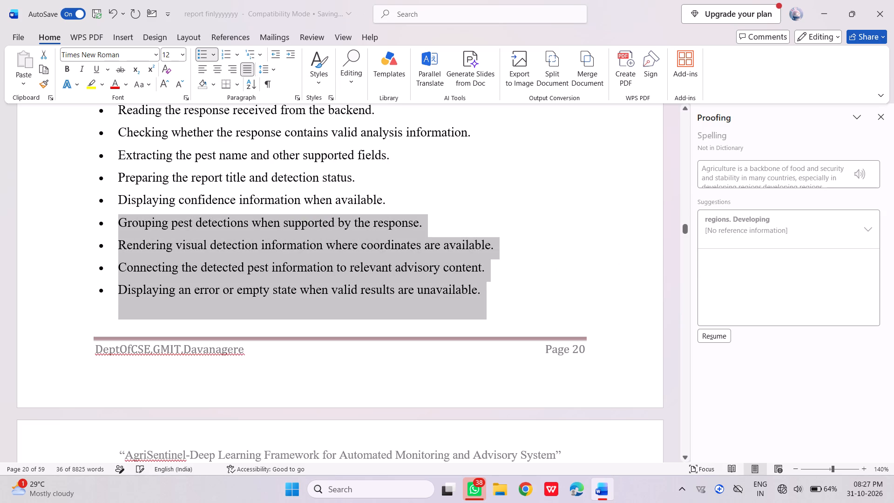
{"action": "left_click", "coordinate": [408, 185]}
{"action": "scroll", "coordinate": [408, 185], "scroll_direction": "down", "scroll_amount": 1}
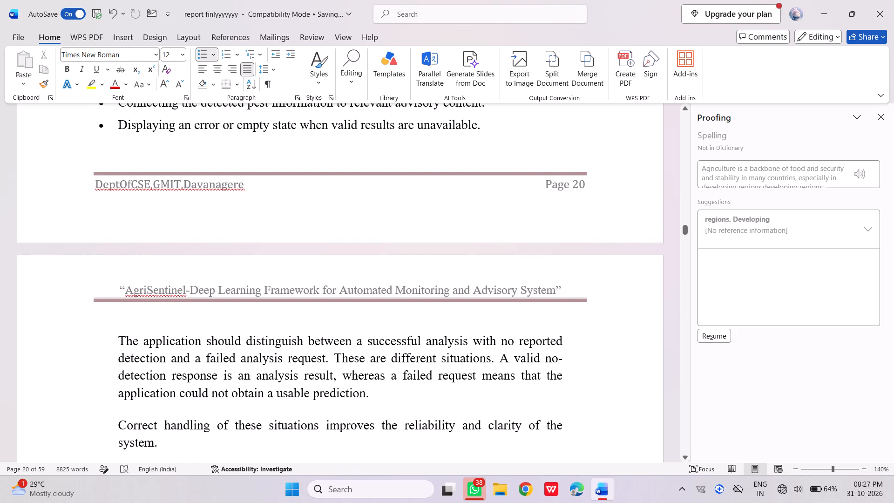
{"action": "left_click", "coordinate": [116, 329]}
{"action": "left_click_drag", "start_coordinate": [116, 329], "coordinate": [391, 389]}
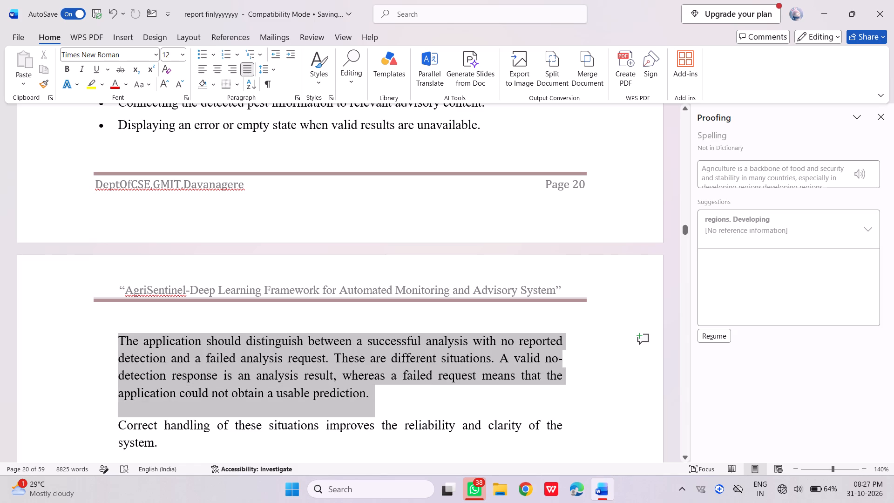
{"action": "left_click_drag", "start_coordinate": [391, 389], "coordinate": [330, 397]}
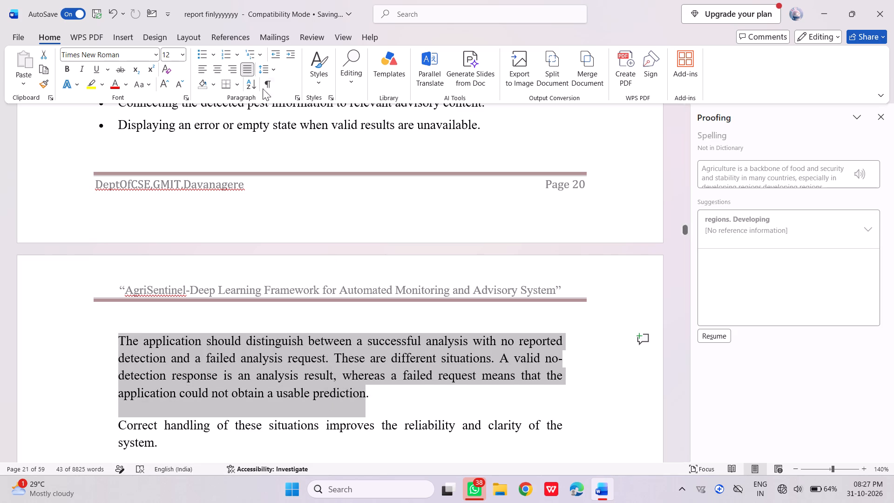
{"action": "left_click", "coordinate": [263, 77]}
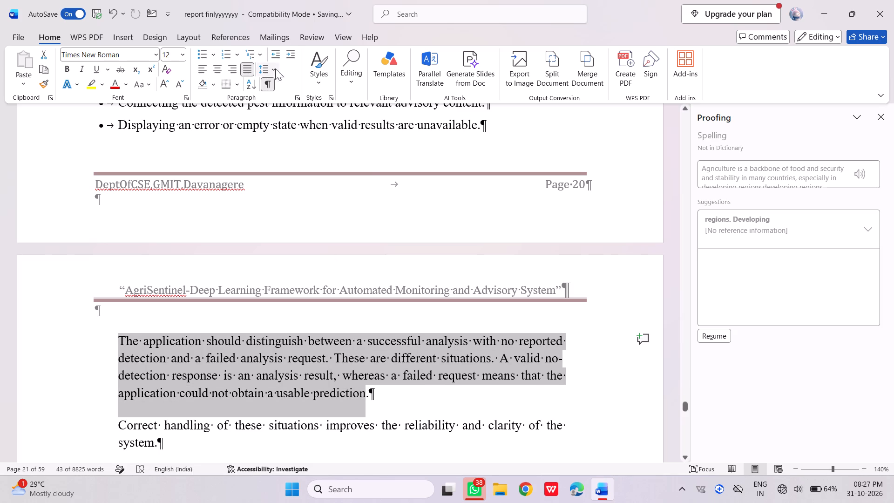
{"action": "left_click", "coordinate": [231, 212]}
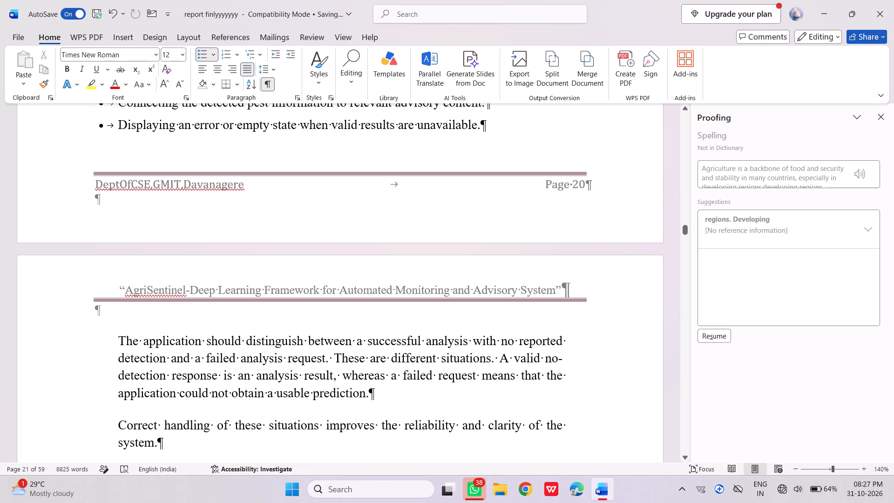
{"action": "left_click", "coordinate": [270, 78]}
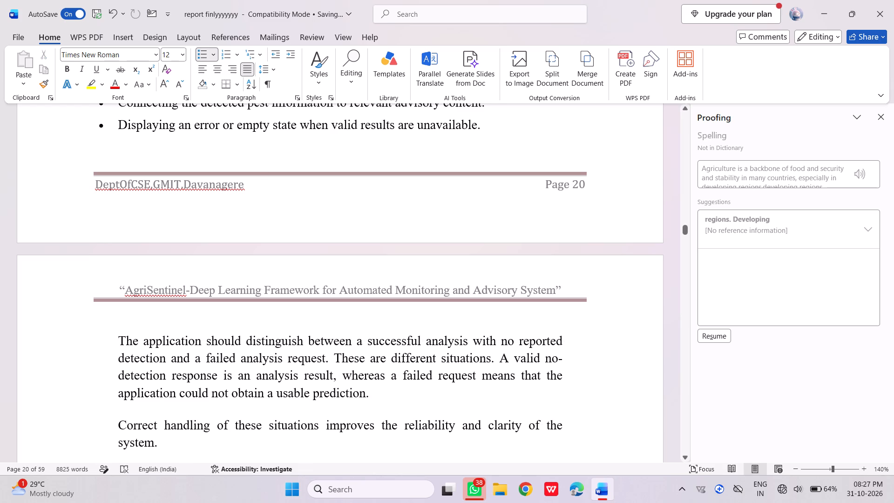
Set 1.5 line spacing for the paragraph beginning "The application should distinguish between a successful analysis" at the start of page 21.
{"action": "left_click", "coordinate": [115, 333]}
{"action": "left_click_drag", "start_coordinate": [115, 333], "coordinate": [443, 396]}
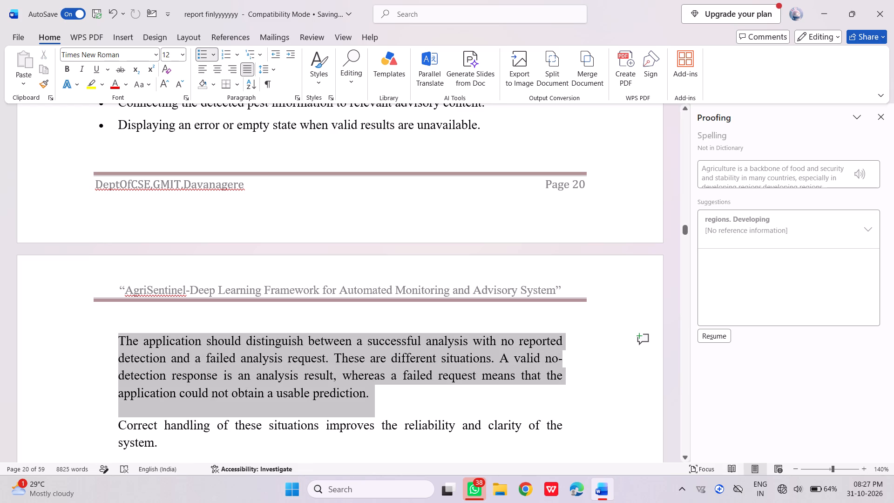
{"action": "left_click_drag", "start_coordinate": [443, 396], "coordinate": [428, 387]}
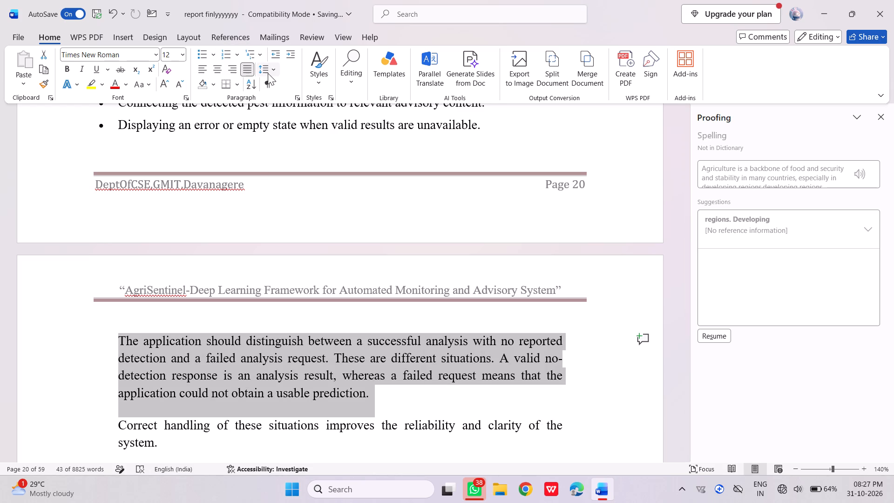
{"action": "left_click", "coordinate": [269, 73]}
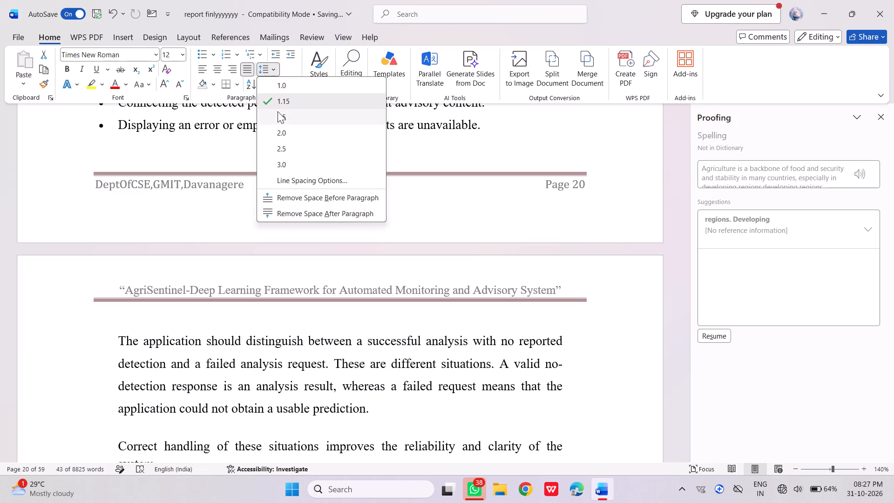
{"action": "left_click", "coordinate": [278, 116]}
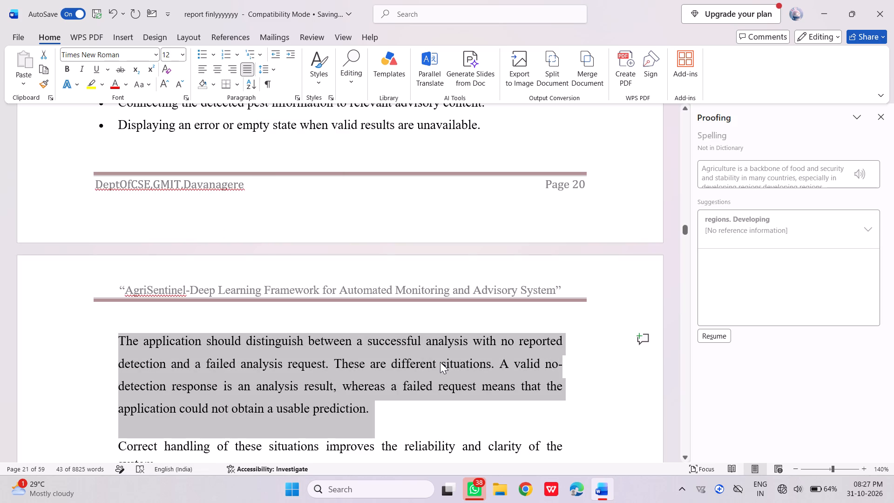
{"action": "left_click", "coordinate": [415, 418]}
Set 1.5 line spacing for the first paragraph under heading 5.10, beginning "The treatment and advisory system".
{"action": "scroll", "coordinate": [415, 418], "scroll_direction": "down", "scroll_amount": 1}
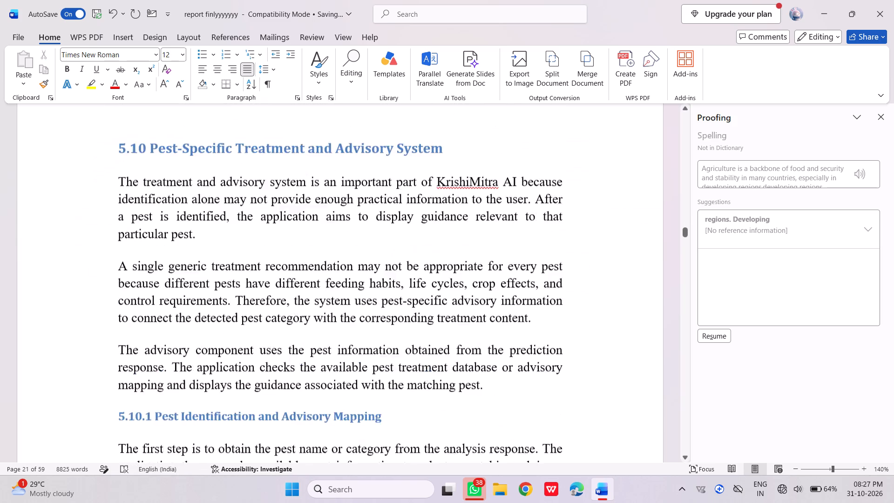
{"action": "scroll", "coordinate": [415, 418], "scroll_direction": "down", "scroll_amount": 1}
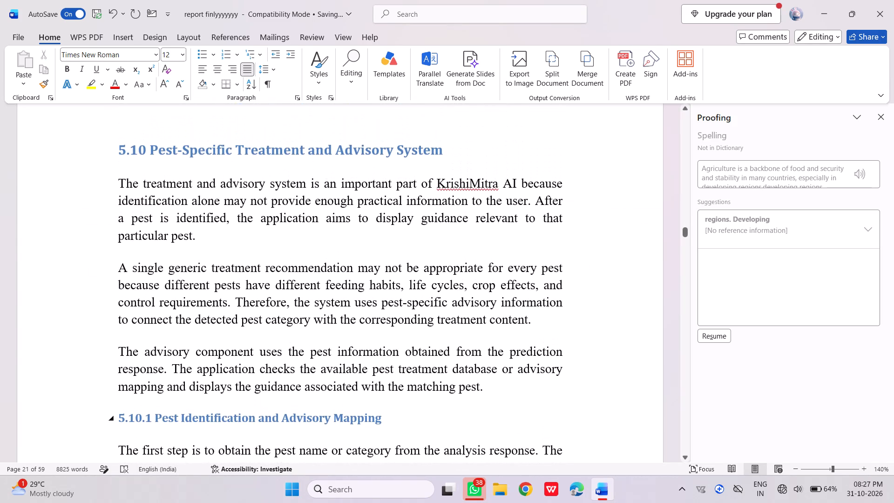
{"action": "left_click", "coordinate": [121, 178]}
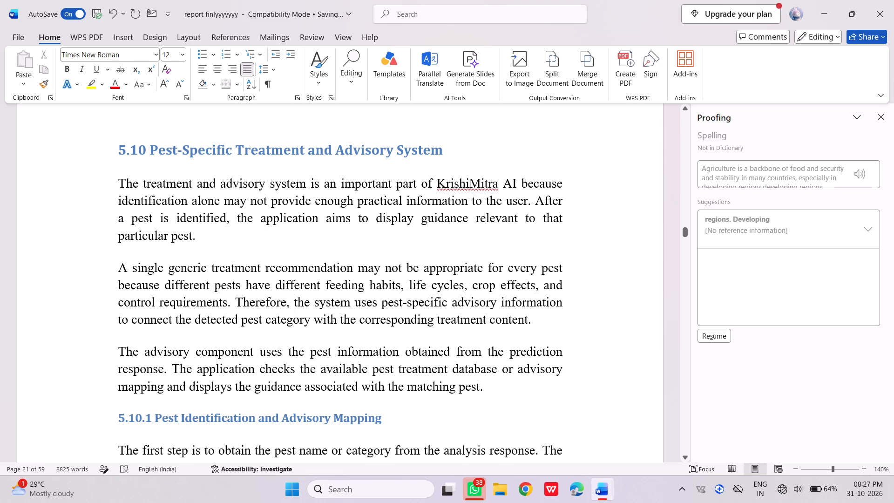
{"action": "left_click_drag", "start_coordinate": [121, 178], "coordinate": [472, 186]}
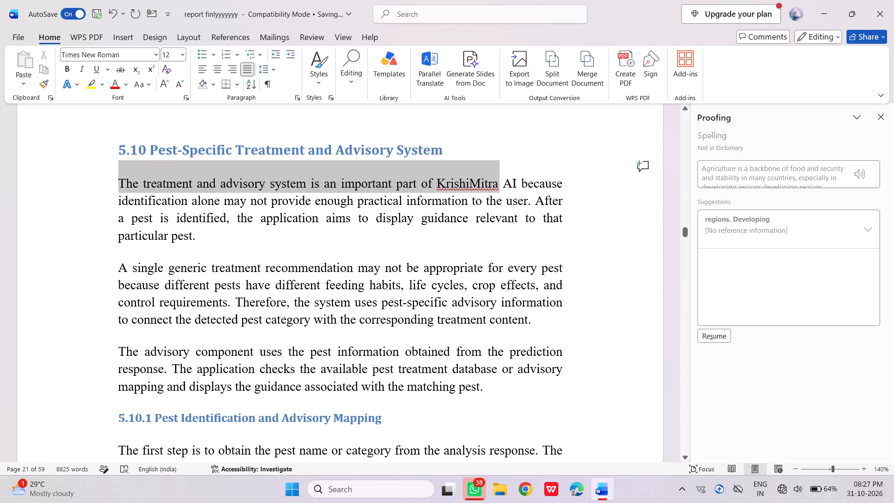
{"action": "left_click_drag", "start_coordinate": [472, 186], "coordinate": [483, 238]}
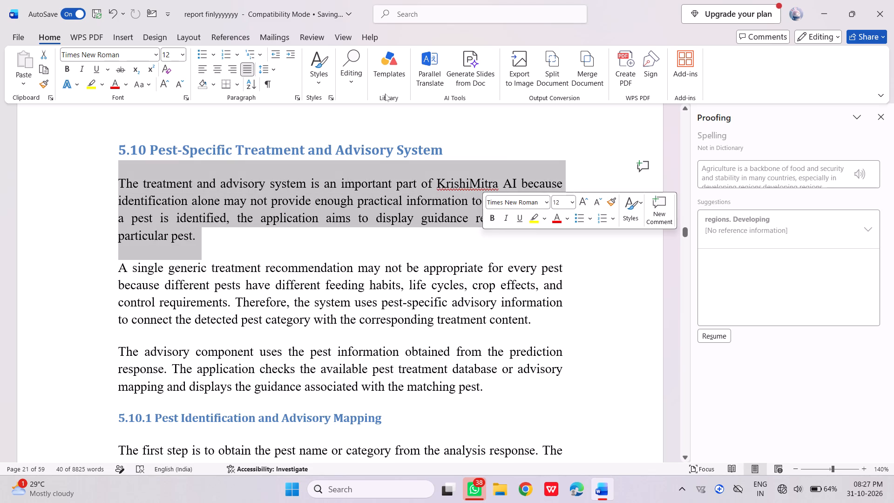
{"action": "left_click", "coordinate": [268, 74]}
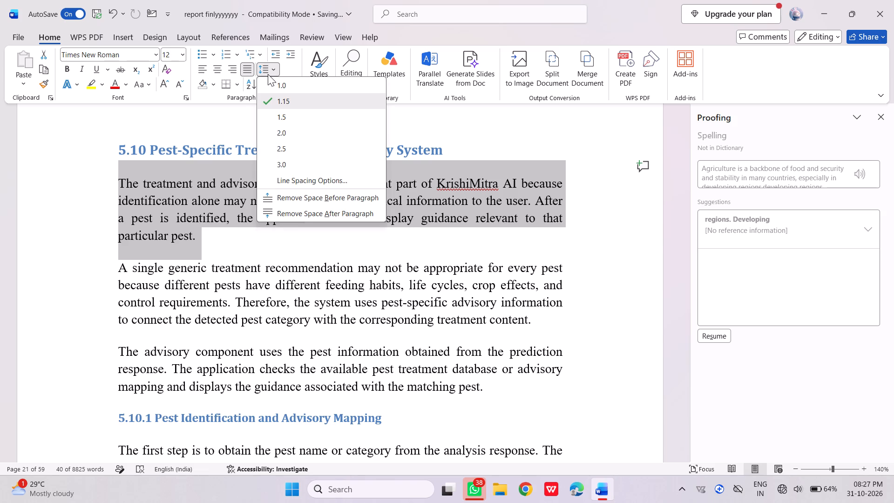
{"action": "left_click", "coordinate": [281, 113]}
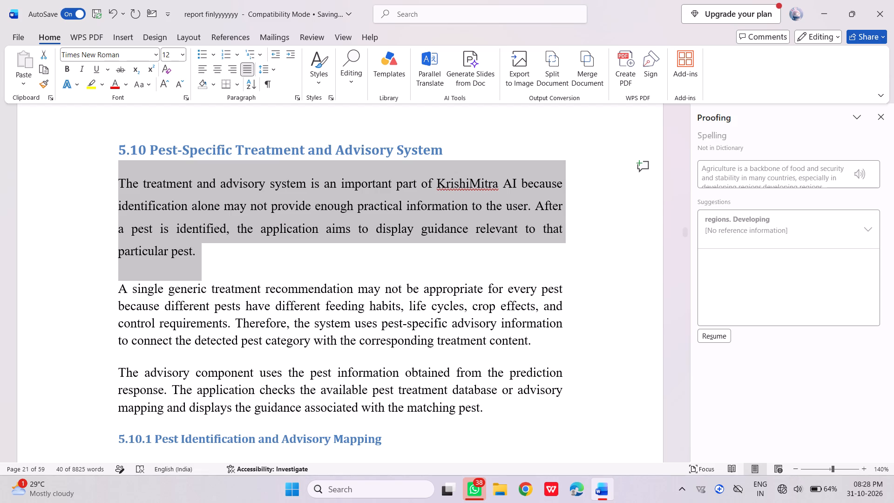
Set 1.5 line spacing for the section 5.10 paragraph beginning "A single generic treatment recommendation".
{"action": "left_click", "coordinate": [119, 286]}
{"action": "left_click_drag", "start_coordinate": [119, 286], "coordinate": [481, 301]}
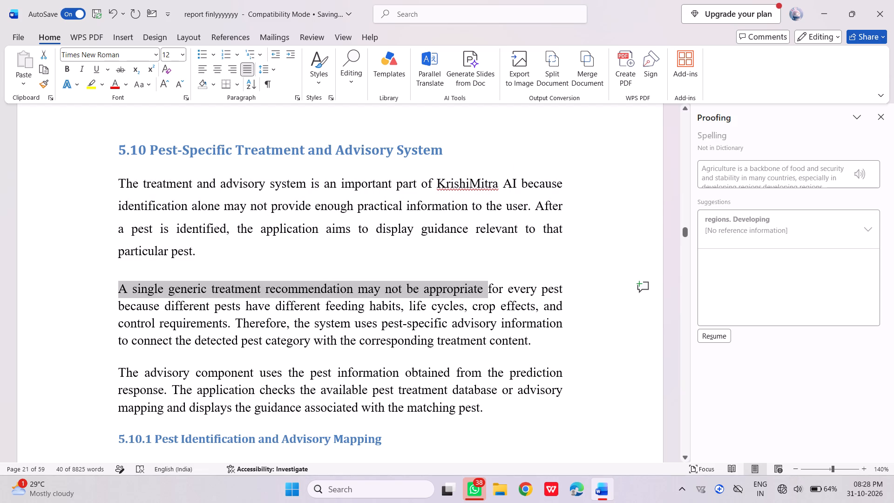
{"action": "left_click_drag", "start_coordinate": [481, 301], "coordinate": [589, 337]}
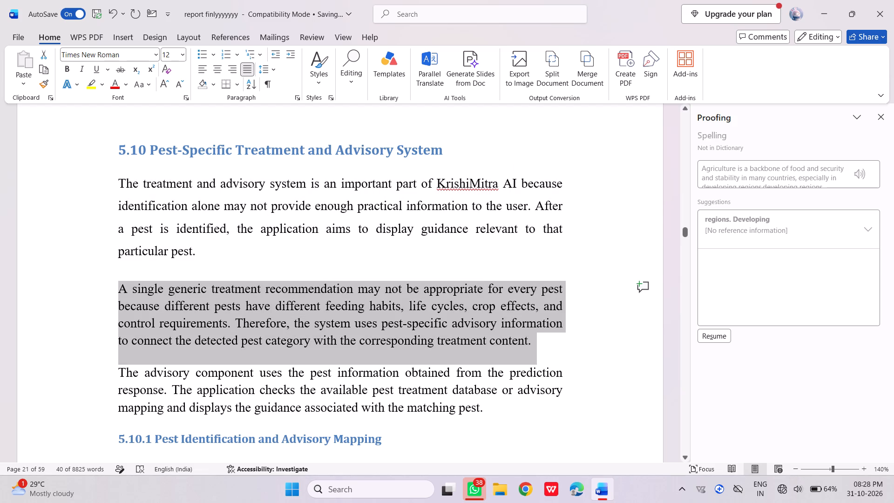
{"action": "left_click_drag", "start_coordinate": [589, 337], "coordinate": [588, 336]}
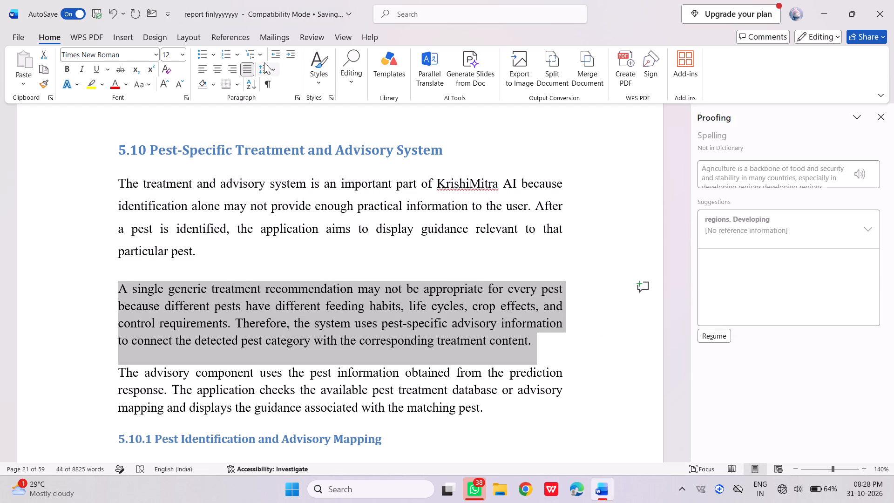
{"action": "left_click", "coordinate": [268, 69]}
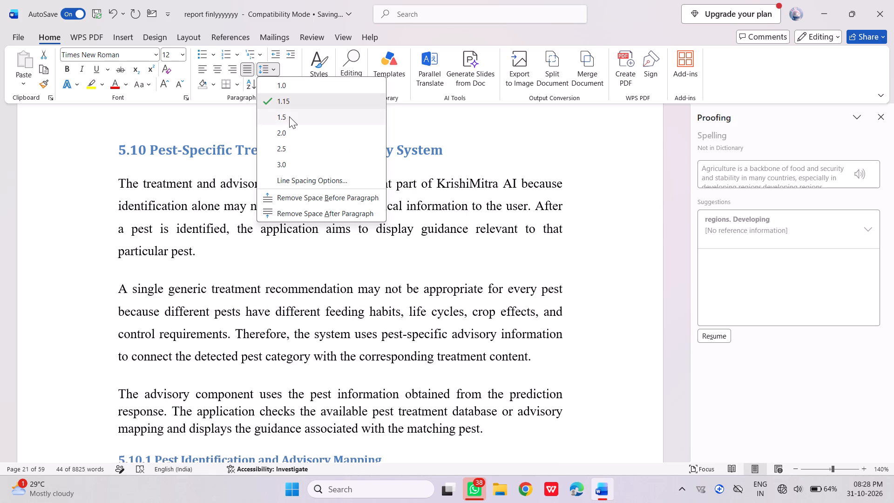
{"action": "left_click", "coordinate": [289, 116]}
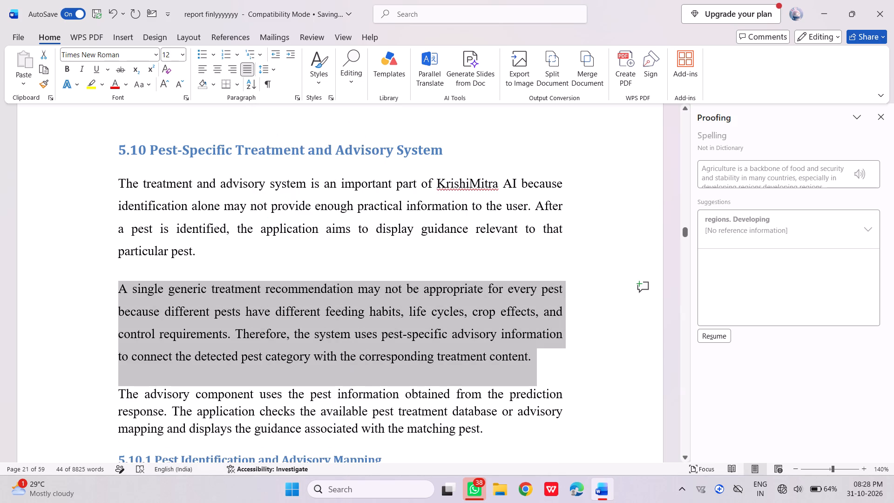
Set 1.5 line spacing for the section 5.10 paragraph beginning "The advisory component uses the pest information", just before heading 5.10.1.
{"action": "scroll", "coordinate": [428, 406], "scroll_direction": "down", "scroll_amount": 1, "text": "ctrl"}
{"action": "scroll", "coordinate": [428, 406], "scroll_direction": "down", "scroll_amount": 2}
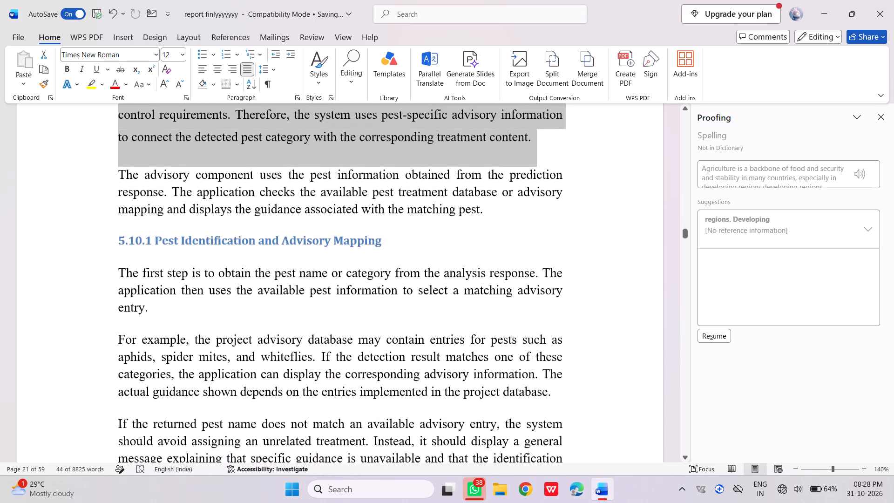
{"action": "scroll", "coordinate": [428, 406], "scroll_direction": "down", "scroll_amount": 2}
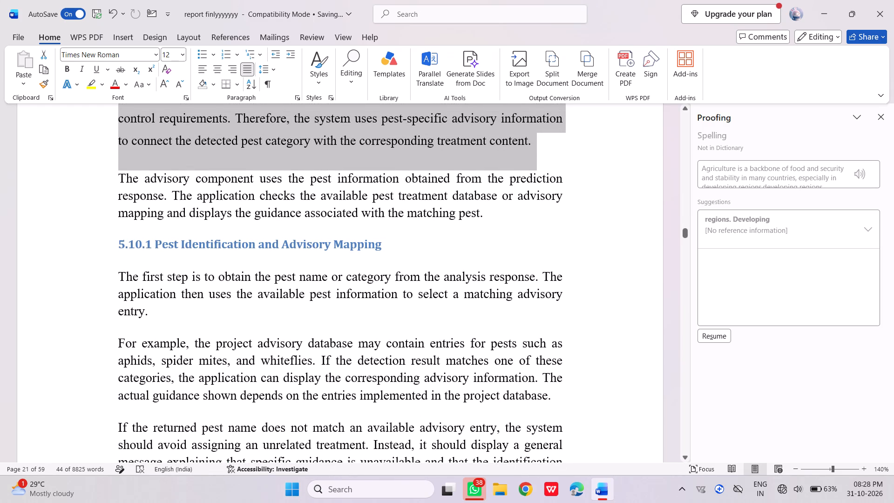
{"action": "left_click", "coordinate": [116, 174]}
{"action": "left_click_drag", "start_coordinate": [116, 174], "coordinate": [130, 177]}
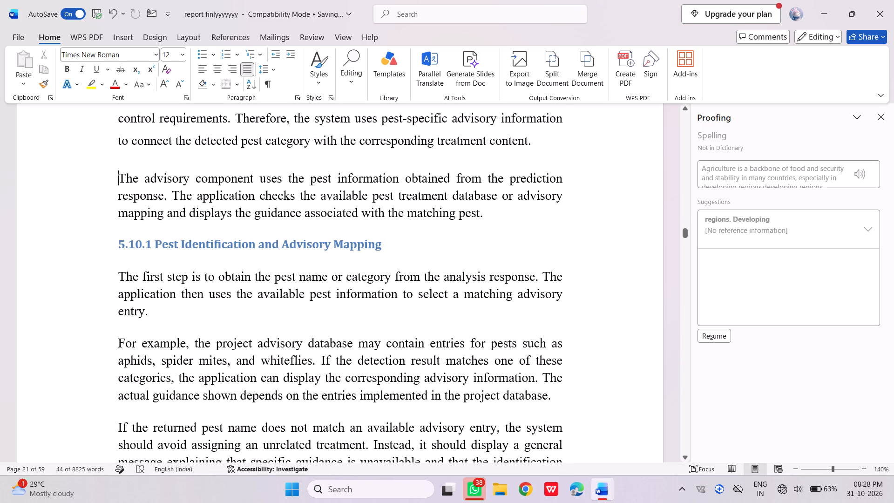
{"action": "left_click_drag", "start_coordinate": [130, 177], "coordinate": [521, 209]}
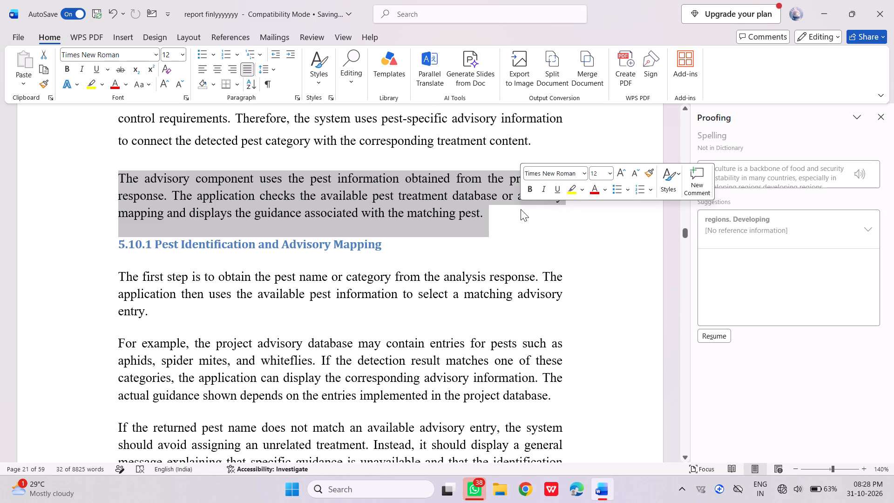
{"action": "left_click", "coordinate": [270, 67]}
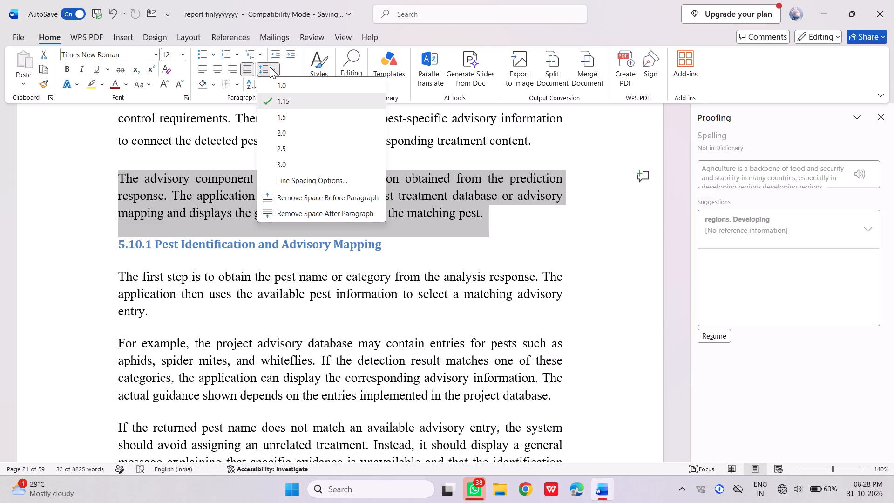
{"action": "left_click", "coordinate": [281, 113]}
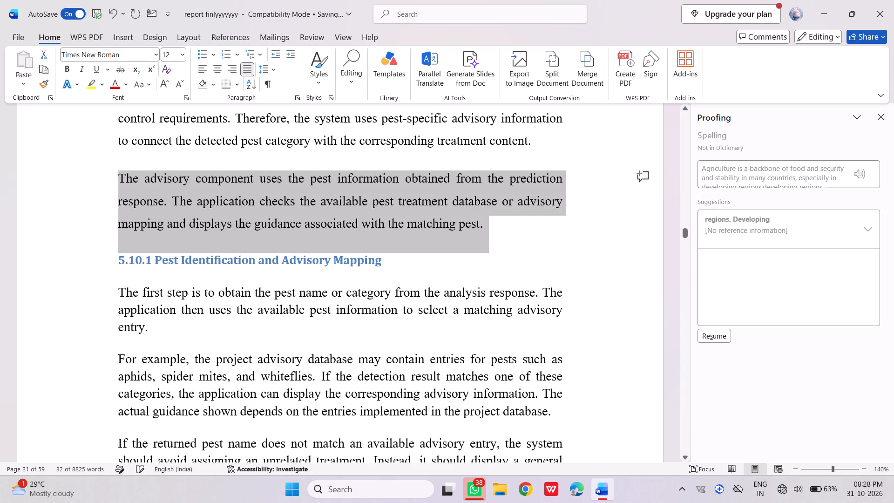
{"action": "left_click", "coordinate": [448, 339]}
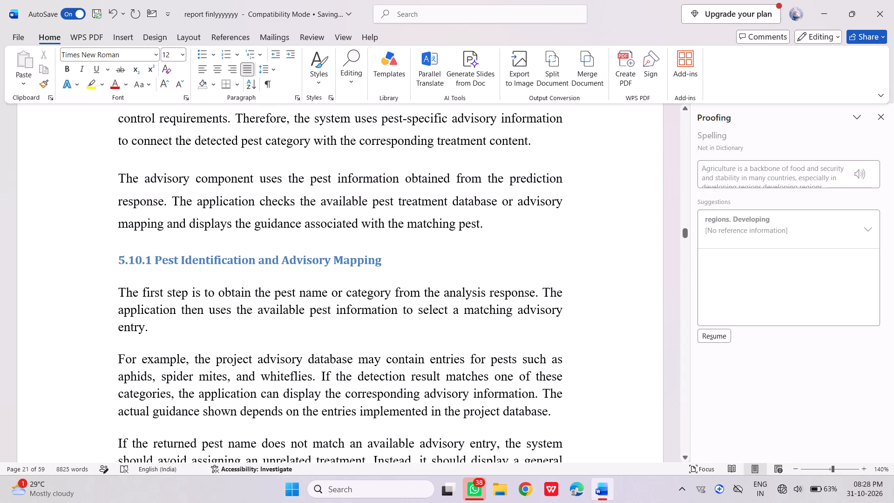
Add five spaces at the end of heading 5.10.1, "Pest Identification and Advisory Mapping".
{"action": "left_click", "coordinate": [407, 261]}
{"action": "key", "text": "space"}
{"action": "key", "text": "space"}
{"action": "key", "text": "space"}
{"action": "key", "text": "space"}
{"action": "key", "text": "space"}
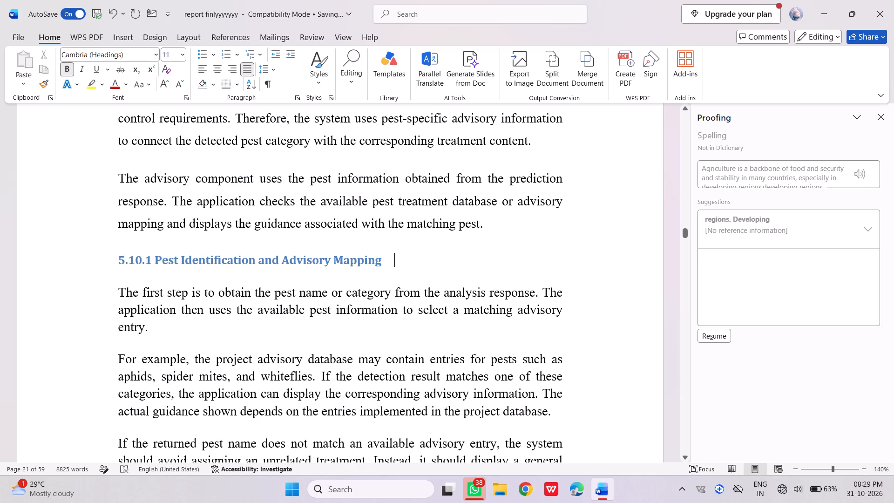
Set 1.5 line spacing for the first paragraph under heading 5.10.1, beginning "The first step is to obtain the pest name".
{"action": "left_click", "coordinate": [120, 282]}
{"action": "left_click_drag", "start_coordinate": [120, 282], "coordinate": [155, 326]}
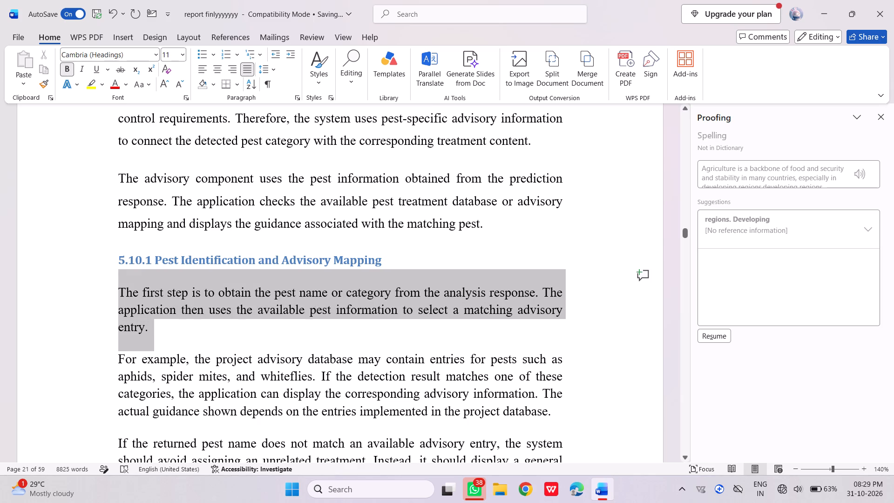
{"action": "left_click", "coordinate": [267, 75]}
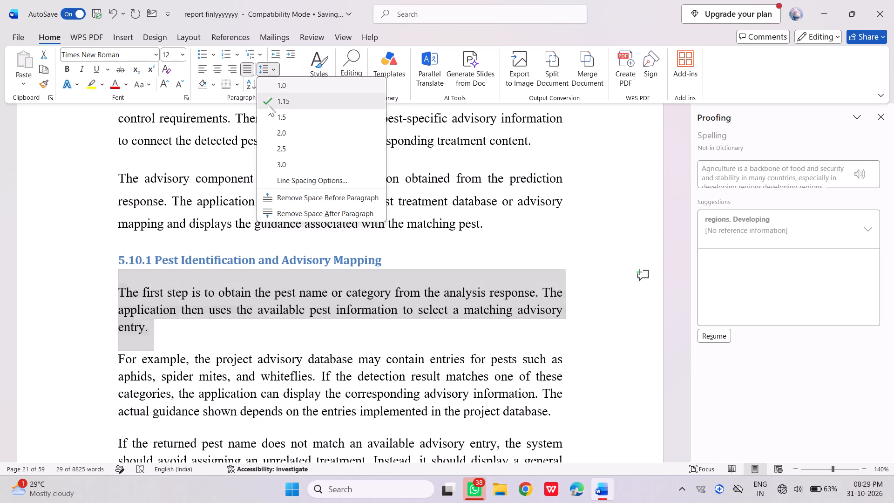
{"action": "left_click", "coordinate": [272, 116]}
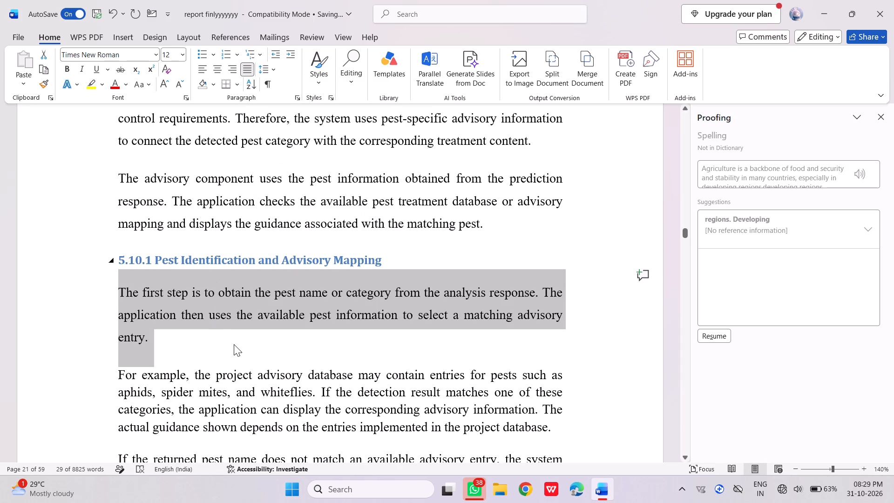
{"action": "left_click", "coordinate": [233, 345]}
Set 1.5 line spacing for the section 5.10.1 paragraph beginning "For example, the project advisory database".
{"action": "scroll", "coordinate": [233, 345], "scroll_direction": "down", "scroll_amount": 1}
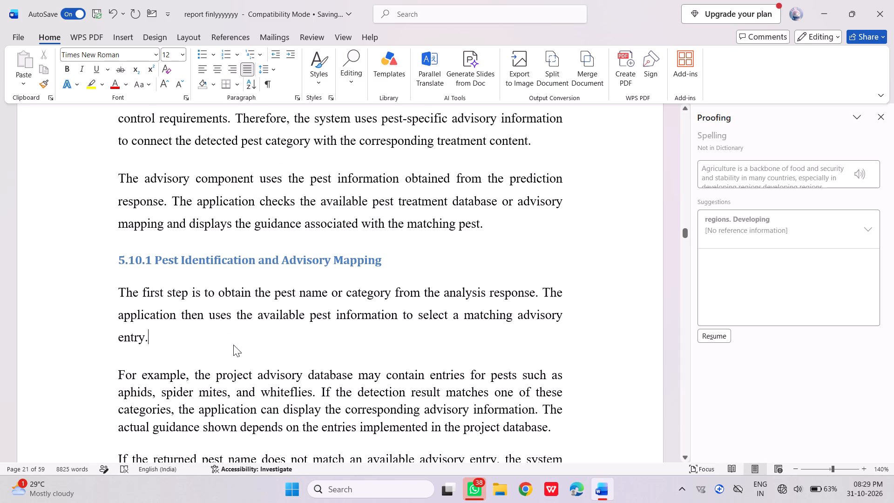
{"action": "scroll", "coordinate": [233, 345], "scroll_direction": "down", "scroll_amount": 2}
{"action": "scroll", "coordinate": [233, 345], "scroll_direction": "up", "scroll_amount": 1}
{"action": "scroll", "coordinate": [233, 345], "scroll_direction": "right", "scroll_amount": 1}
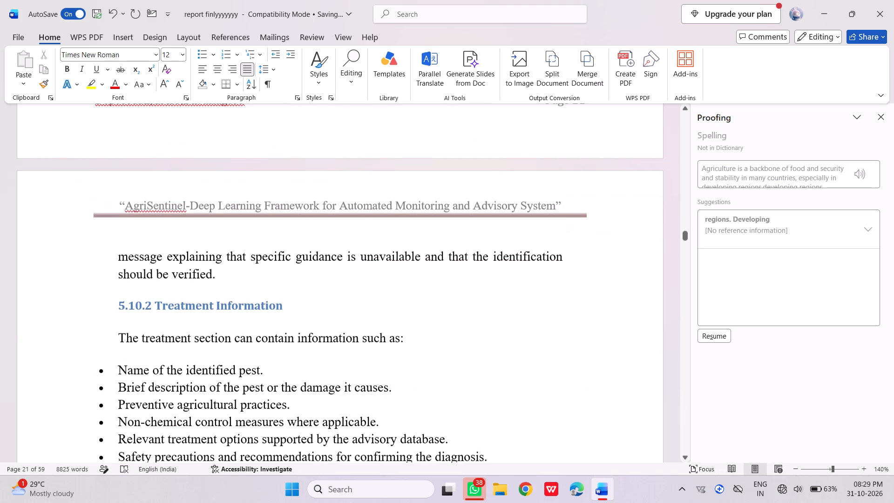
{"action": "scroll", "coordinate": [233, 345], "scroll_direction": "right", "scroll_amount": 1}
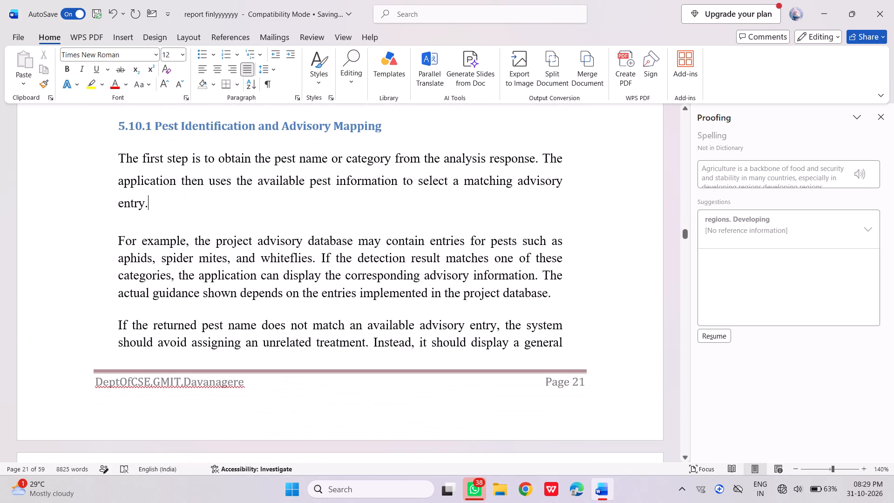
{"action": "left_click", "coordinate": [111, 242]}
{"action": "left_click_drag", "start_coordinate": [111, 242], "coordinate": [403, 272]}
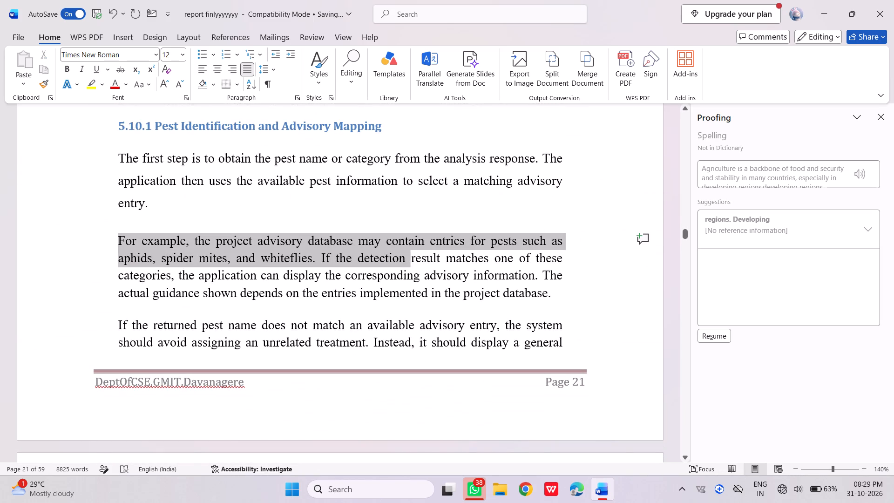
{"action": "left_click_drag", "start_coordinate": [403, 272], "coordinate": [569, 307]}
{"action": "scroll", "coordinate": [515, 288], "scroll_direction": "right", "scroll_amount": 1}
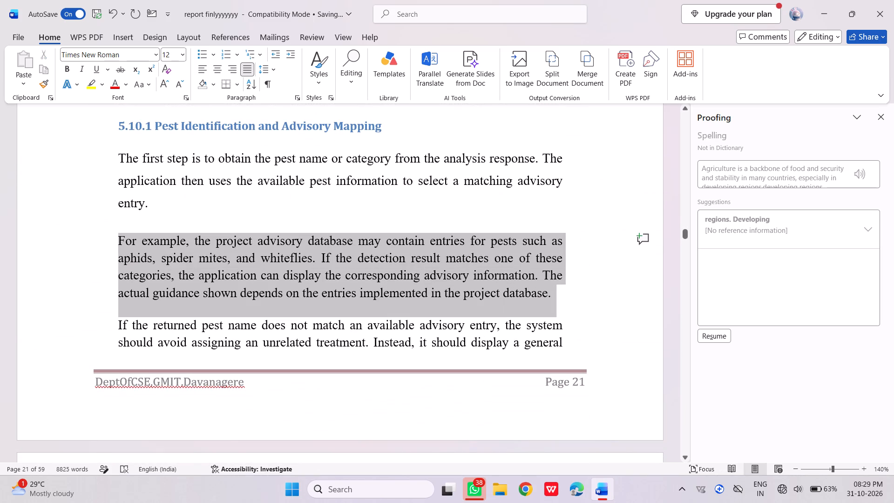
{"action": "left_click_drag", "start_coordinate": [569, 307], "coordinate": [563, 302]}
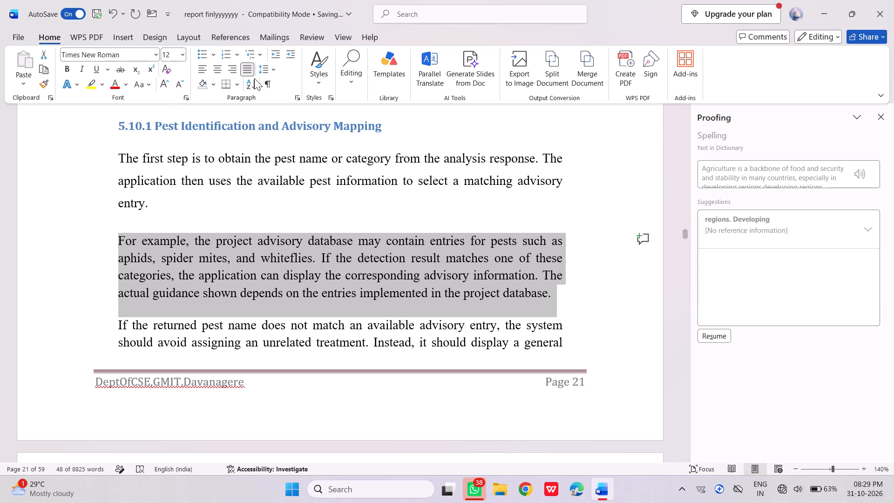
{"action": "left_click", "coordinate": [270, 72]}
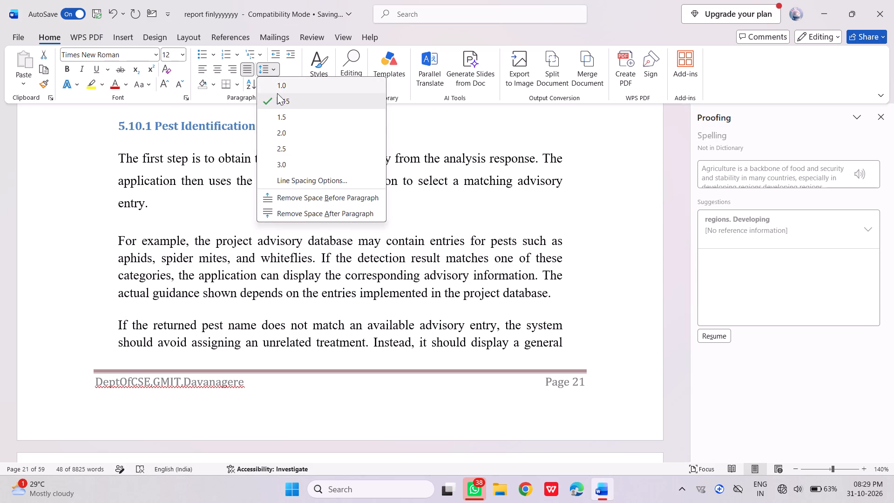
{"action": "left_click", "coordinate": [283, 118]}
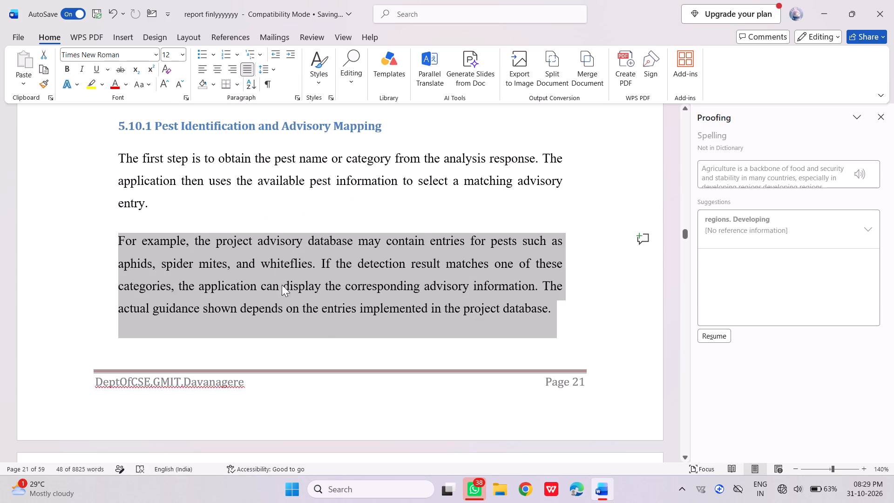
{"action": "left_click", "coordinate": [320, 339]}
Set 1.5 line spacing for the paragraph beginning "If the returned pest name does not match", just before heading 5.10.2.
{"action": "scroll", "coordinate": [320, 339], "scroll_direction": "down", "scroll_amount": 1}
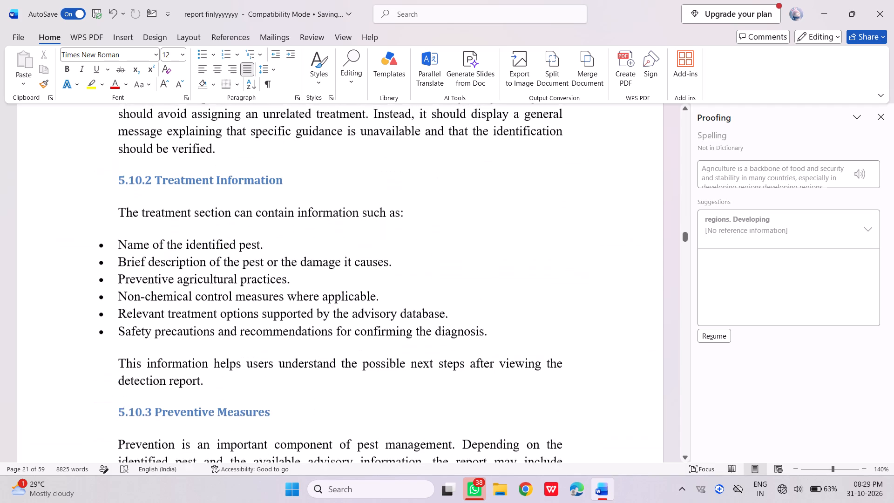
{"action": "scroll", "coordinate": [320, 339], "scroll_direction": "down", "scroll_amount": 1}
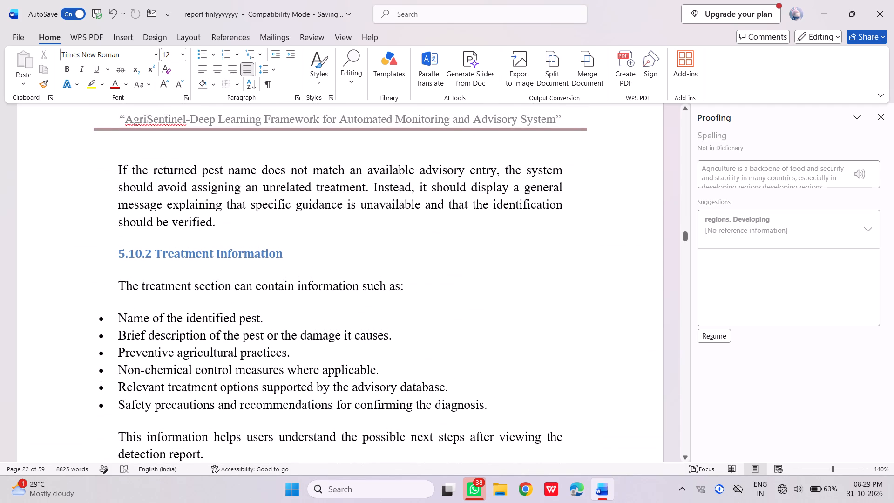
{"action": "left_click", "coordinate": [115, 175]}
{"action": "left_click_drag", "start_coordinate": [115, 175], "coordinate": [204, 204]}
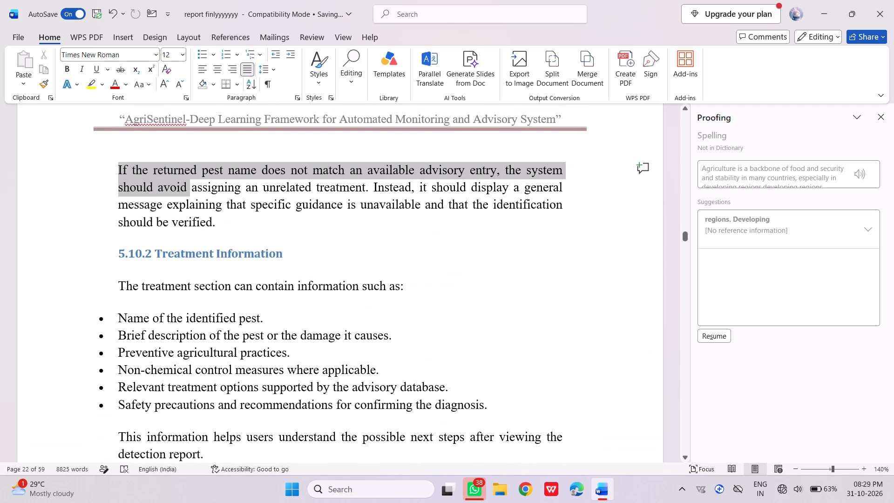
{"action": "left_click_drag", "start_coordinate": [204, 204], "coordinate": [236, 230]}
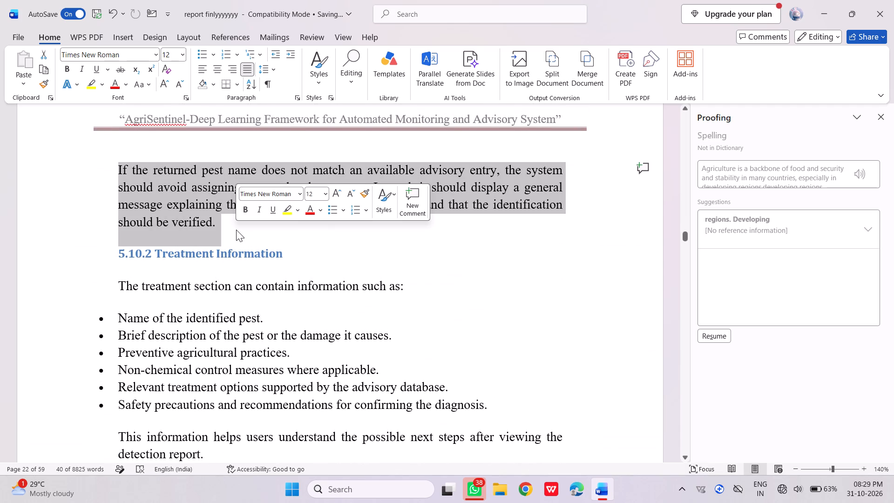
{"action": "left_click", "coordinate": [274, 68]}
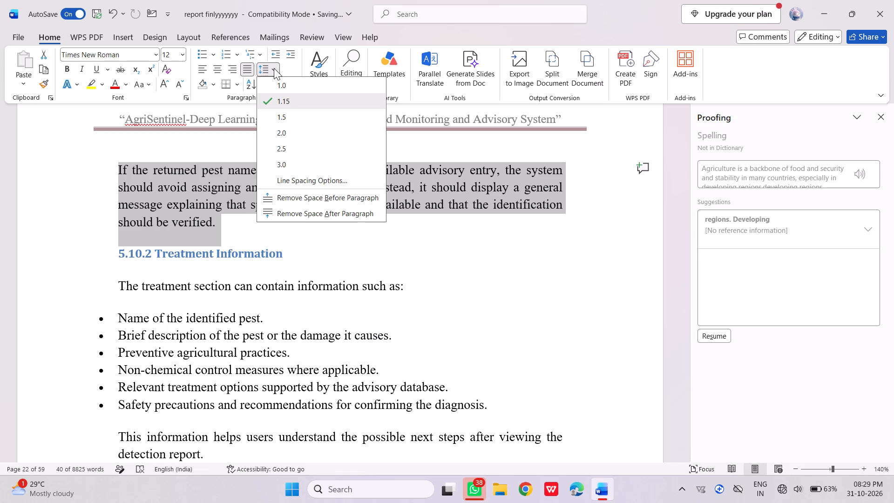
{"action": "left_click", "coordinate": [282, 111]}
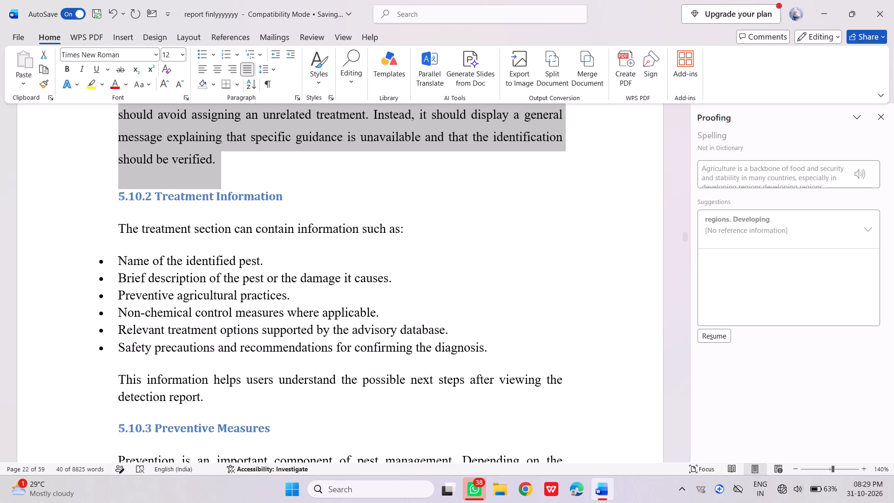
Set 1.5 line spacing for the section 5.10.2 introductory sentence and its six-item bulleted list.
{"action": "left_click", "coordinate": [107, 251]}
{"action": "left_click_drag", "start_coordinate": [107, 251], "coordinate": [108, 252]}
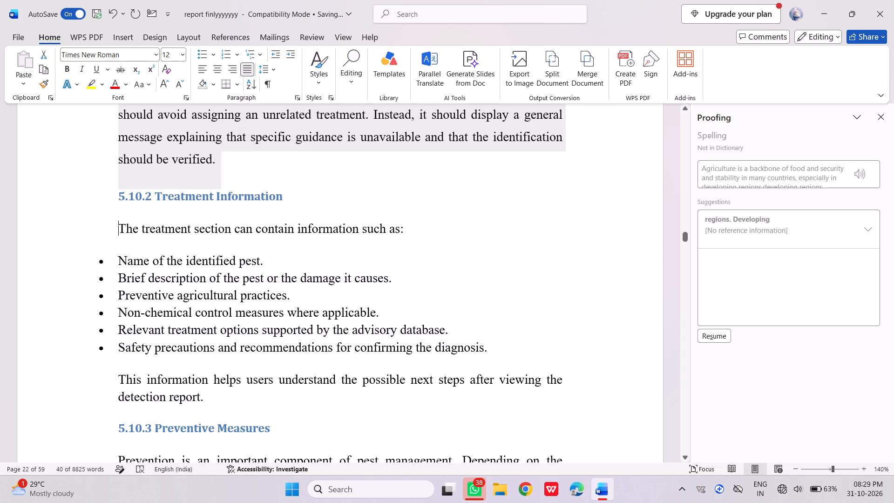
{"action": "left_click_drag", "start_coordinate": [108, 252], "coordinate": [356, 344]}
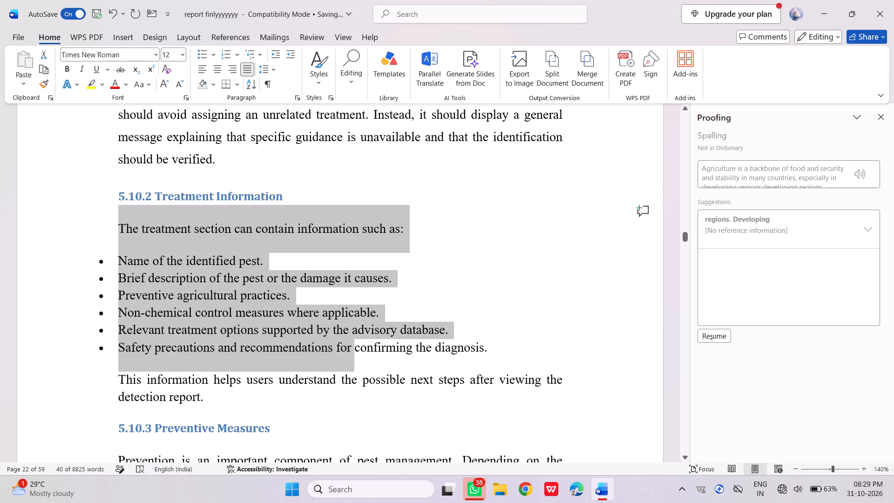
{"action": "left_click_drag", "start_coordinate": [356, 344], "coordinate": [500, 339]}
{"action": "scroll", "coordinate": [438, 347], "scroll_direction": "right", "scroll_amount": 1}
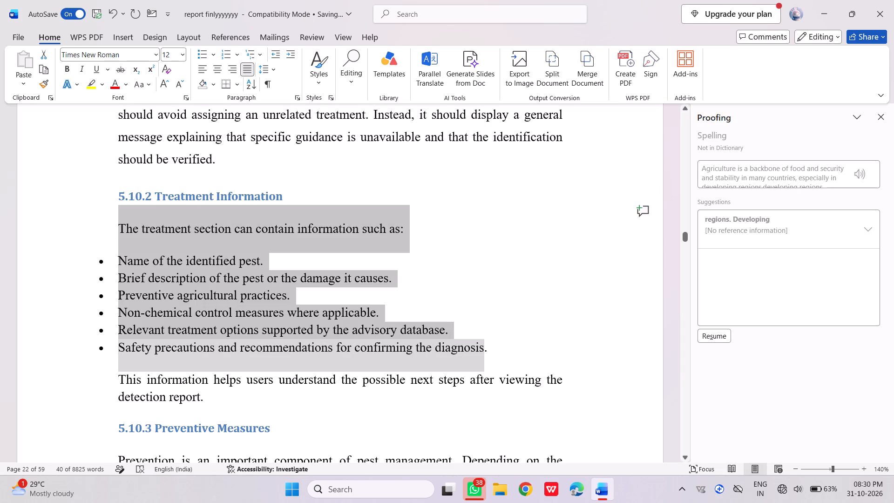
{"action": "left_click_drag", "start_coordinate": [500, 339], "coordinate": [501, 354]}
{"action": "scroll", "coordinate": [500, 339], "scroll_direction": "right", "scroll_amount": 1}
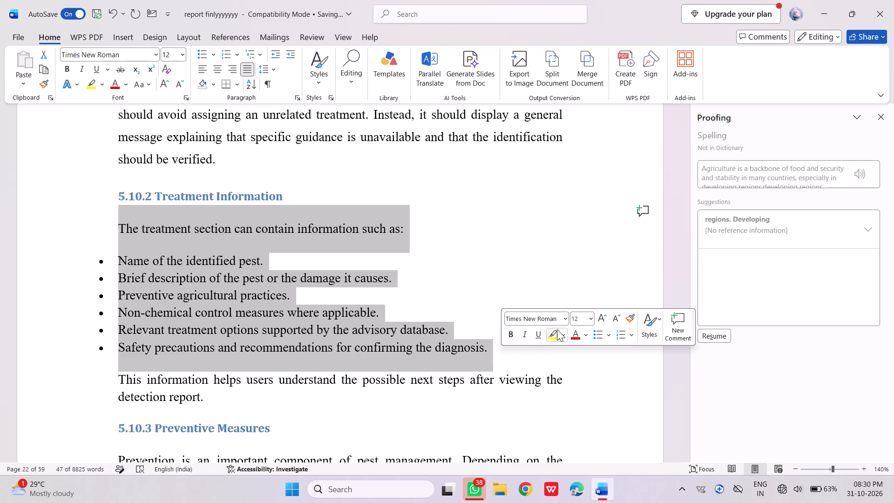
{"action": "left_click", "coordinate": [268, 72]}
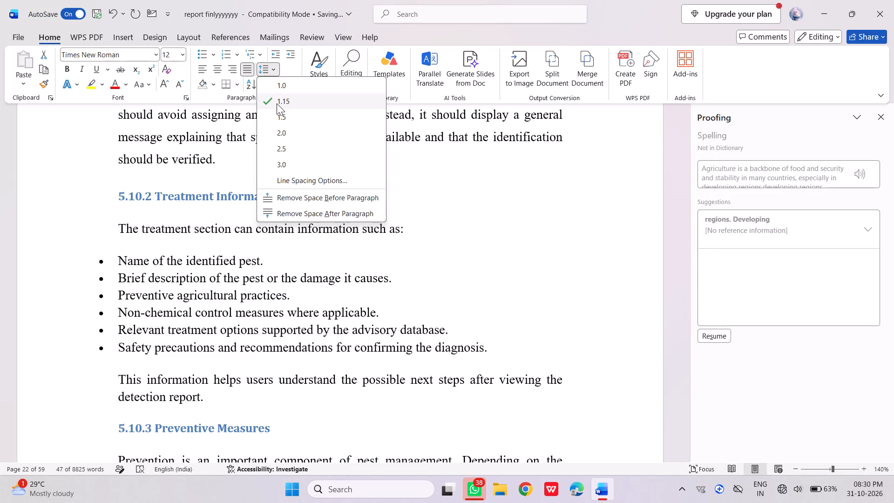
{"action": "left_click", "coordinate": [280, 116]}
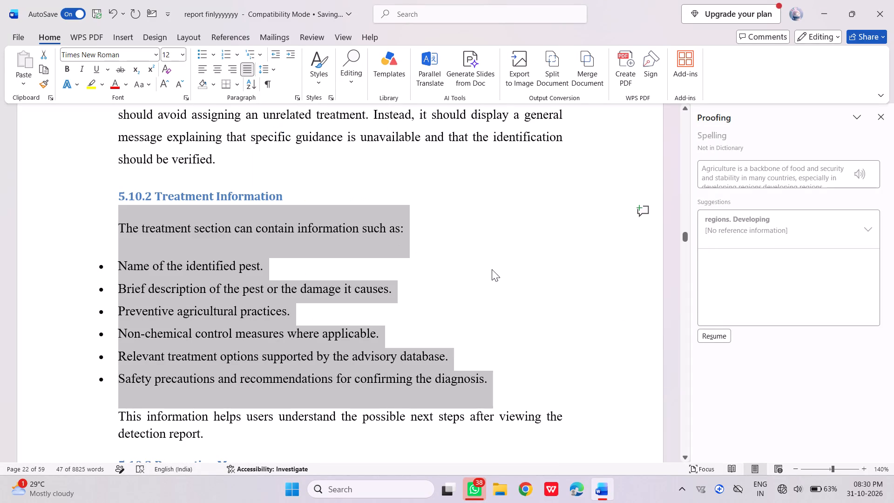
{"action": "left_click", "coordinate": [492, 269]}
Set 1.5 line spacing for the first paragraph under heading 5.10.3, beginning "Prevention is an important component".
{"action": "scroll", "coordinate": [492, 269], "scroll_direction": "down", "scroll_amount": 1}
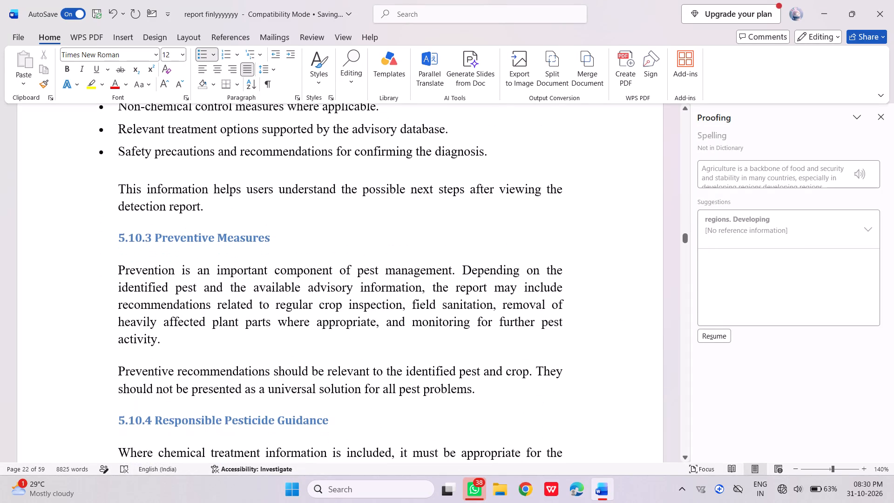
{"action": "scroll", "coordinate": [492, 269], "scroll_direction": "down", "scroll_amount": 1}
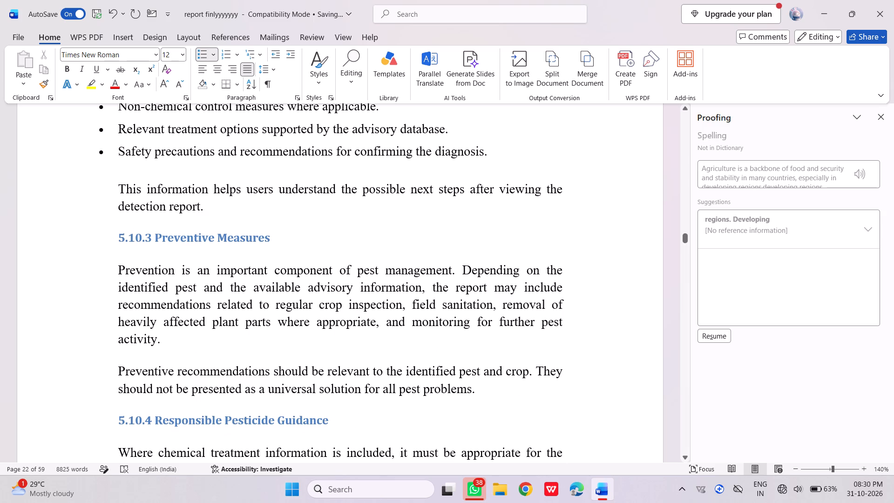
{"action": "left_click", "coordinate": [108, 268]}
{"action": "left_click_drag", "start_coordinate": [108, 268], "coordinate": [160, 340]}
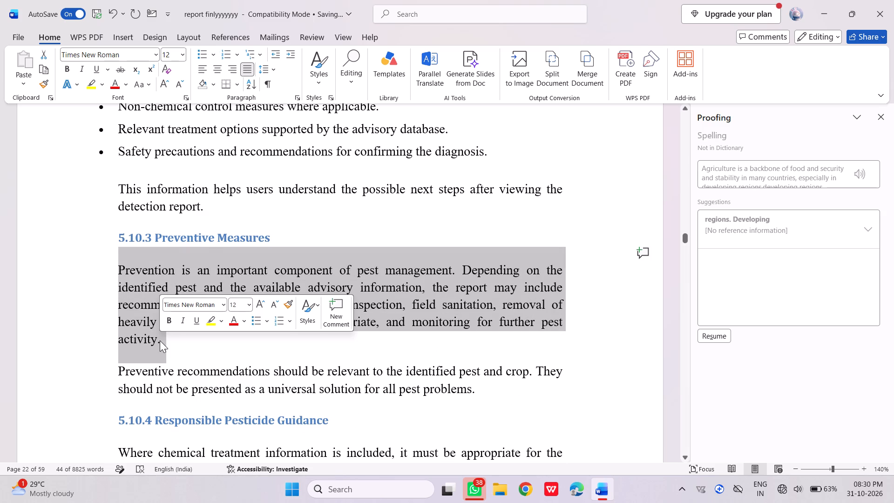
{"action": "left_click", "coordinate": [271, 69]}
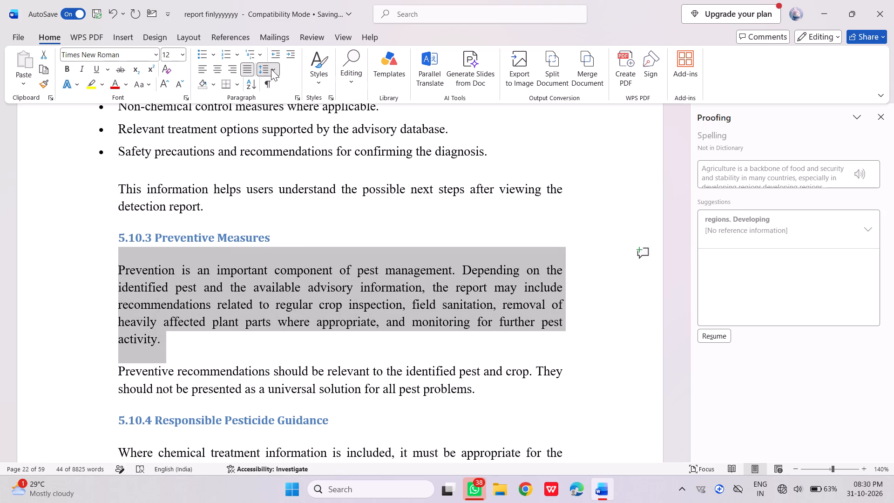
{"action": "left_click", "coordinate": [271, 120]}
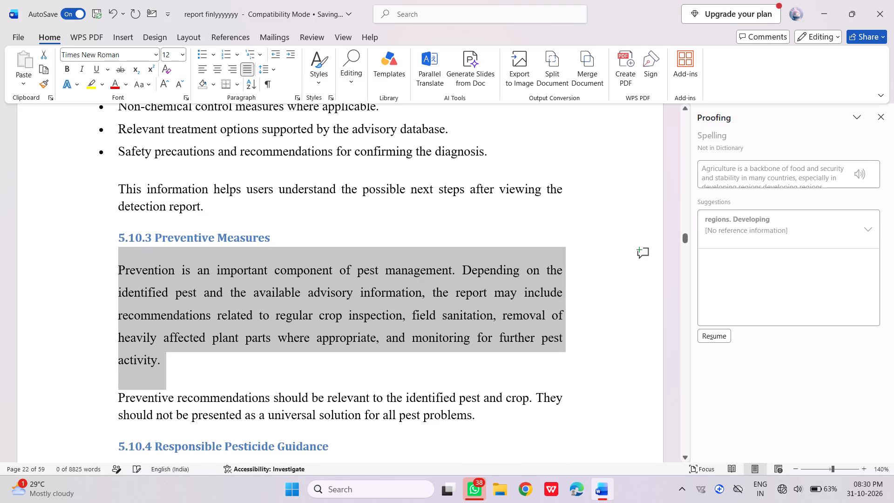
{"action": "left_click", "coordinate": [259, 373]}
Set 1.5 line spacing for the section 5.10.3 paragraph beginning "Preventive recommendations should be relevant".
{"action": "scroll", "coordinate": [259, 373], "scroll_direction": "down", "scroll_amount": 1}
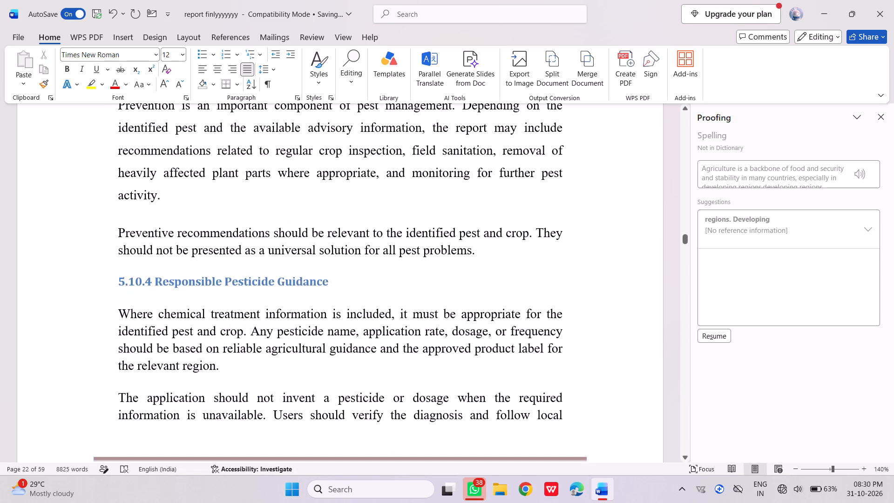
{"action": "double_click", "coordinate": [120, 223]}
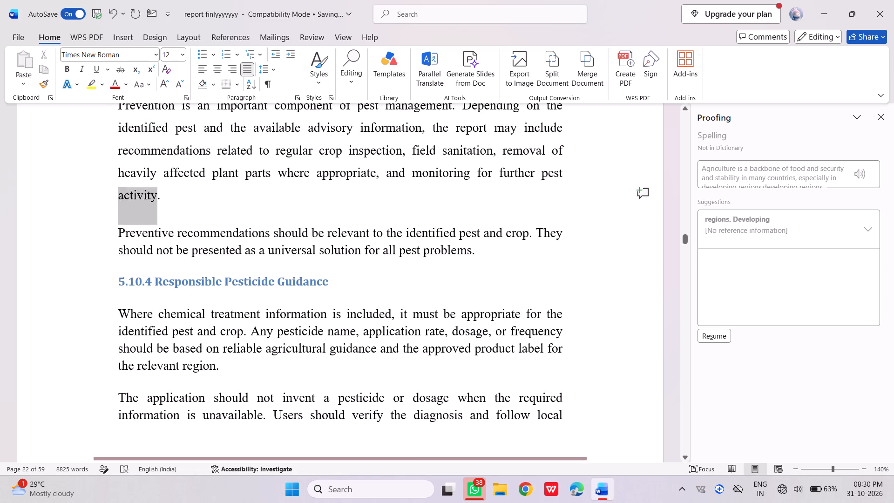
{"action": "left_click_drag", "start_coordinate": [476, 255], "coordinate": [473, 254]}
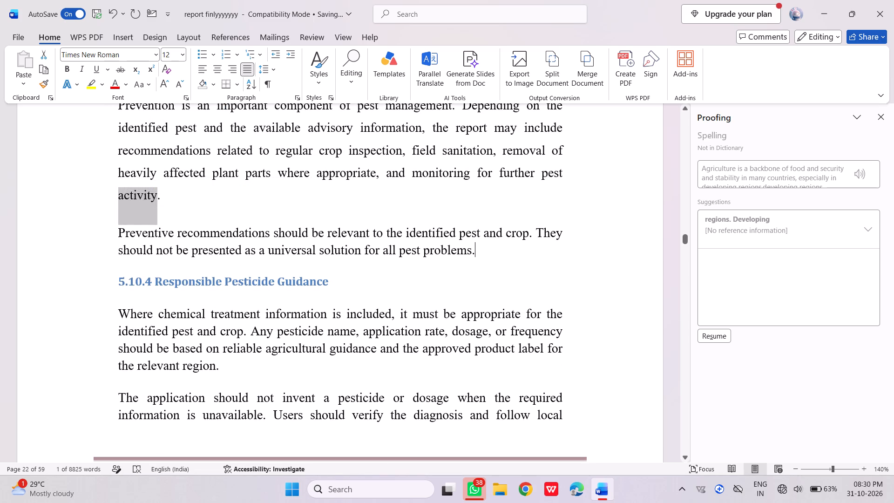
{"action": "left_click_drag", "start_coordinate": [473, 254], "coordinate": [66, 231]}
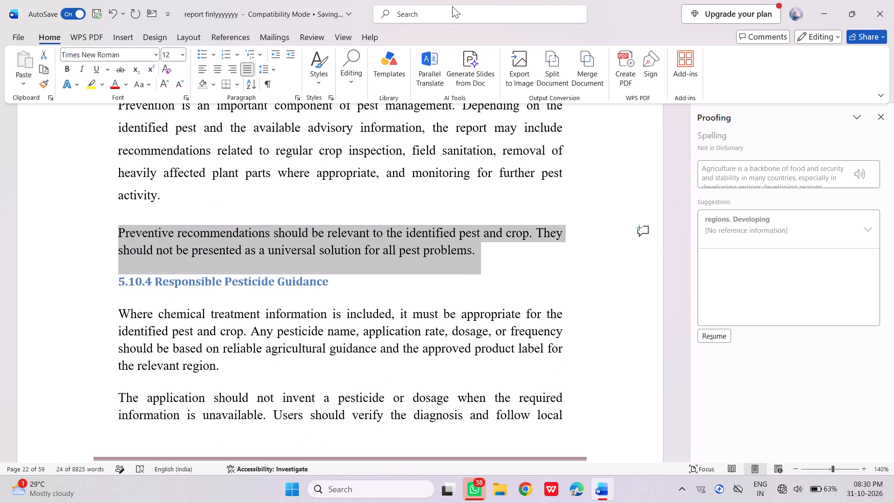
{"action": "left_click", "coordinate": [274, 70]}
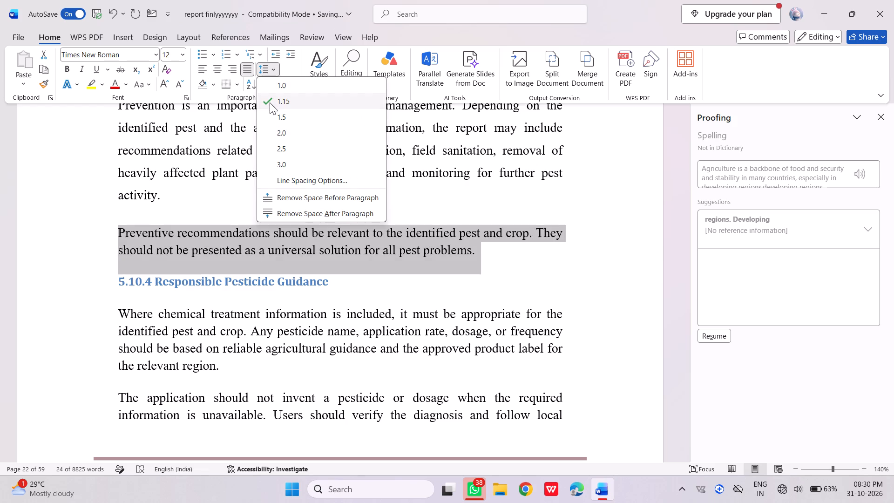
{"action": "double_click", "coordinate": [291, 119]}
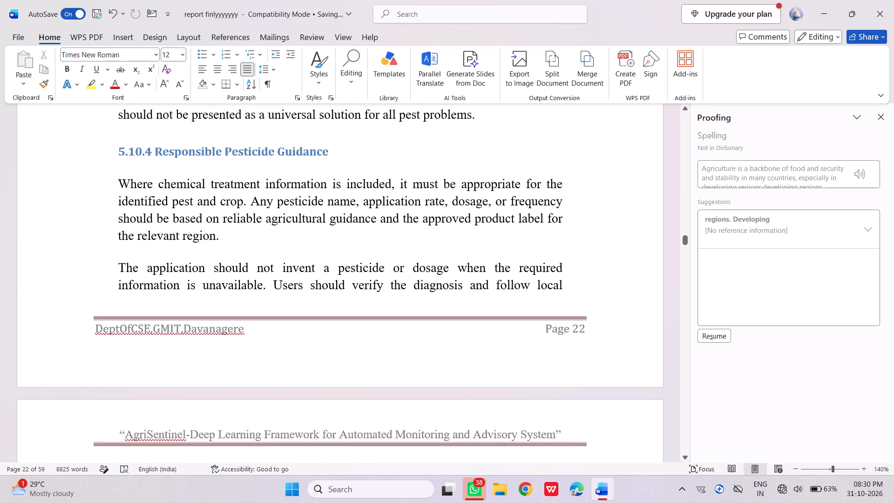
Set 1.5 line spacing for the first paragraph under heading 5.10.4, beginning "Where chemical treatment information is included".
{"action": "left_click", "coordinate": [120, 180]}
{"action": "left_click", "coordinate": [123, 184]}
{"action": "left_click_drag", "start_coordinate": [123, 184], "coordinate": [142, 203]}
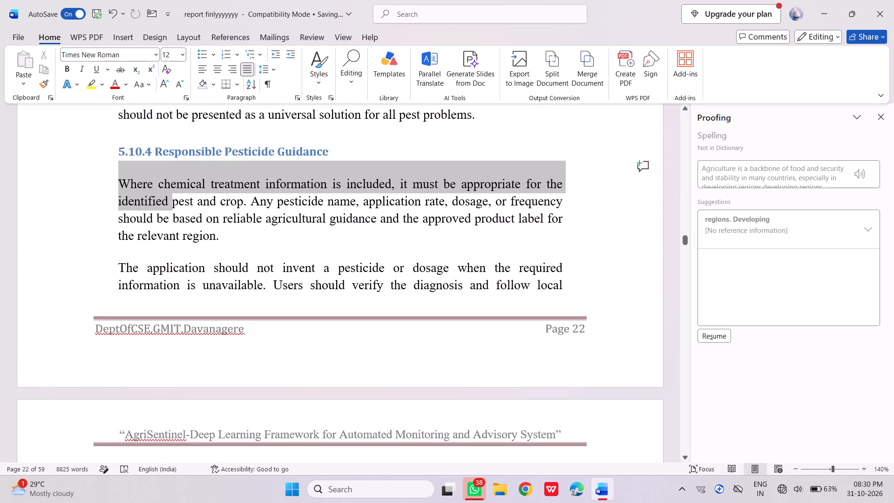
{"action": "left_click_drag", "start_coordinate": [142, 203], "coordinate": [210, 239]}
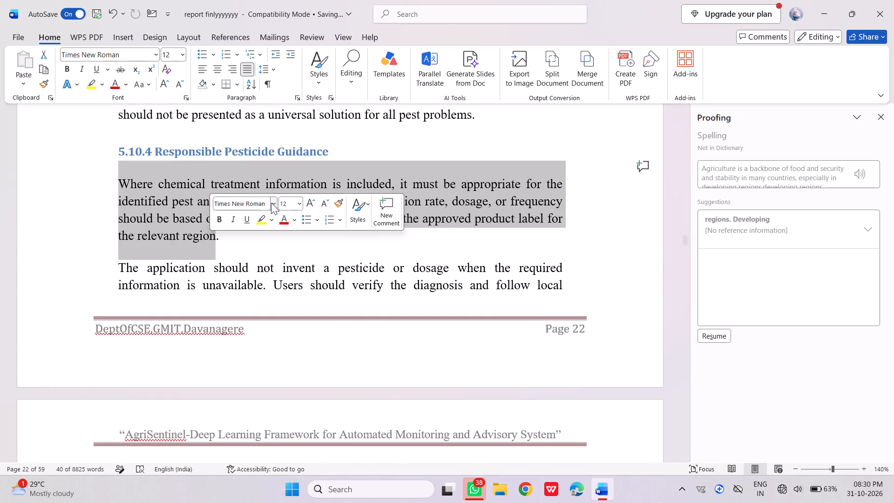
{"action": "left_click", "coordinate": [275, 69]}
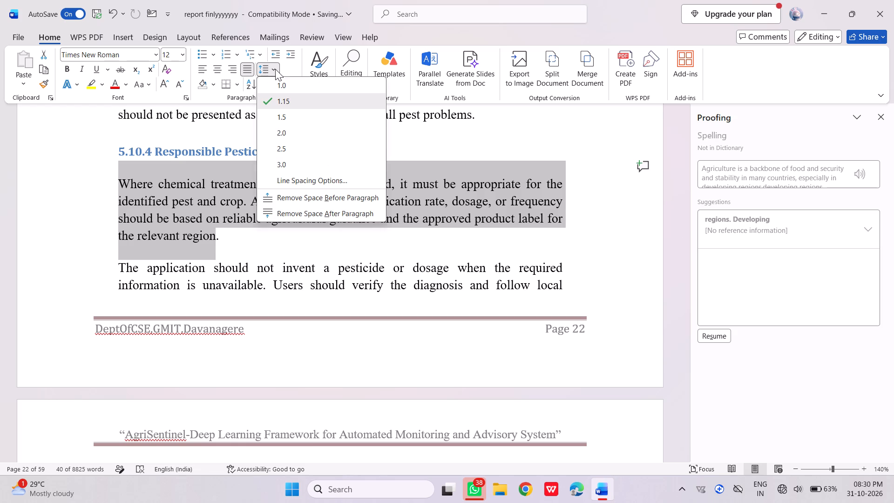
{"action": "left_click", "coordinate": [270, 118]}
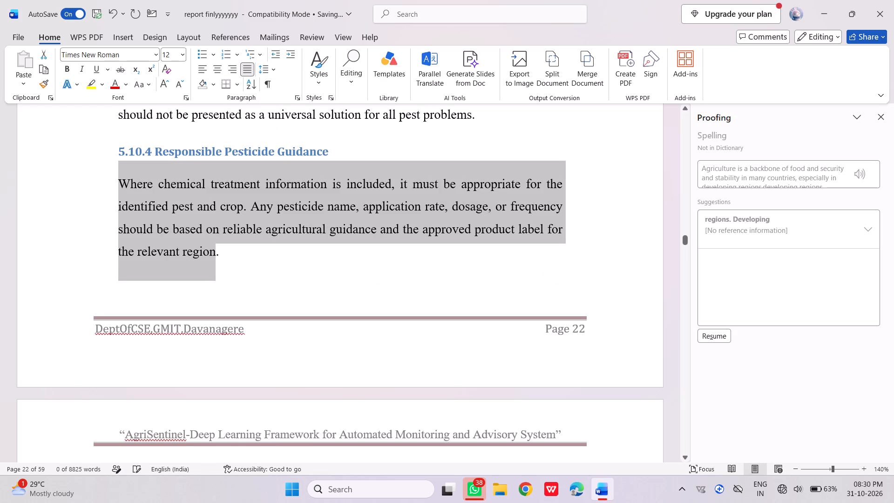
{"action": "left_click", "coordinate": [306, 271]}
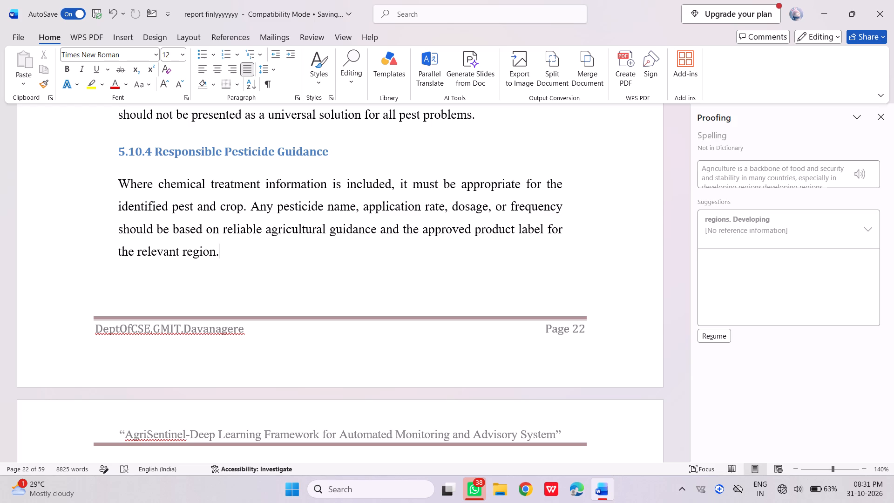
Set 1.5 line spacing for the section 5.10.4 paragraph beginning "The application should not invent a pesticide".
{"action": "scroll", "coordinate": [306, 271], "scroll_direction": "down", "scroll_amount": 1}
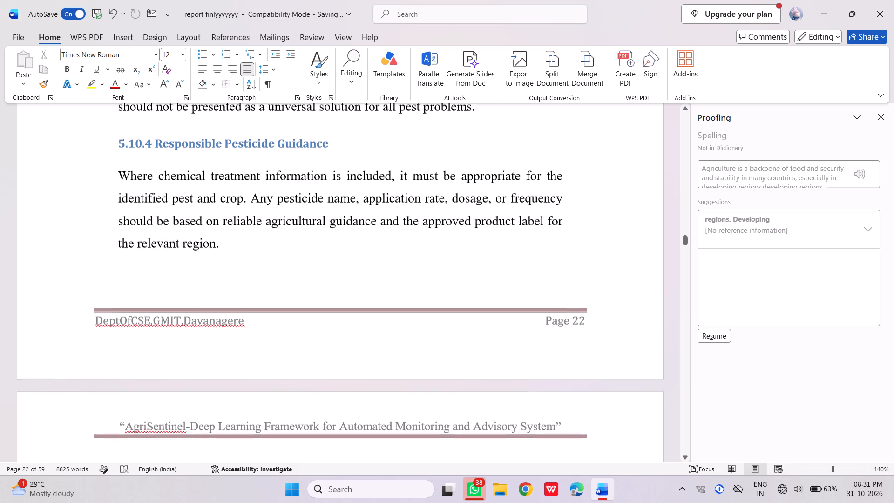
{"action": "scroll", "coordinate": [306, 271], "scroll_direction": "down", "scroll_amount": 1}
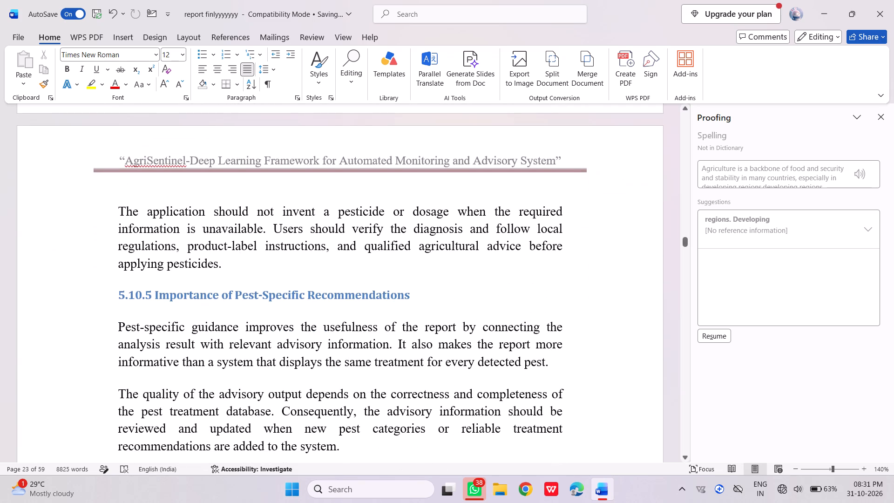
{"action": "left_click", "coordinate": [118, 206]}
{"action": "left_click_drag", "start_coordinate": [118, 206], "coordinate": [230, 266]}
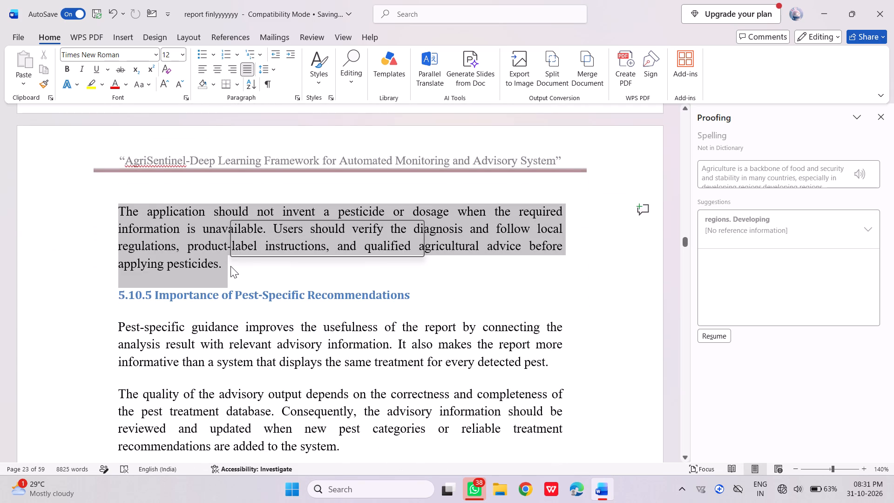
{"action": "left_click", "coordinate": [276, 75]}
{"action": "left_click", "coordinate": [281, 114]}
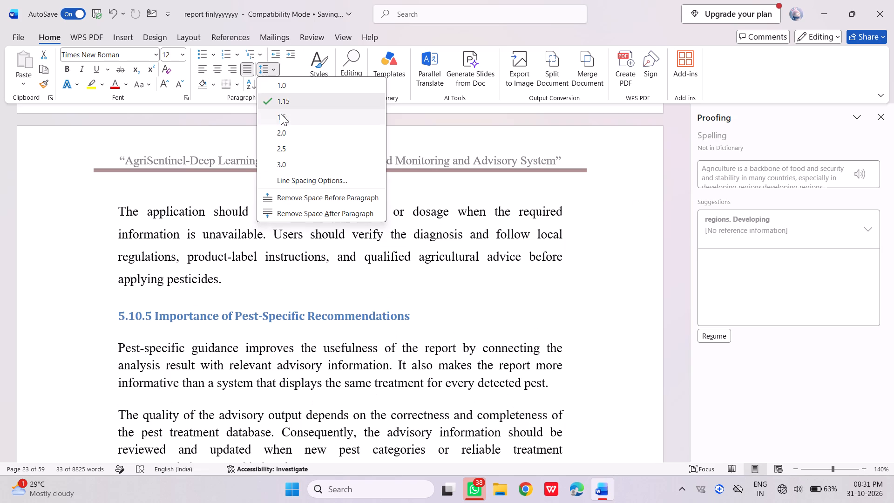
{"action": "left_click", "coordinate": [278, 292]}
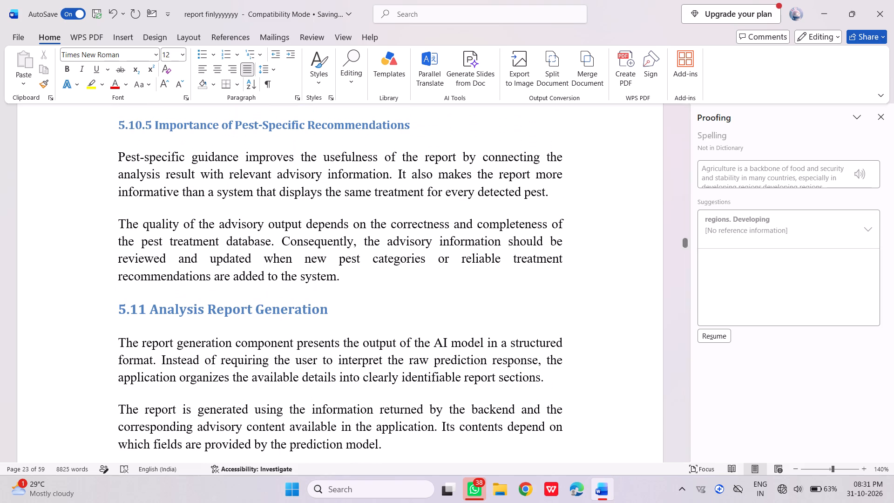
Set 1.5 line spacing for the first paragraph under heading 5.10.5, beginning "Pest-specific guidance improves the usefulness".
{"action": "double_click", "coordinate": [118, 150]}
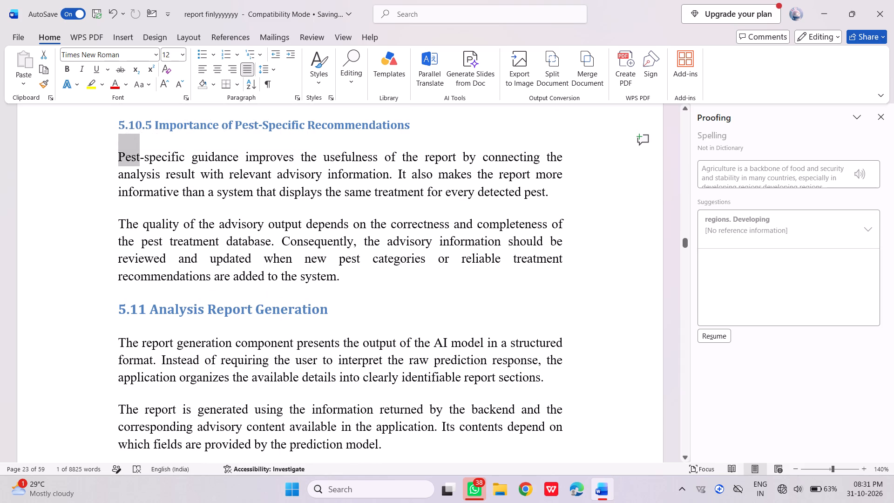
{"action": "left_click", "coordinate": [553, 196]}
{"action": "left_click_drag", "start_coordinate": [553, 196], "coordinate": [200, 156]}
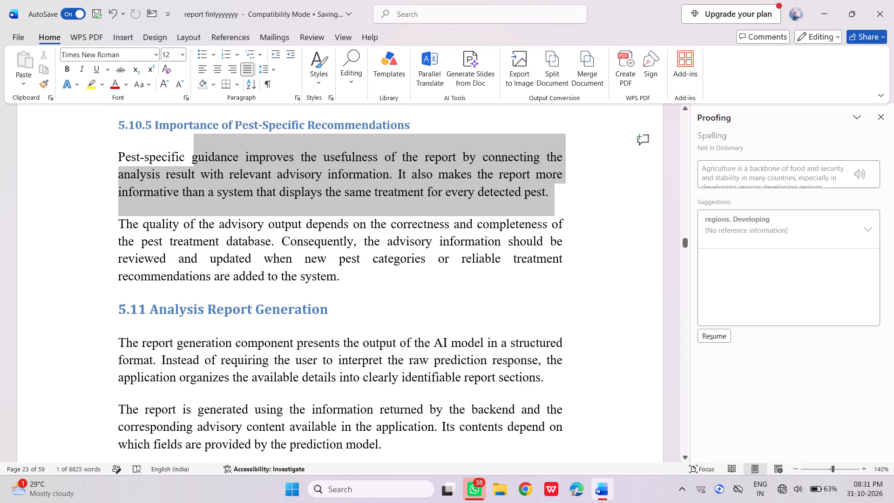
{"action": "left_click_drag", "start_coordinate": [200, 156], "coordinate": [180, 154]}
{"action": "left_click", "coordinate": [111, 151]}
{"action": "left_click_drag", "start_coordinate": [111, 151], "coordinate": [314, 185]}
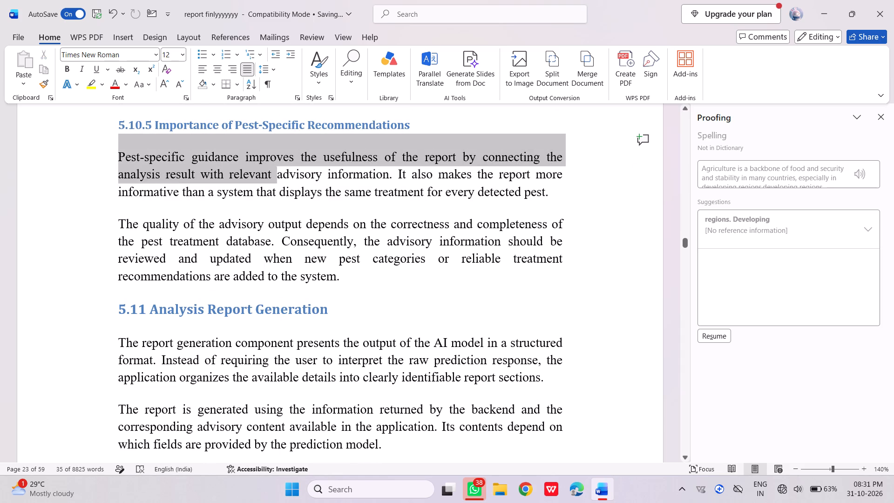
{"action": "left_click_drag", "start_coordinate": [314, 185], "coordinate": [578, 201]}
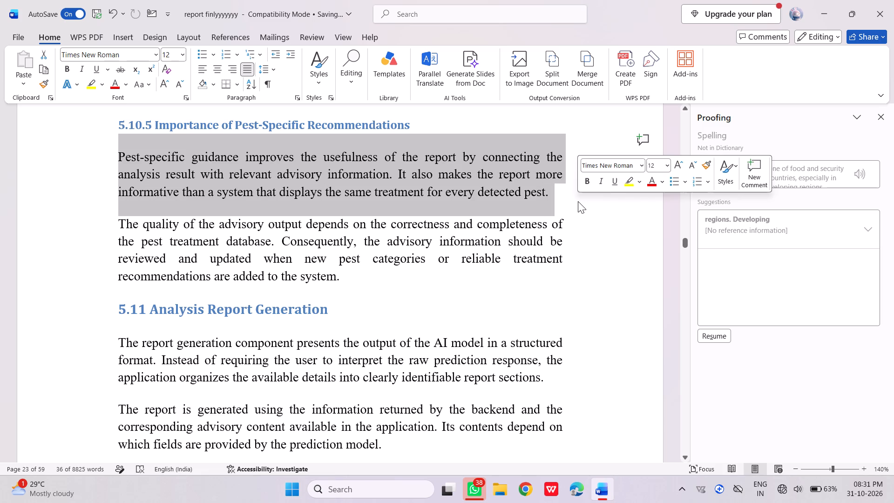
{"action": "left_click", "coordinate": [272, 68]}
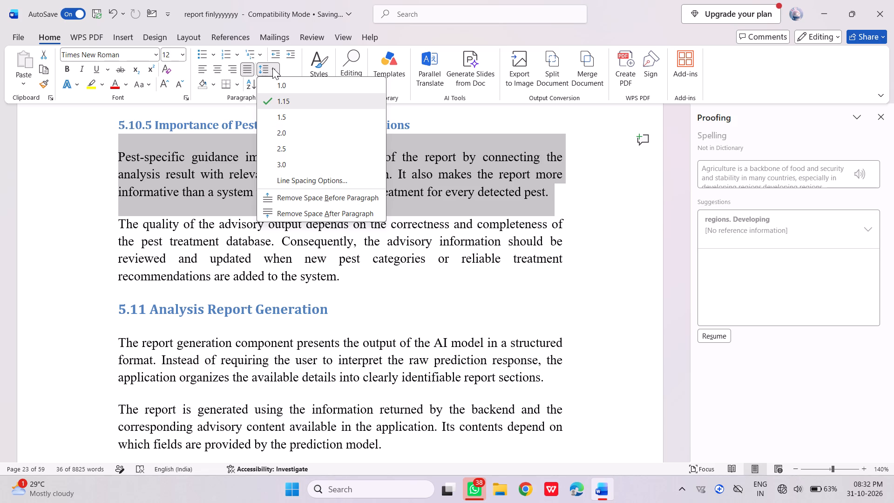
{"action": "left_click", "coordinate": [284, 115]}
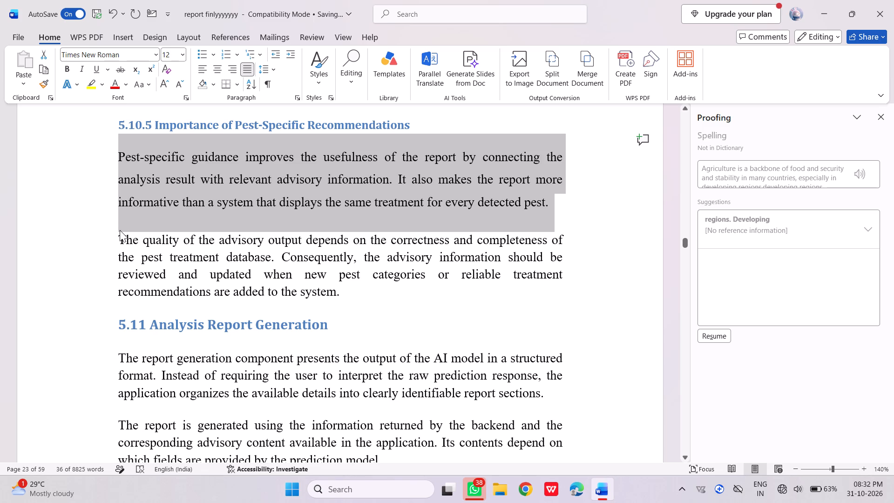
Set 1.5 line spacing for the section 5.10.5 paragraph beginning "The quality of the advisory output".
{"action": "left_click", "coordinate": [119, 231]}
{"action": "left_click_drag", "start_coordinate": [119, 231], "coordinate": [357, 301]}
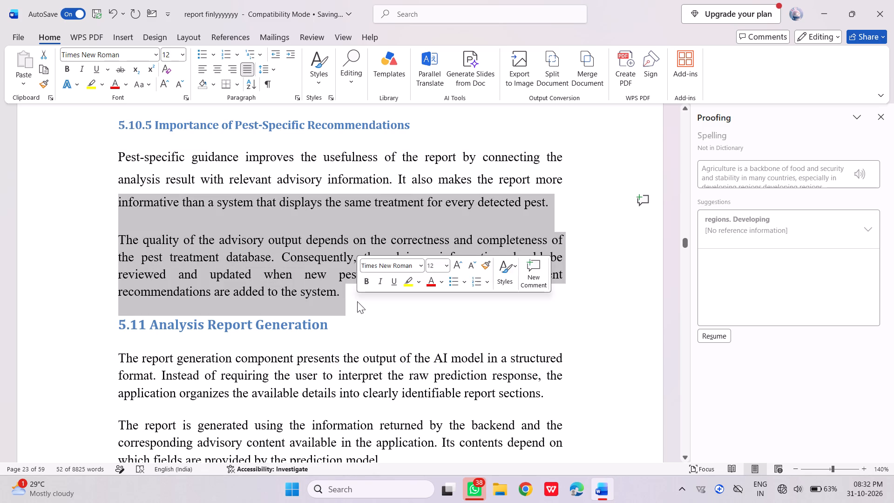
{"action": "left_click", "coordinate": [357, 301]}
{"action": "left_click_drag", "start_coordinate": [338, 295], "coordinate": [164, 269]}
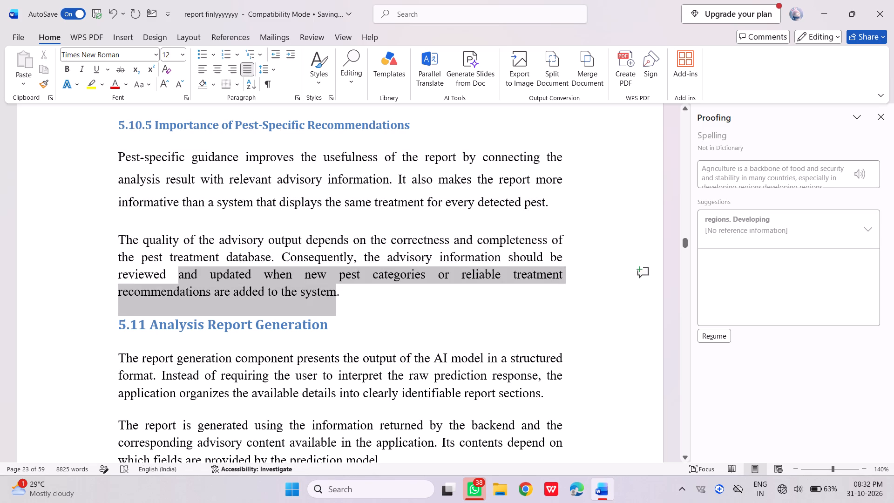
{"action": "left_click_drag", "start_coordinate": [164, 269], "coordinate": [119, 231]}
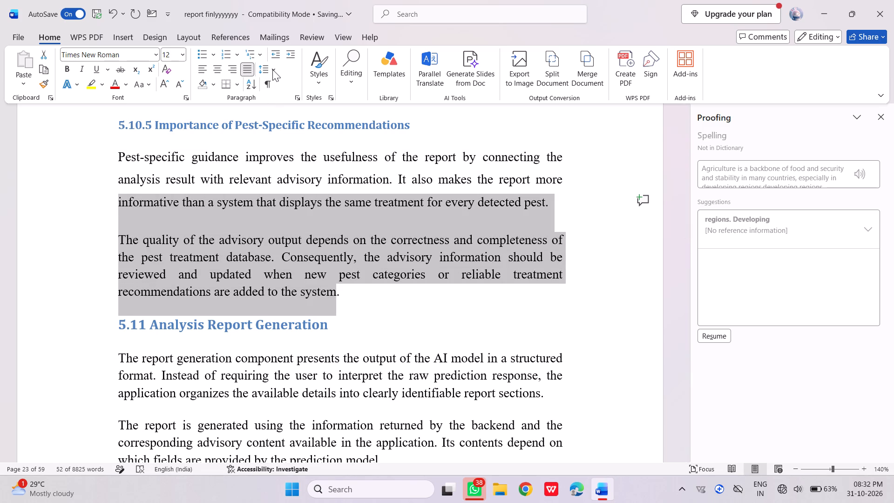
{"action": "left_click", "coordinate": [272, 69]}
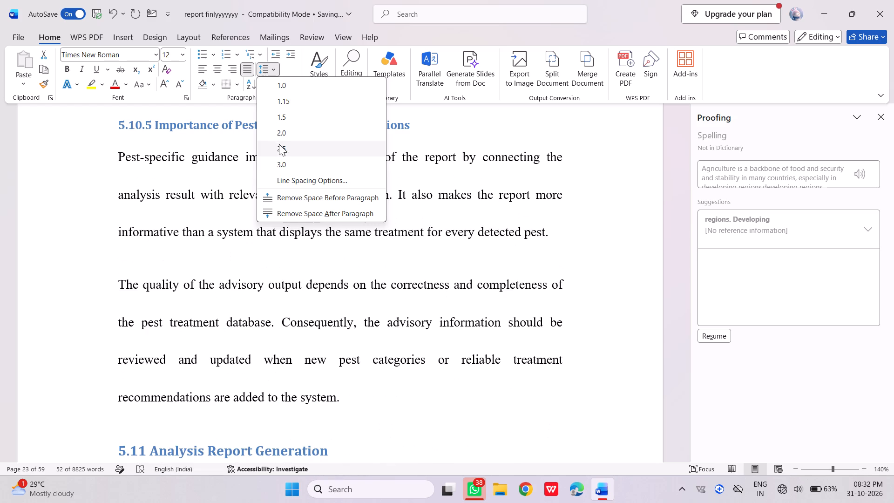
{"action": "left_click", "coordinate": [307, 123]}
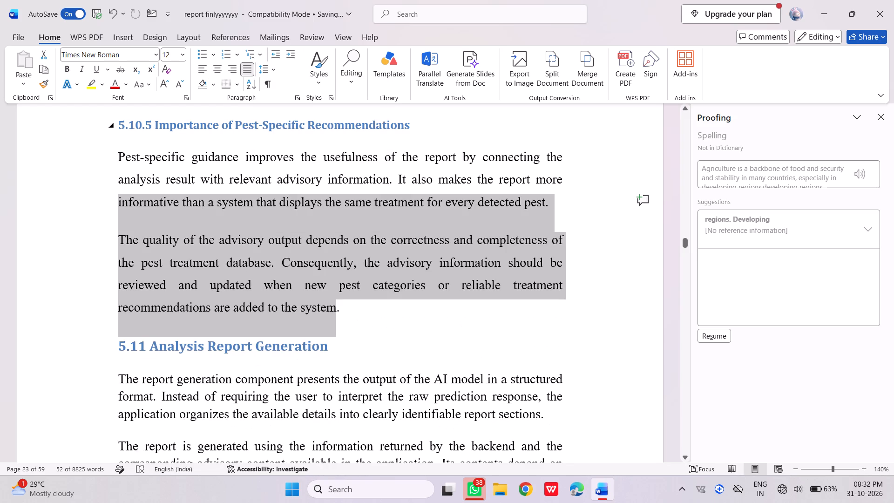
{"action": "left_click", "coordinate": [351, 315]}
Set 1.5 line spacing for the first two paragraphs under heading 5.11 Analysis Report Generation.
{"action": "scroll", "coordinate": [351, 315], "scroll_direction": "down", "scroll_amount": 1}
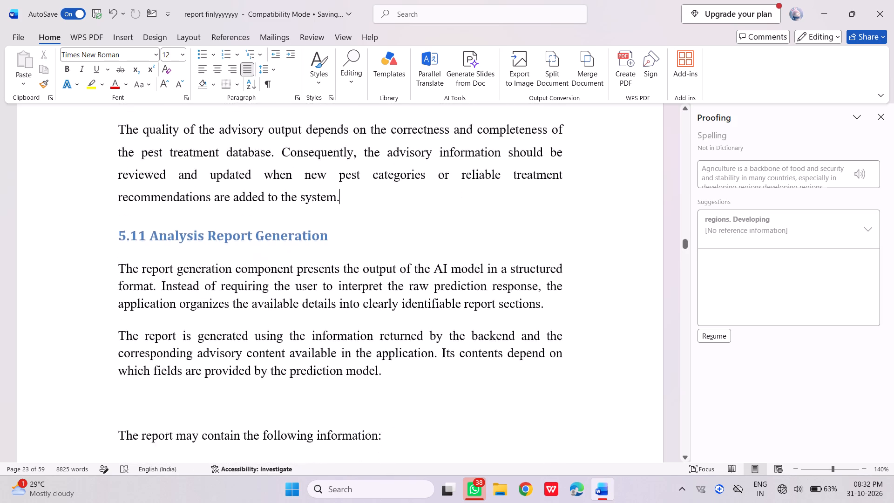
{"action": "scroll", "coordinate": [351, 315], "scroll_direction": "down", "scroll_amount": 2}
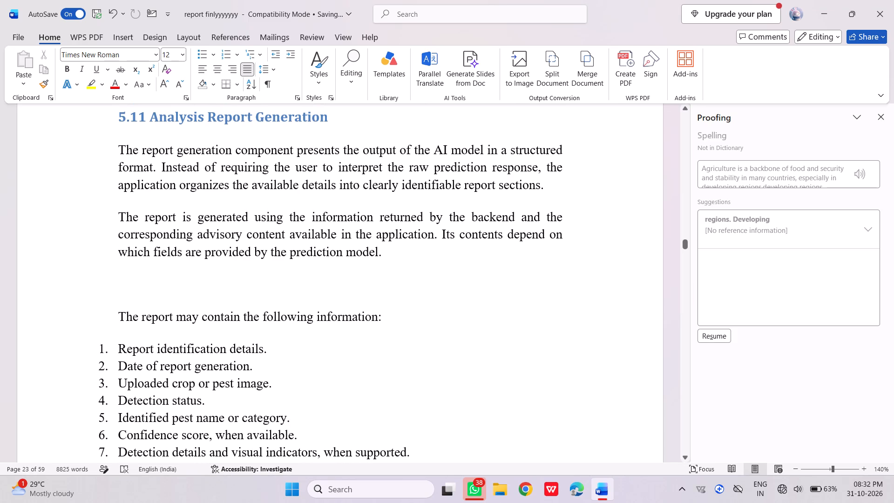
{"action": "left_click", "coordinate": [113, 149]}
{"action": "left_click_drag", "start_coordinate": [113, 149], "coordinate": [483, 237]}
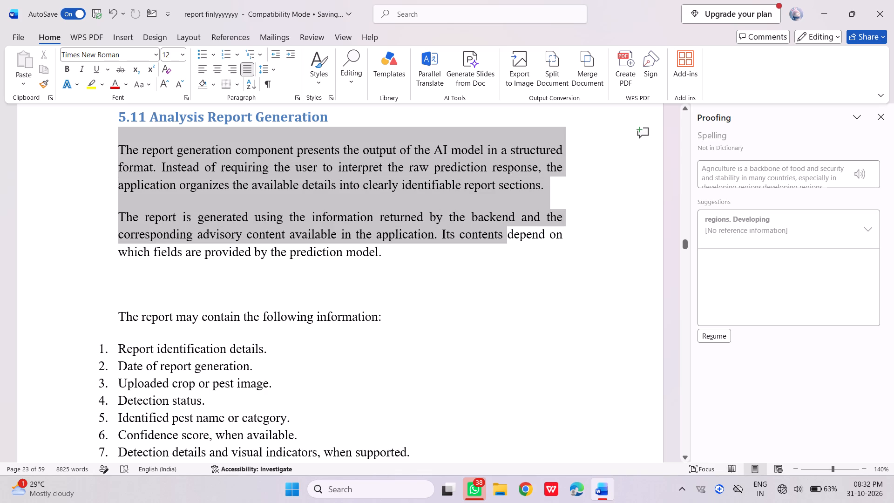
{"action": "left_click_drag", "start_coordinate": [483, 237], "coordinate": [489, 253]}
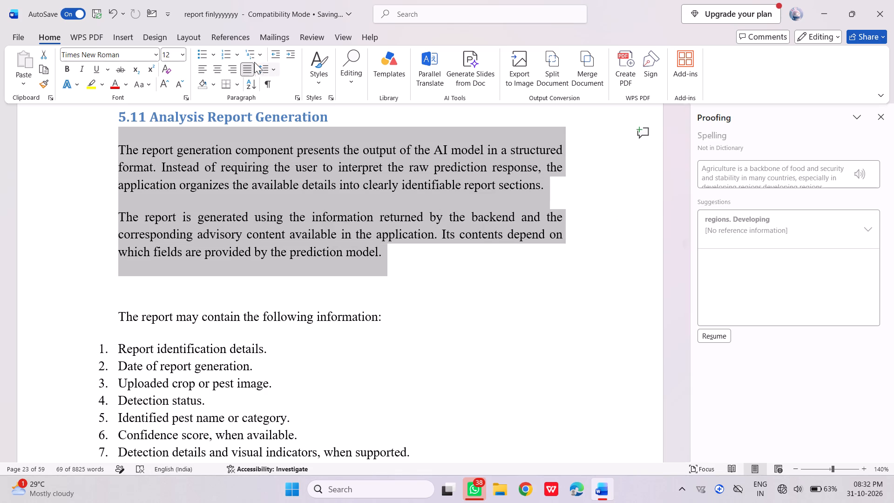
{"action": "left_click", "coordinate": [266, 72]}
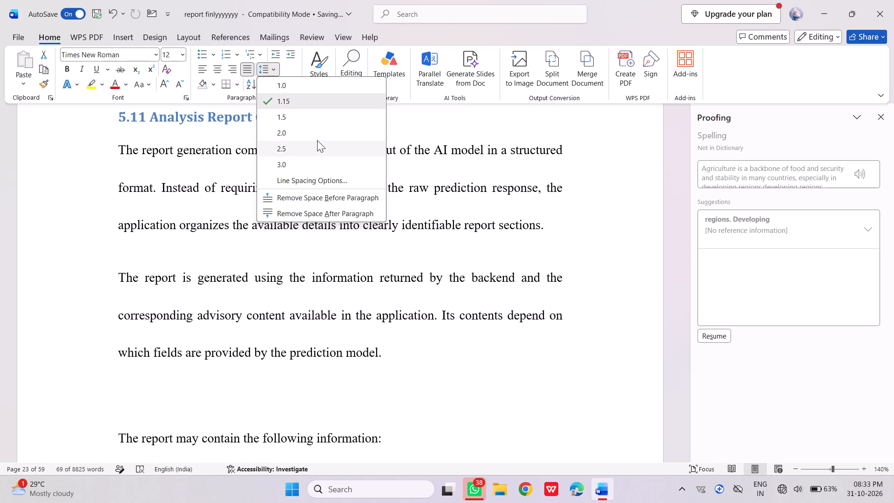
{"action": "left_click", "coordinate": [317, 115]}
{"action": "left_click", "coordinate": [385, 328]}
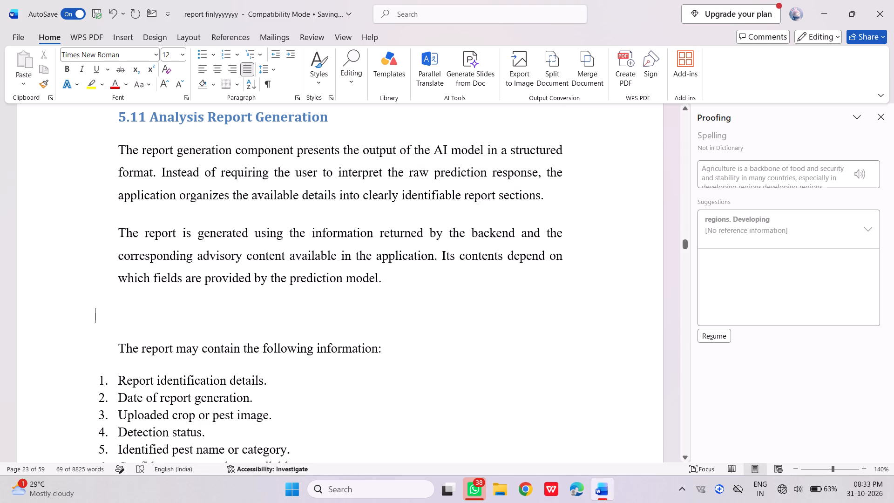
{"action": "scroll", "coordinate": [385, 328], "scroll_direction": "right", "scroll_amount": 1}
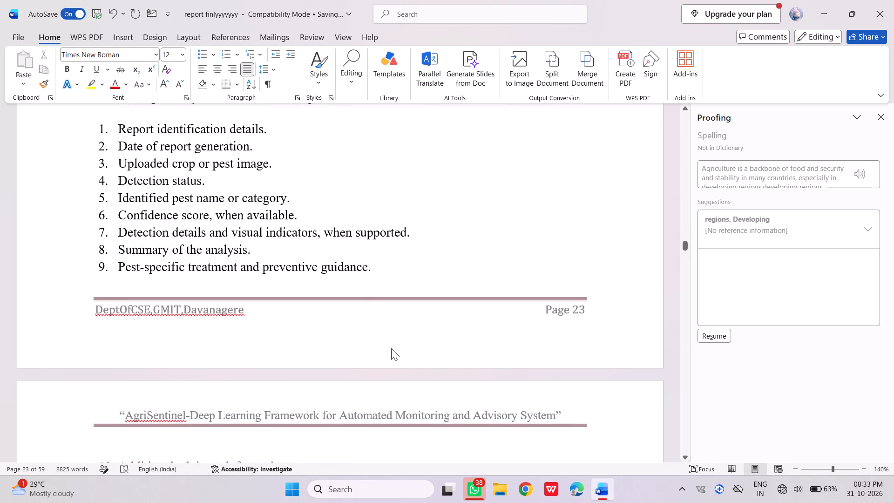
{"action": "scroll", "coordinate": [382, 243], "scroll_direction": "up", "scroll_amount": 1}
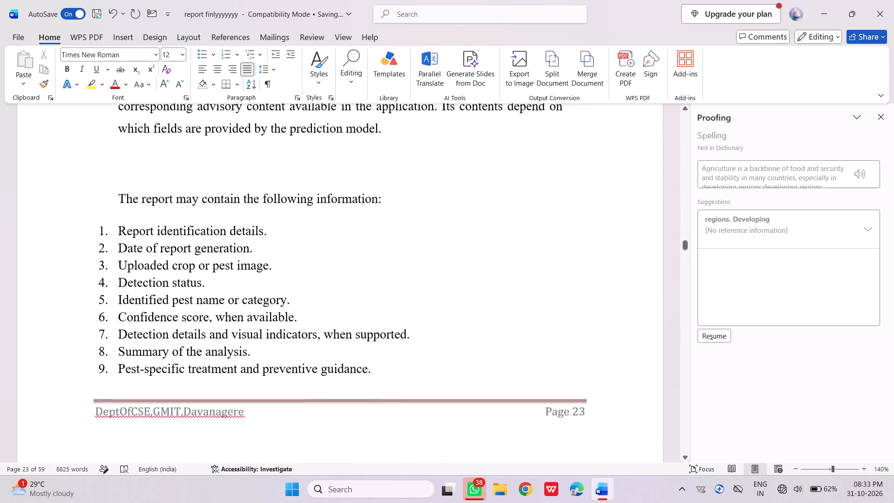
Set 1.5 line spacing for the line "The report may contain the following information:" and numbered items 1 to 9 below it.
{"action": "left_click", "coordinate": [116, 190]}
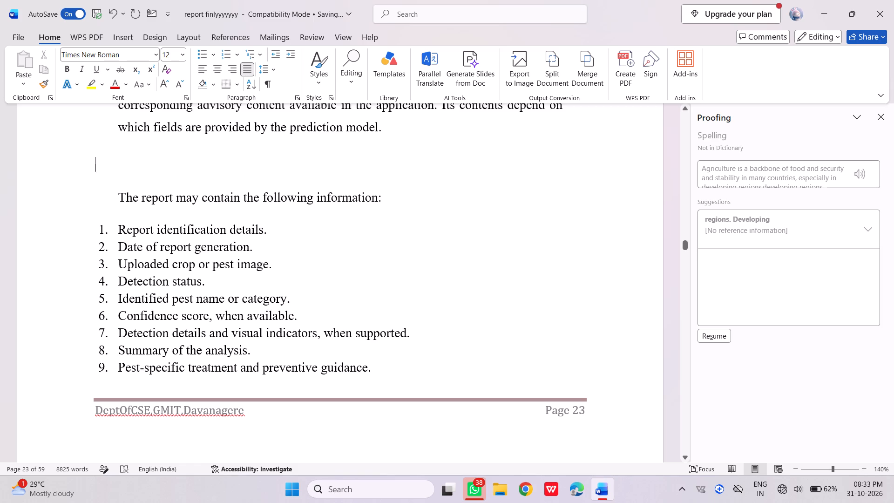
{"action": "left_click_drag", "start_coordinate": [116, 190], "coordinate": [372, 371]}
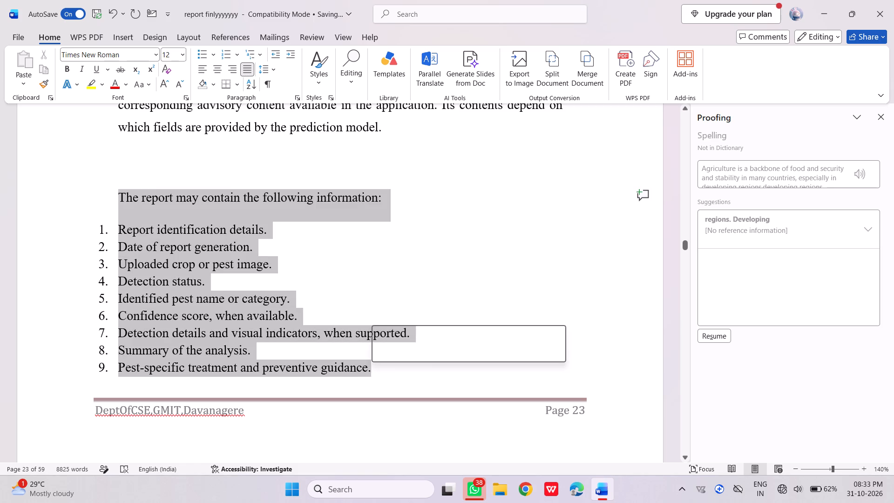
{"action": "left_click", "coordinate": [275, 65]}
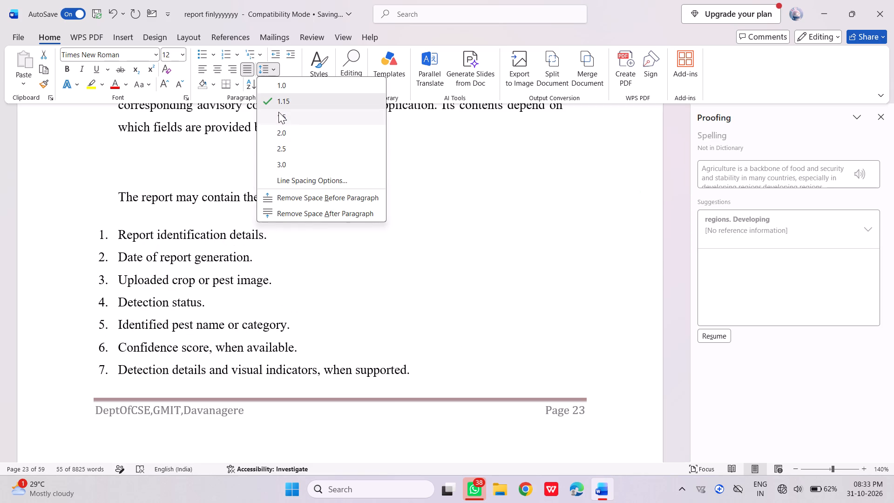
{"action": "left_click", "coordinate": [278, 112]}
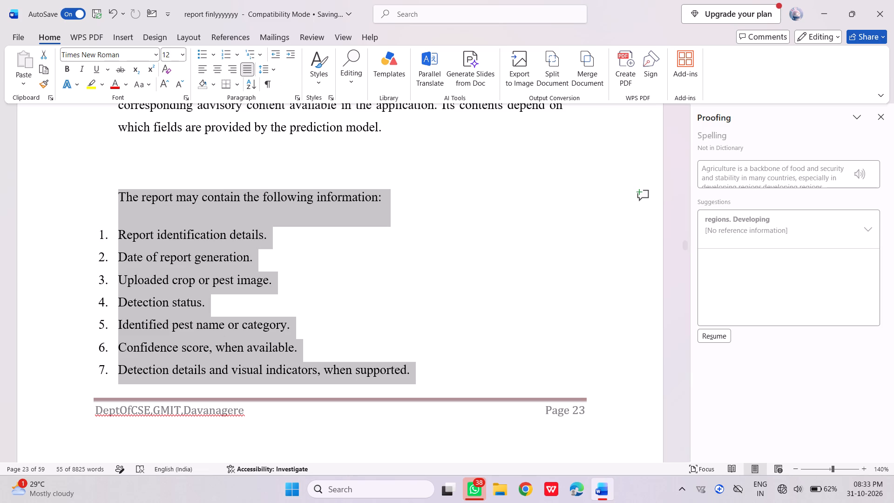
{"action": "left_click", "coordinate": [372, 319]}
Remove the indent and the blank line before "The report may contain the following information:".
{"action": "left_click", "coordinate": [121, 209]}
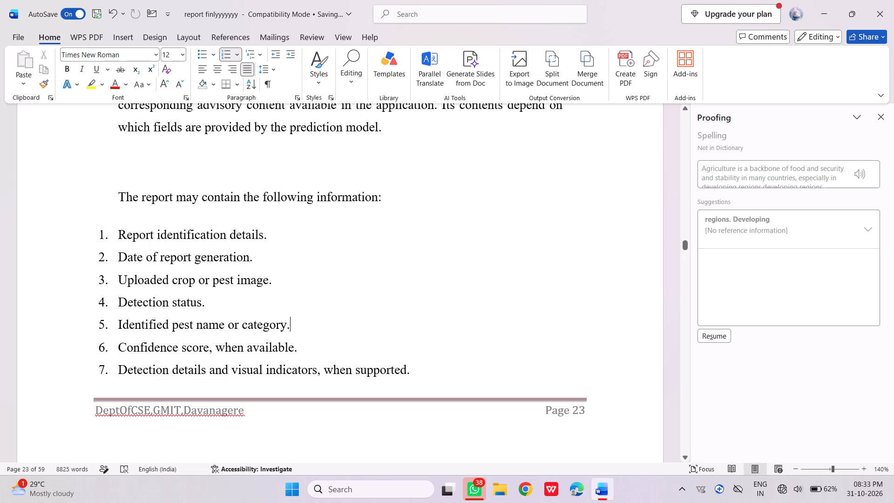
{"action": "key", "text": "BackSpace"}
{"action": "key", "text": "BackSpace"}
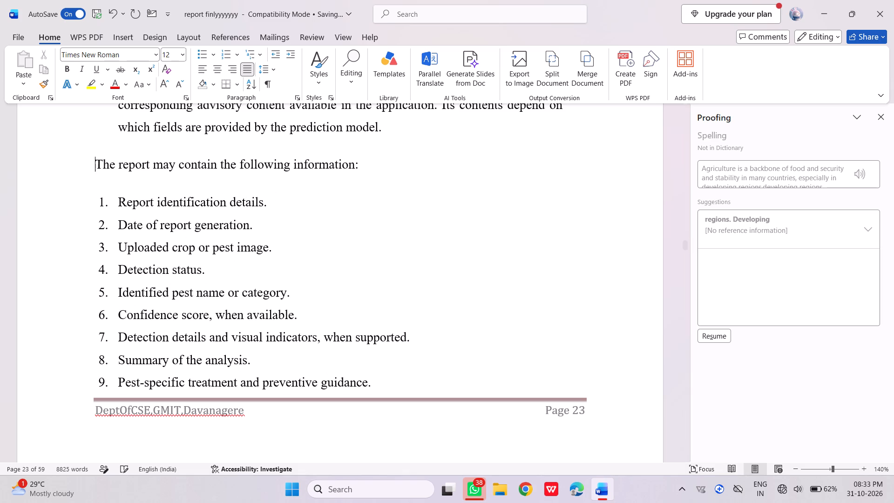
Insert leading spaces before "The report may contain the following information:" and add a paragraph break between the spaces and the sentence.
{"action": "key", "text": "space"}
{"action": "key", "text": "space"}
{"action": "key", "text": "space"}
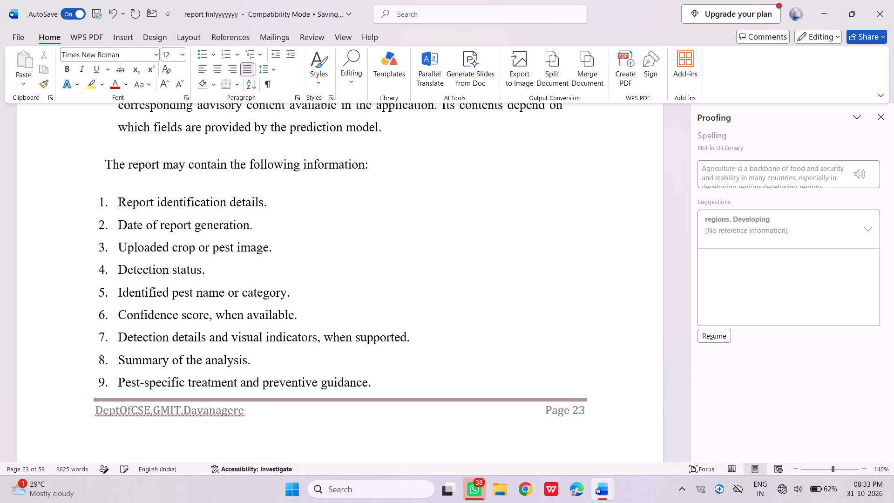
{"action": "key", "text": "space"}
{"action": "key", "text": "space"}
{"action": "key", "text": "space"}
{"action": "key", "text": "space"}
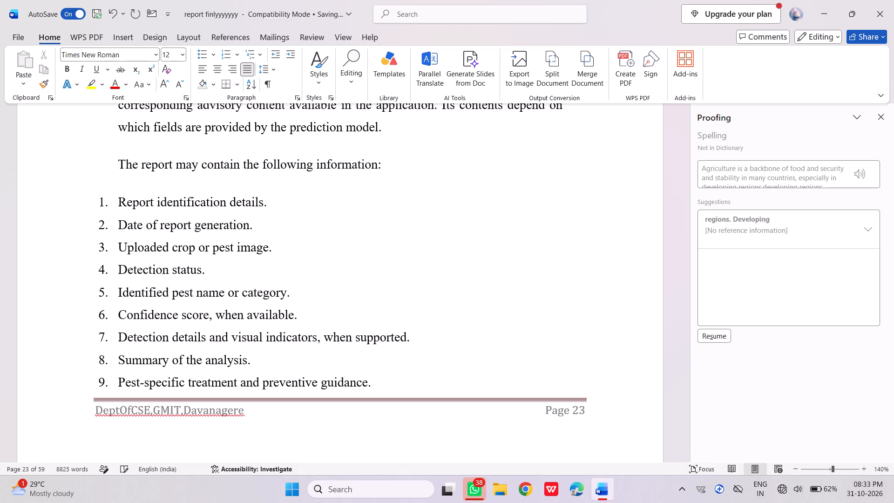
{"action": "key", "text": "BackSpace"}
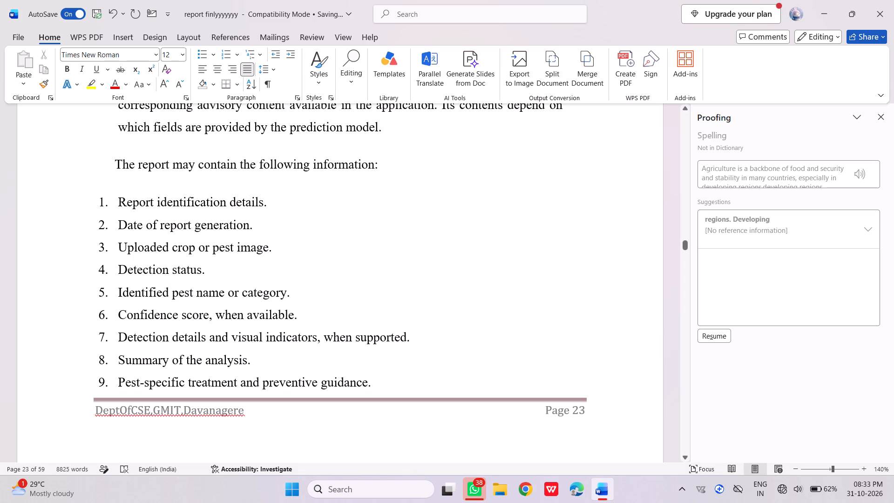
{"action": "key", "text": "Return"}
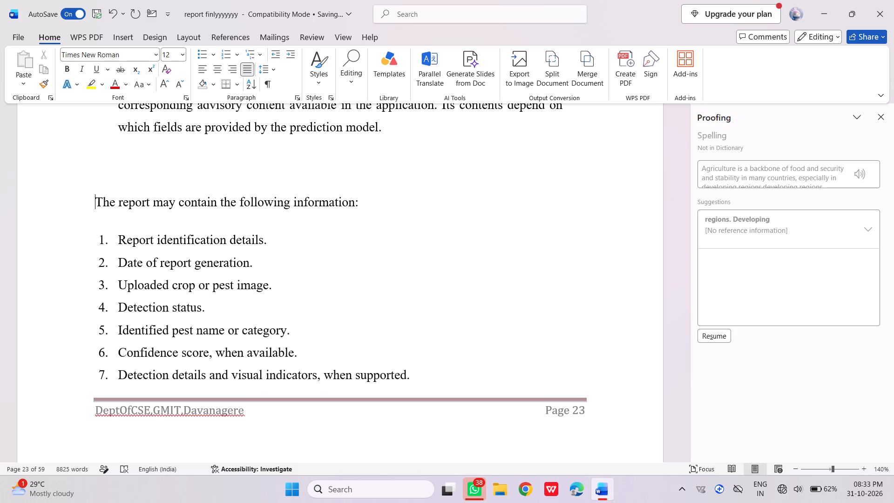
Set 1.5 line spacing for the paragraph above heading 5.11.1, beginning "The report interface is intended".
{"action": "scroll", "coordinate": [207, 252], "scroll_direction": "down", "scroll_amount": 1}
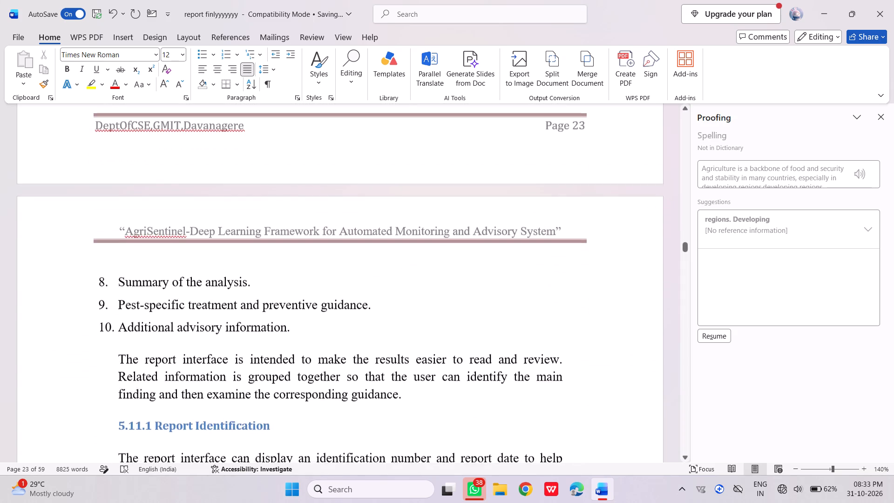
{"action": "scroll", "coordinate": [207, 252], "scroll_direction": "down", "scroll_amount": 1}
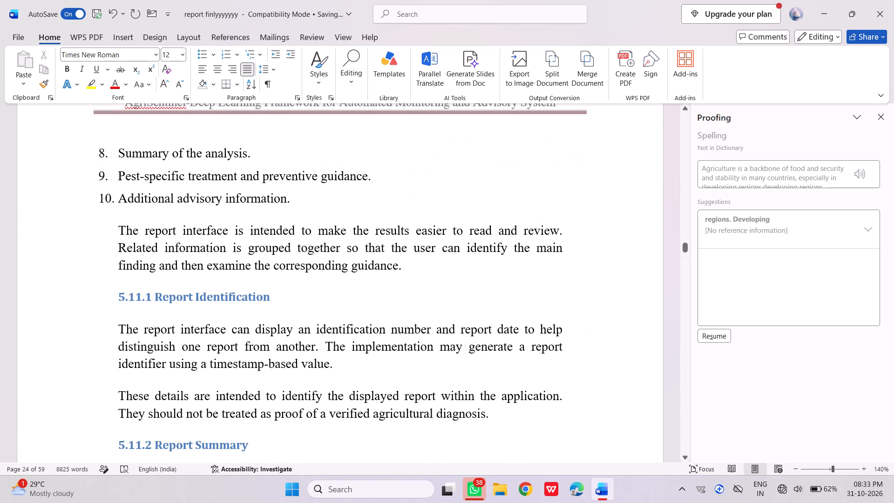
{"action": "double_click", "coordinate": [122, 229]}
{"action": "left_click_drag", "start_coordinate": [122, 229], "coordinate": [442, 224]}
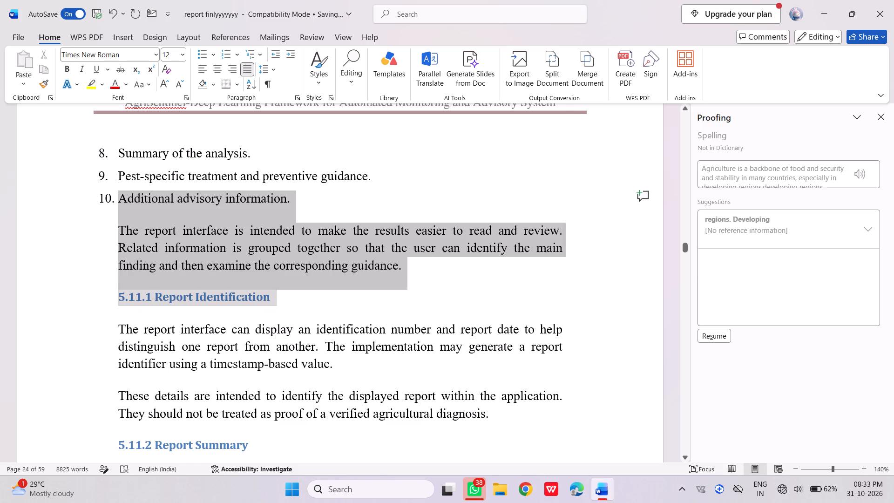
{"action": "left_click_drag", "start_coordinate": [442, 224], "coordinate": [492, 282]}
{"action": "left_click", "coordinate": [459, 284]}
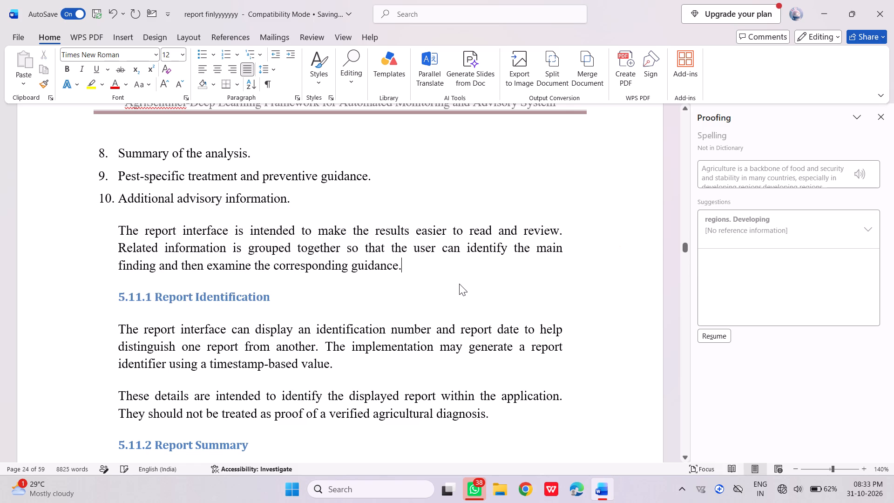
{"action": "left_click", "coordinate": [120, 225]}
{"action": "left_click_drag", "start_coordinate": [120, 225], "coordinate": [545, 267]}
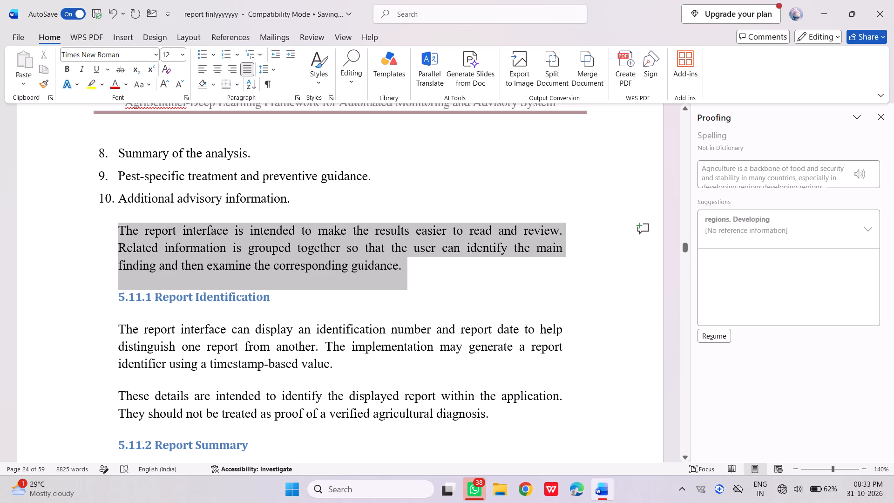
{"action": "left_click_drag", "start_coordinate": [545, 267], "coordinate": [542, 269]}
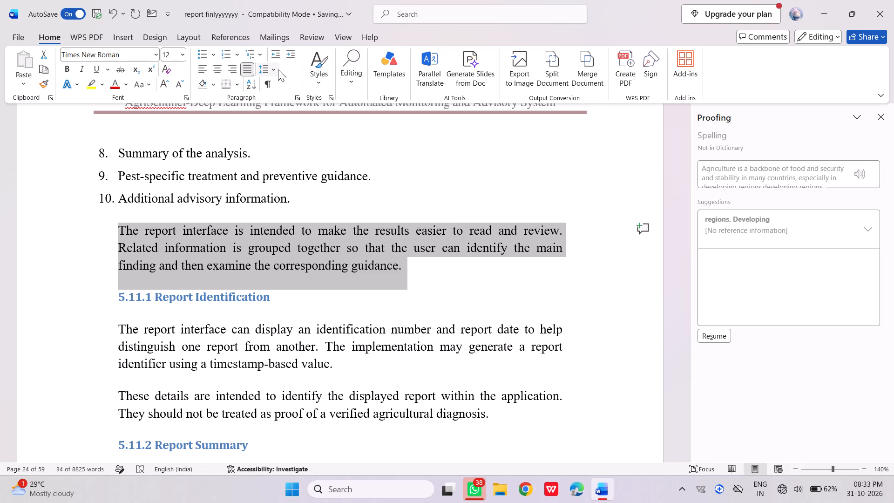
{"action": "left_click", "coordinate": [278, 69]}
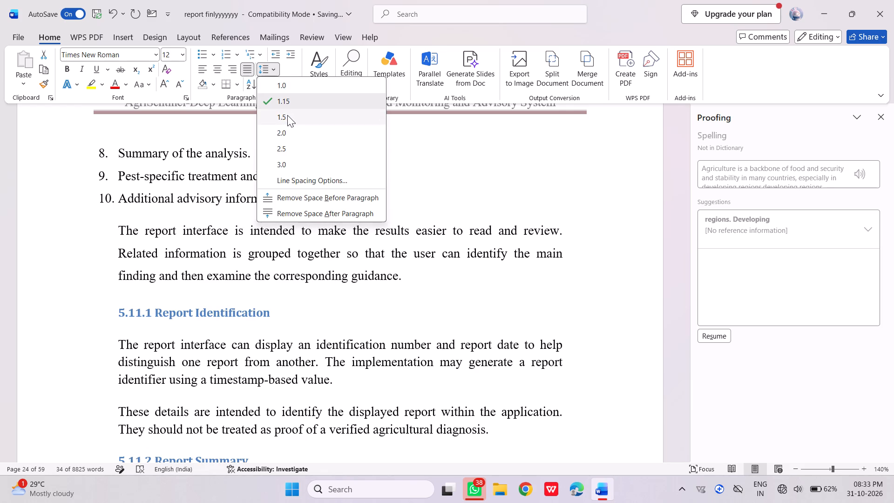
{"action": "left_click", "coordinate": [287, 115]}
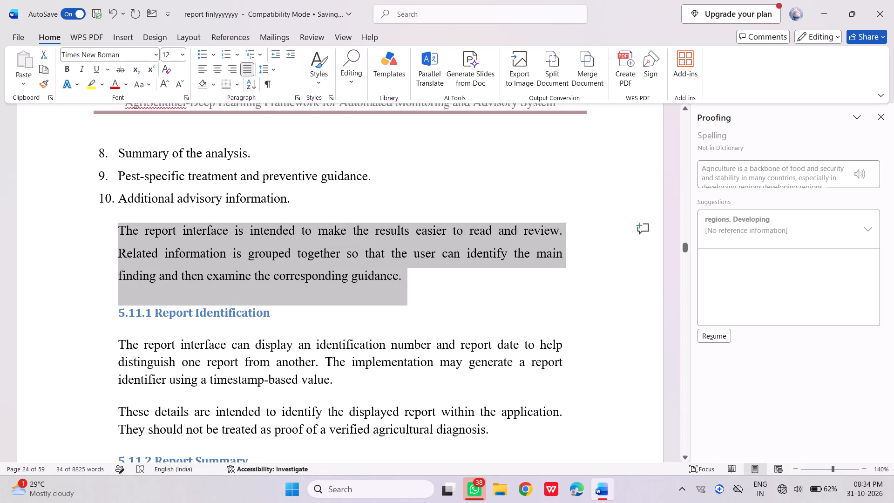
{"action": "left_click", "coordinate": [466, 269]}
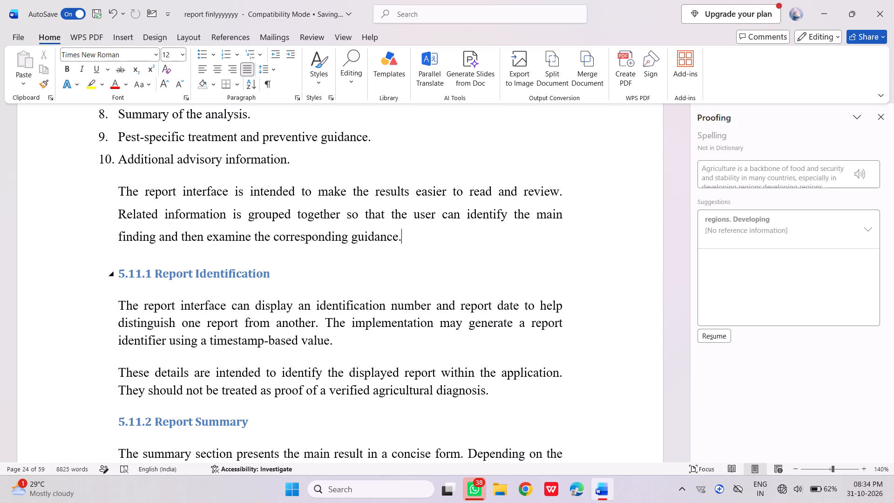
Set 1.5 line spacing for the first paragraph under heading 5.11.1 Report Identification, beginning "The report interface can display".
{"action": "left_click", "coordinate": [115, 302]}
{"action": "left_click_drag", "start_coordinate": [115, 302], "coordinate": [332, 330]}
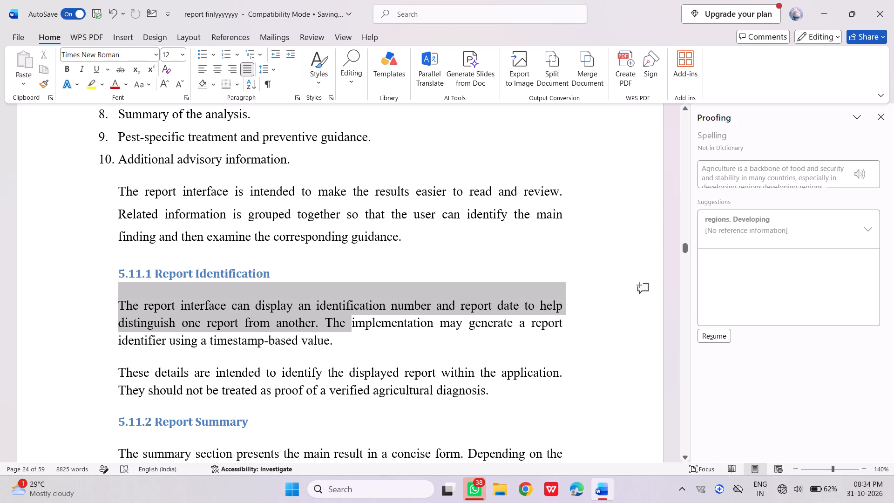
{"action": "left_click_drag", "start_coordinate": [332, 330], "coordinate": [343, 339]}
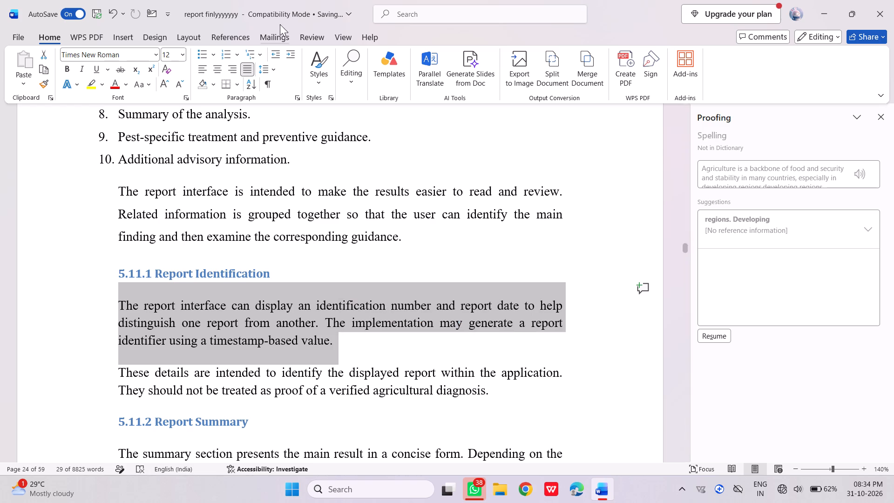
{"action": "left_click", "coordinate": [275, 66]}
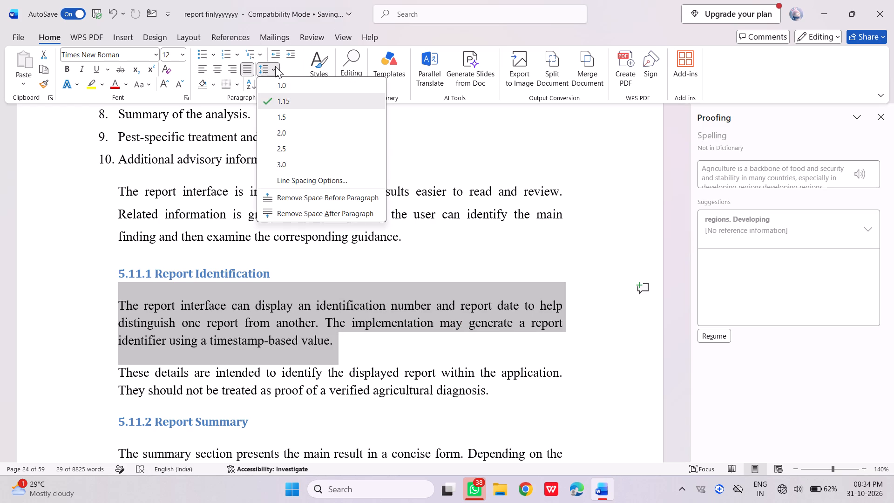
{"action": "left_click", "coordinate": [295, 113]}
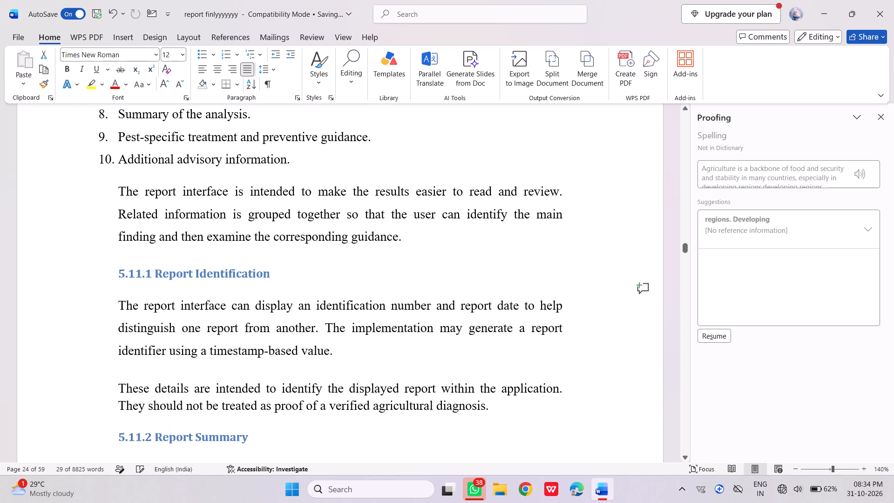
{"action": "left_click", "coordinate": [349, 364]}
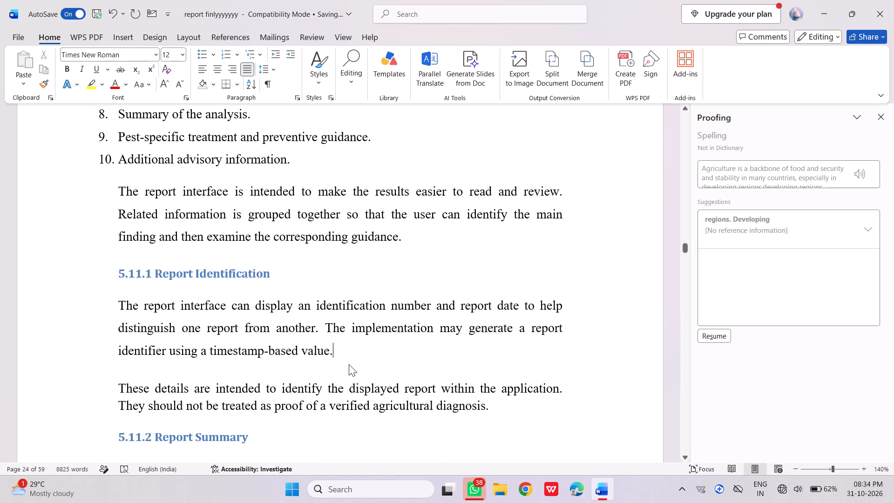
Set 1.5 line spacing for the section 5.11.1 paragraph beginning "These details are intended to identify".
{"action": "scroll", "coordinate": [349, 364], "scroll_direction": "down", "scroll_amount": 1}
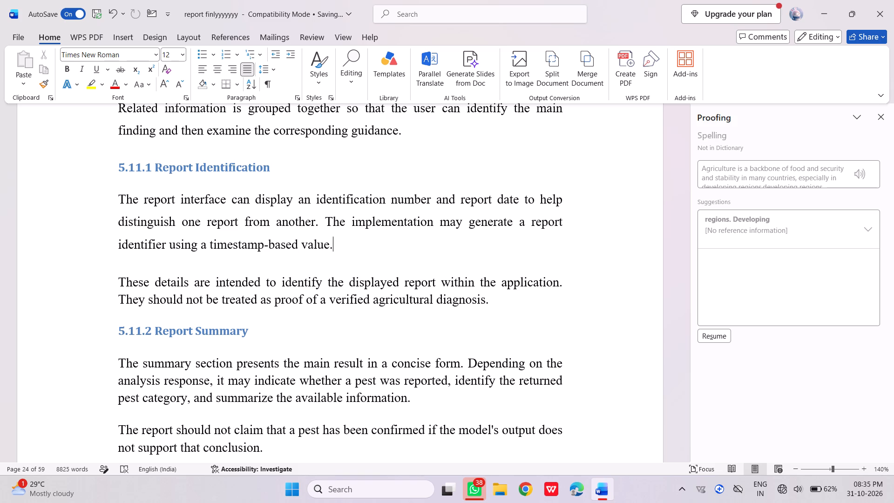
{"action": "left_click", "coordinate": [114, 285]}
{"action": "left_click_drag", "start_coordinate": [114, 285], "coordinate": [501, 323]}
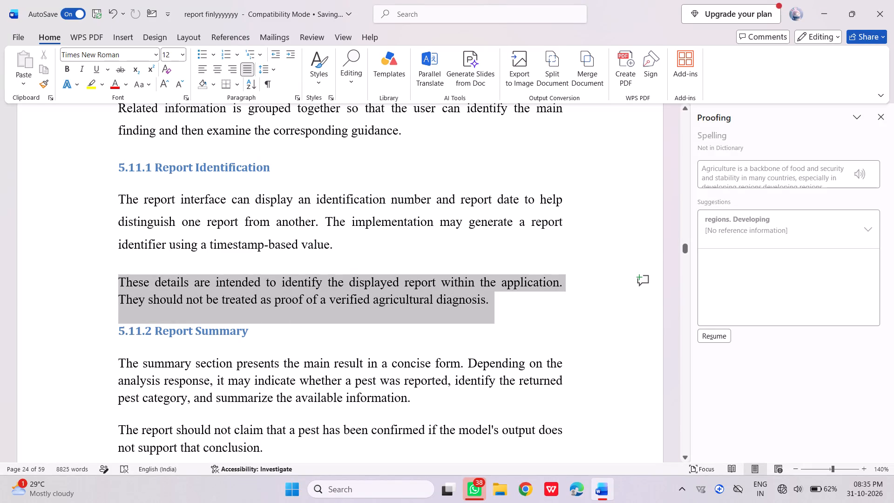
{"action": "left_click_drag", "start_coordinate": [501, 323], "coordinate": [508, 313]}
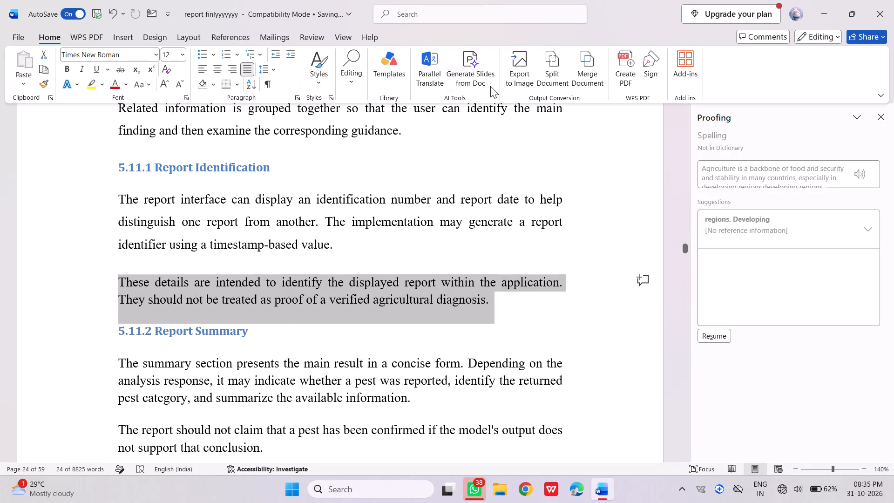
{"action": "left_click", "coordinate": [278, 71]}
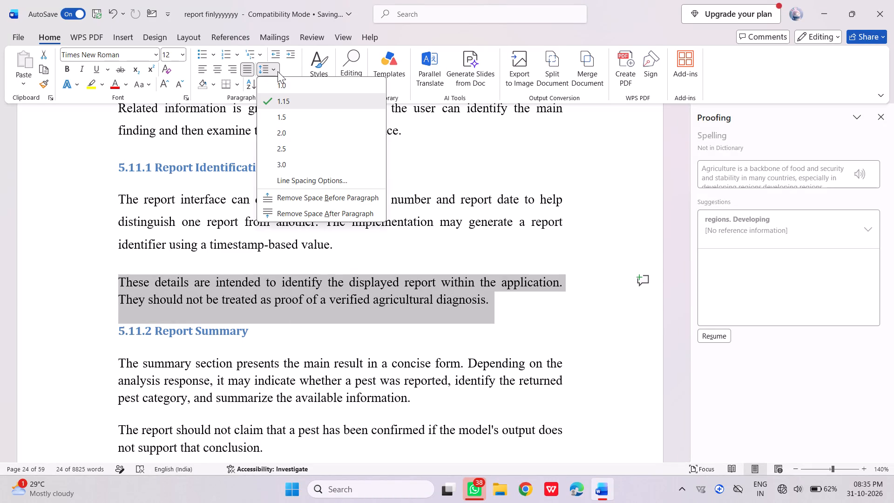
{"action": "left_click", "coordinate": [280, 117]}
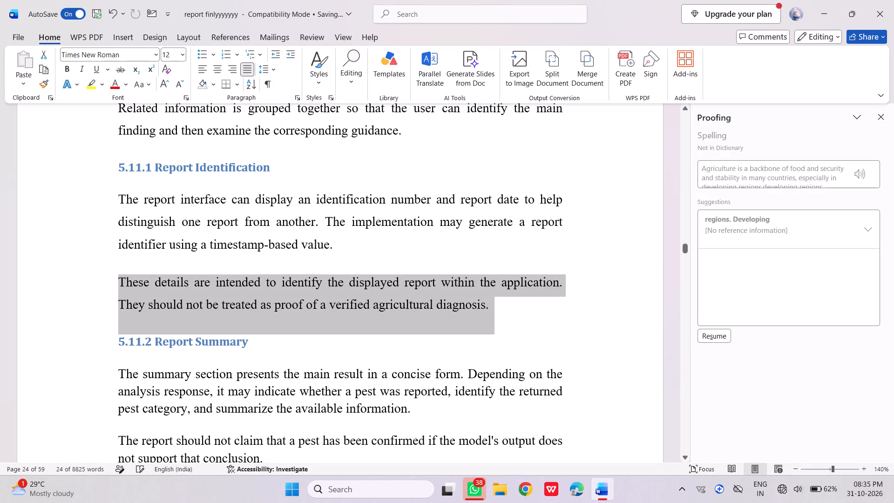
{"action": "left_click", "coordinate": [265, 368]}
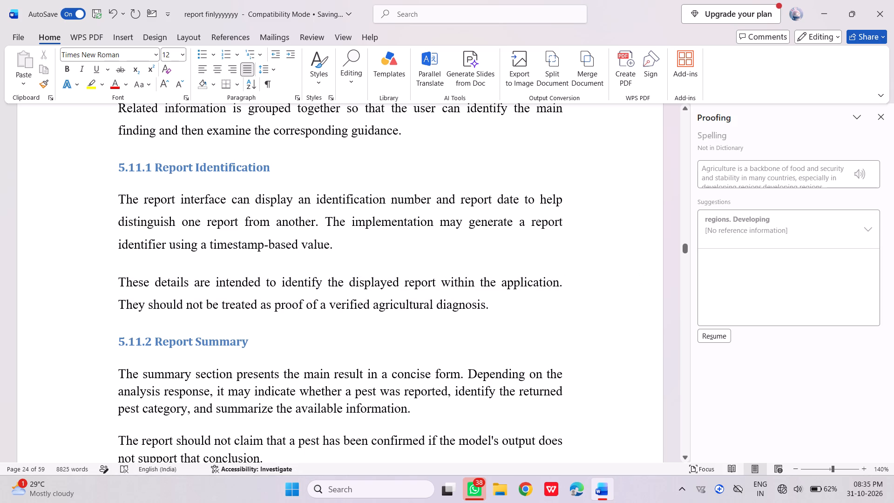
Set 1.5 line spacing for the first paragraph under heading 5.11.2 Report Summary, beginning "The summary section presents".
{"action": "scroll", "coordinate": [265, 368], "scroll_direction": "down", "scroll_amount": 2}
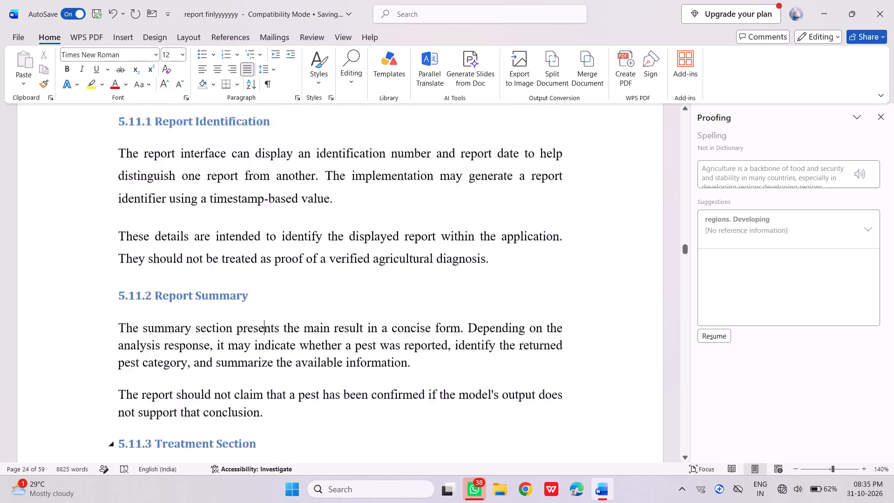
{"action": "scroll", "coordinate": [265, 368], "scroll_direction": "down", "scroll_amount": 1}
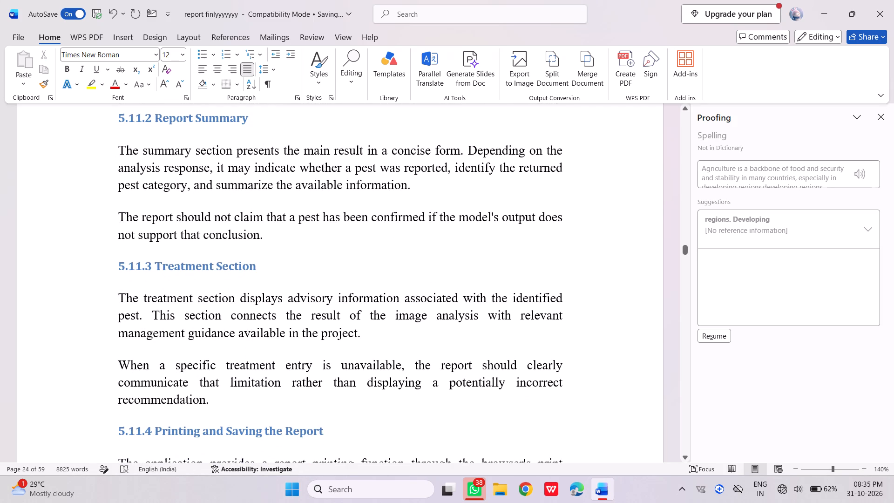
{"action": "left_click_drag", "start_coordinate": [117, 142], "coordinate": [440, 189]}
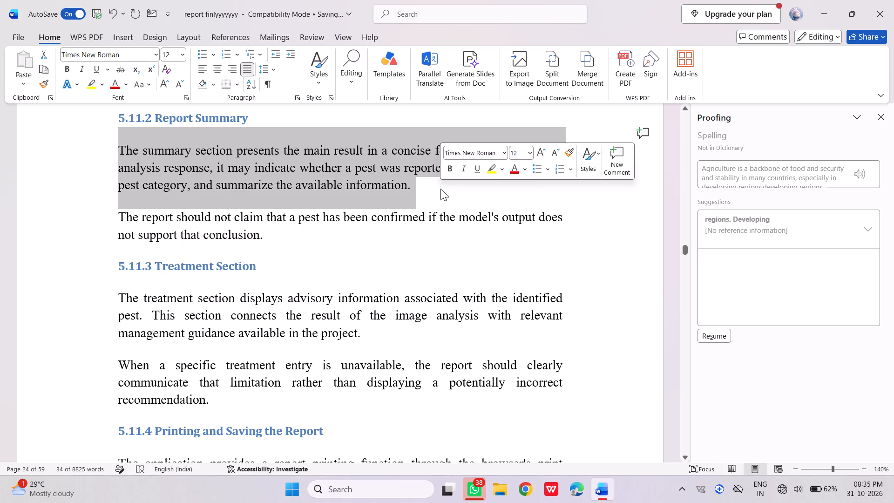
{"action": "left_click", "coordinate": [276, 68]}
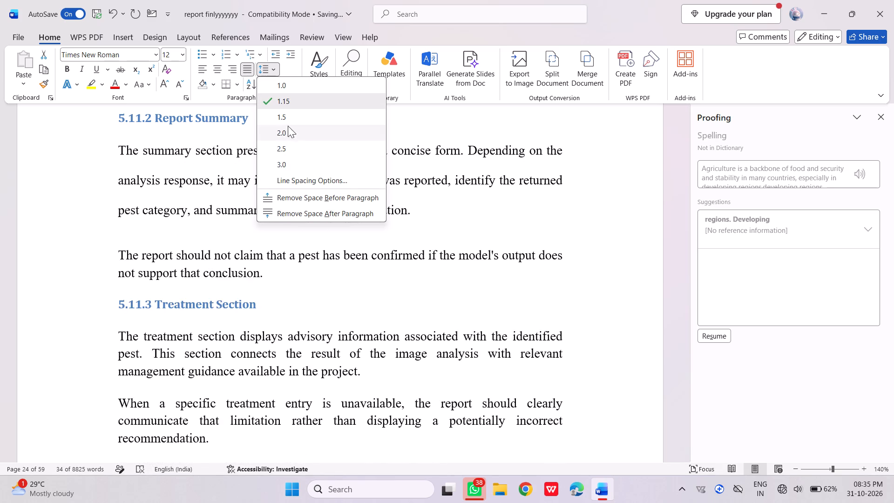
{"action": "left_click", "coordinate": [286, 116]}
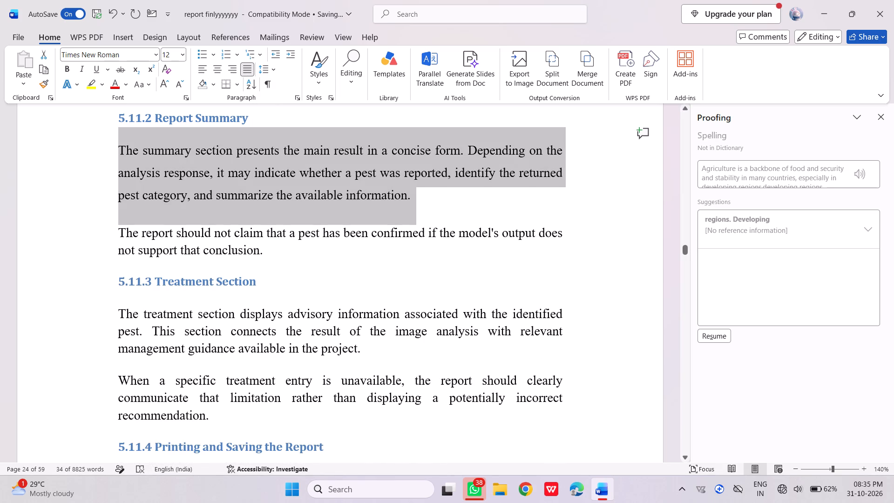
{"action": "left_click", "coordinate": [296, 284]}
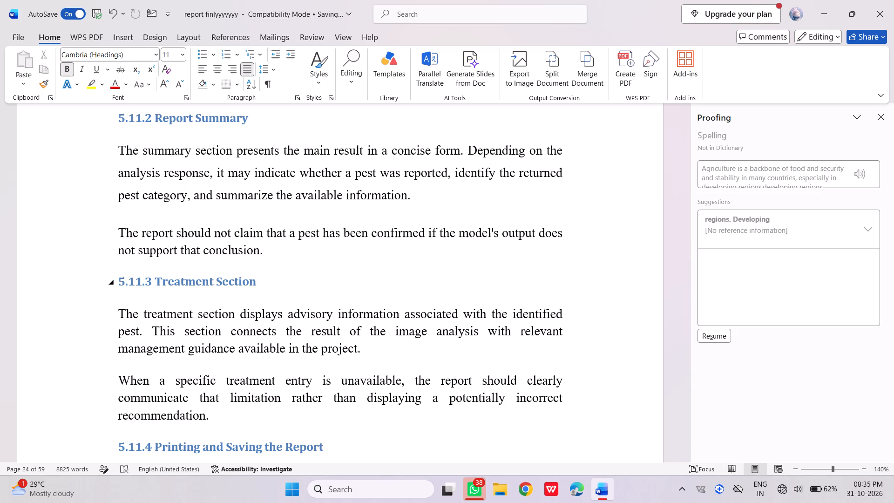
Set 1.5 line spacing for the section 5.11.2 paragraph beginning "The report should not claim".
{"action": "scroll", "coordinate": [296, 284], "scroll_direction": "down", "scroll_amount": 1}
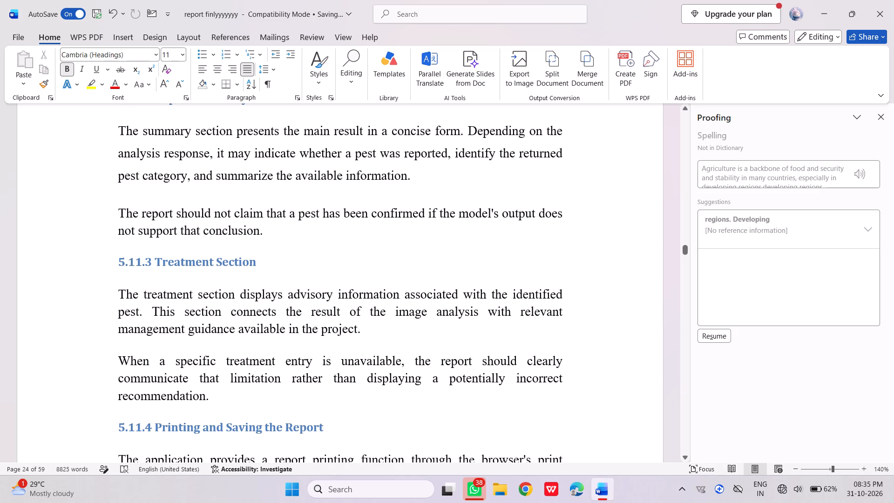
{"action": "left_click", "coordinate": [119, 217]}
{"action": "left_click_drag", "start_coordinate": [119, 217], "coordinate": [251, 239]}
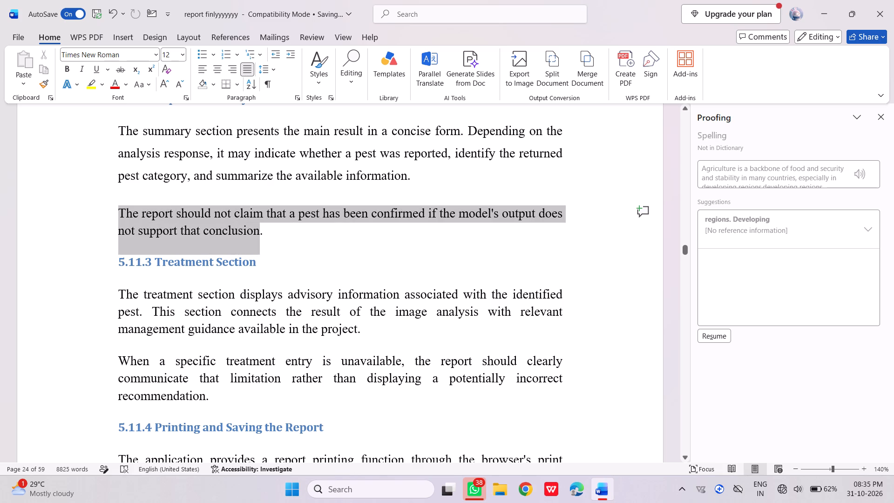
{"action": "left_click_drag", "start_coordinate": [251, 239], "coordinate": [264, 241]}
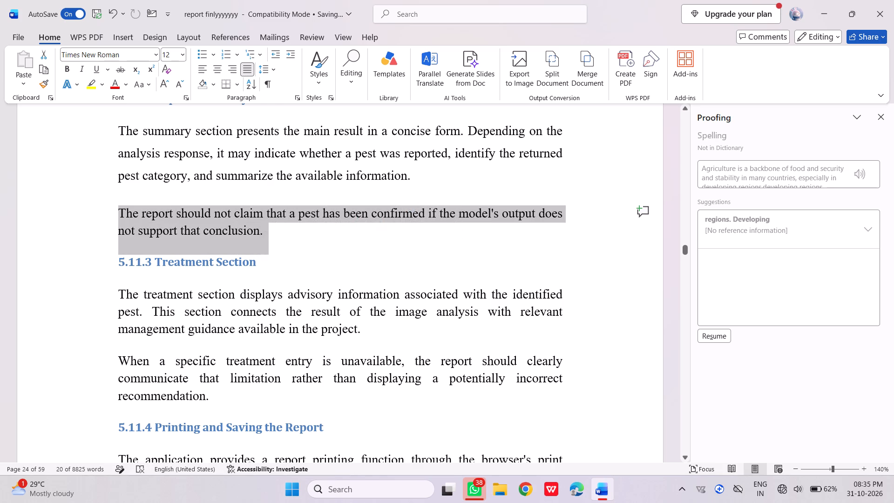
{"action": "left_click", "coordinate": [271, 70]}
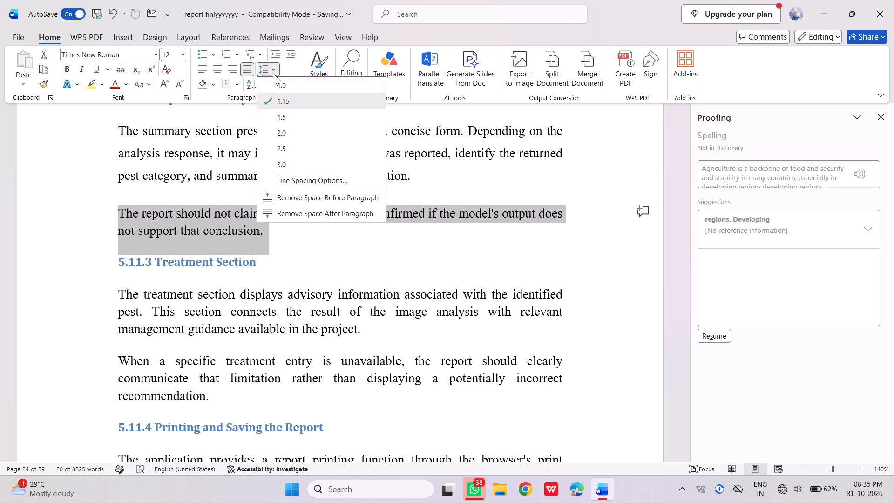
{"action": "left_click", "coordinate": [291, 119]}
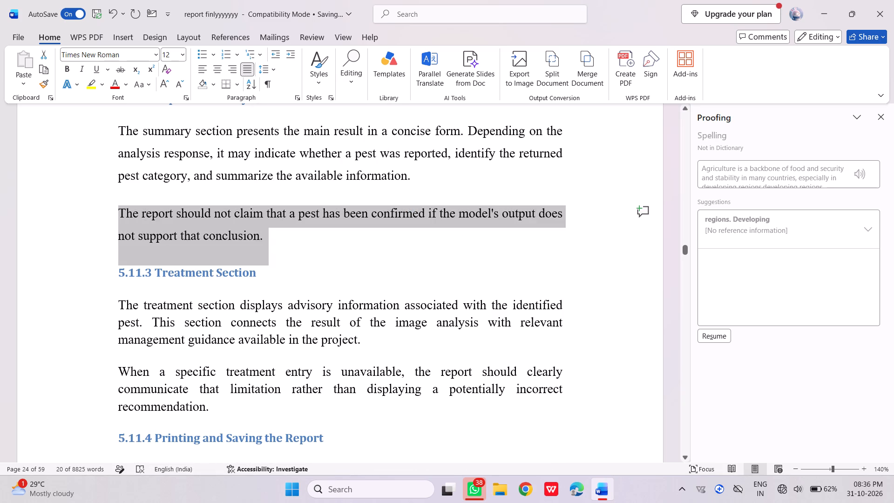
Set 1.5 line spacing for the first paragraph under heading 5.11.3 Treatment Section, beginning "The treatment section displays".
{"action": "left_click", "coordinate": [119, 303]}
{"action": "left_click_drag", "start_coordinate": [119, 303], "coordinate": [284, 380]}
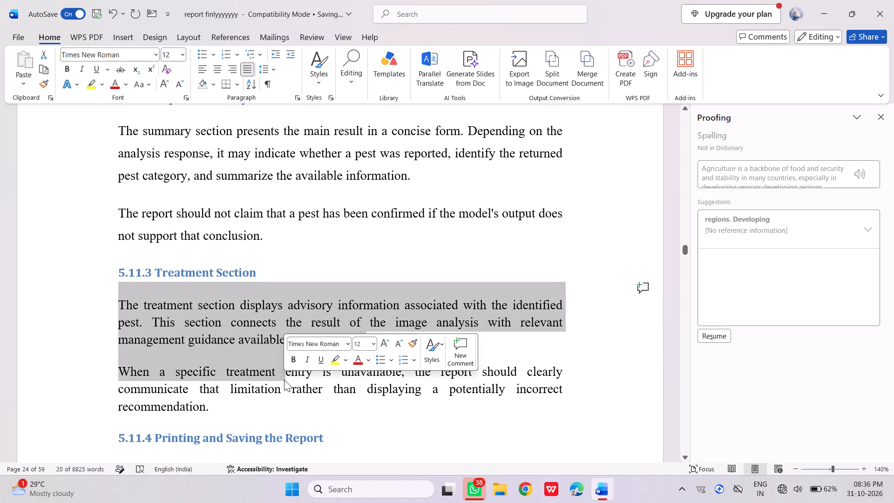
{"action": "left_click", "coordinate": [221, 355]}
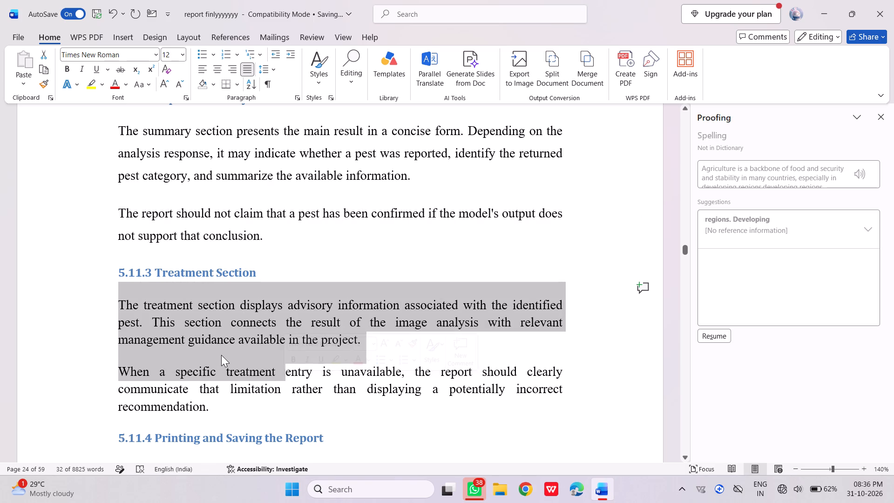
{"action": "left_click_drag", "start_coordinate": [111, 305], "coordinate": [115, 305]}
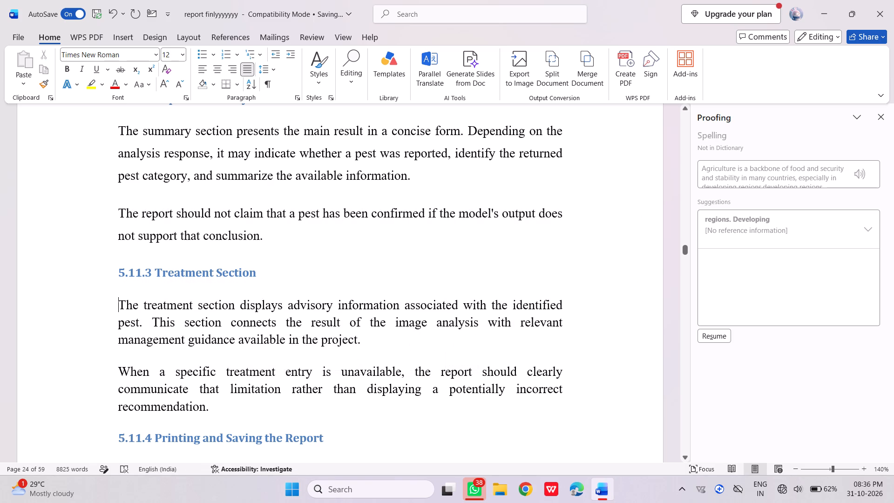
{"action": "left_click_drag", "start_coordinate": [115, 305], "coordinate": [356, 349]}
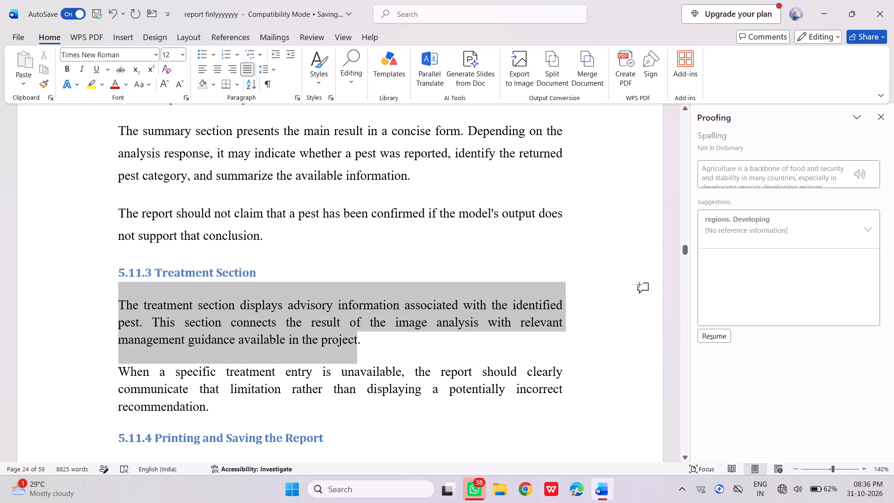
{"action": "left_click_drag", "start_coordinate": [356, 349], "coordinate": [365, 352]}
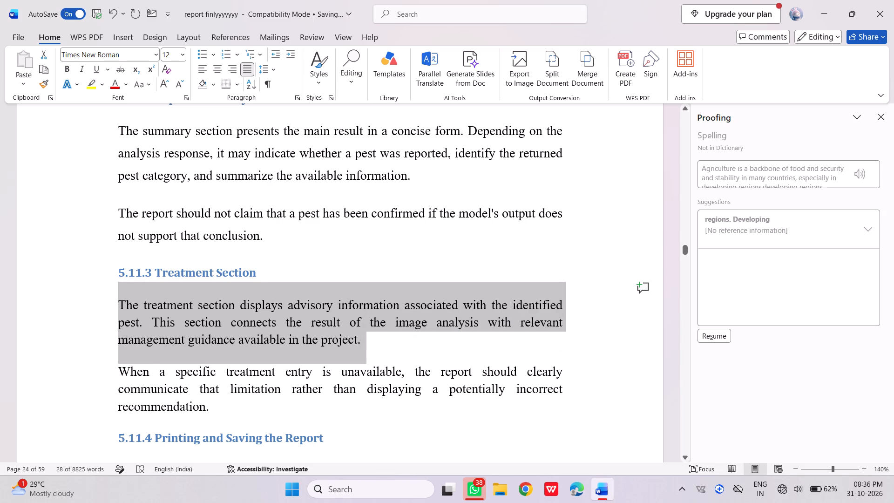
{"action": "left_click", "coordinate": [272, 76]}
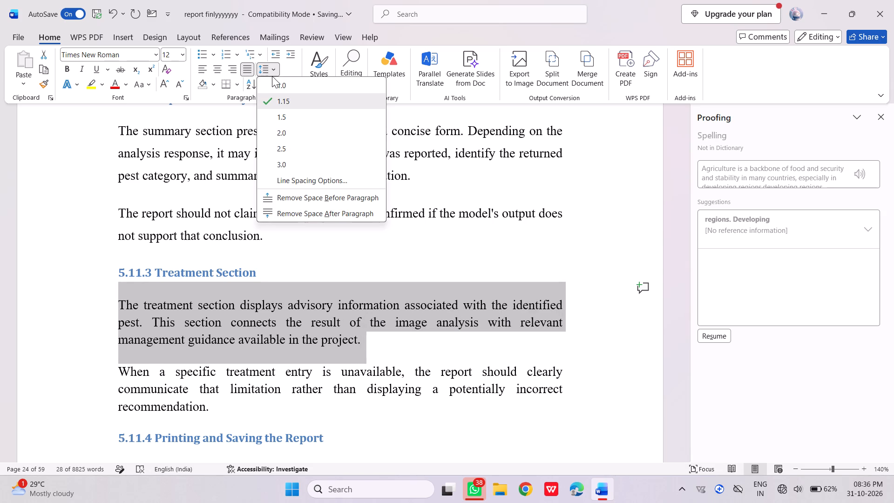
{"action": "left_click", "coordinate": [280, 115]}
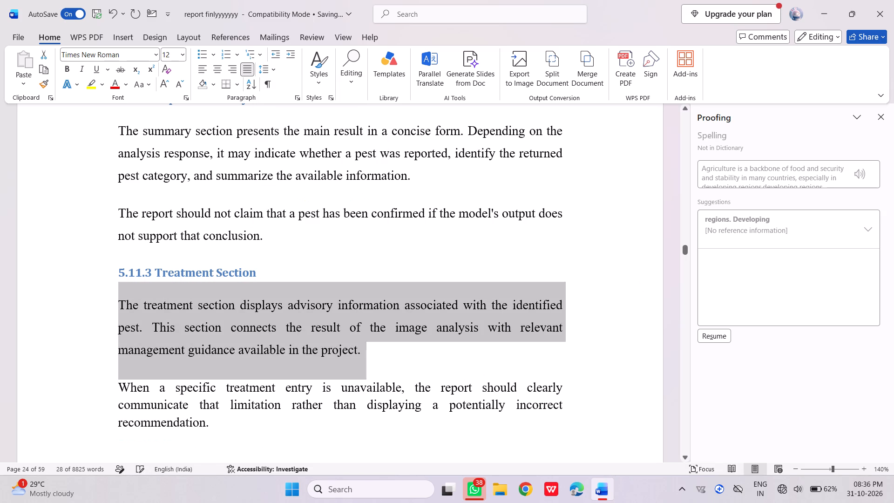
Set 1.5 line spacing for the section 5.11.3 paragraph beginning "When a specific treatment entry".
{"action": "scroll", "coordinate": [307, 202], "scroll_direction": "right", "scroll_amount": 2}
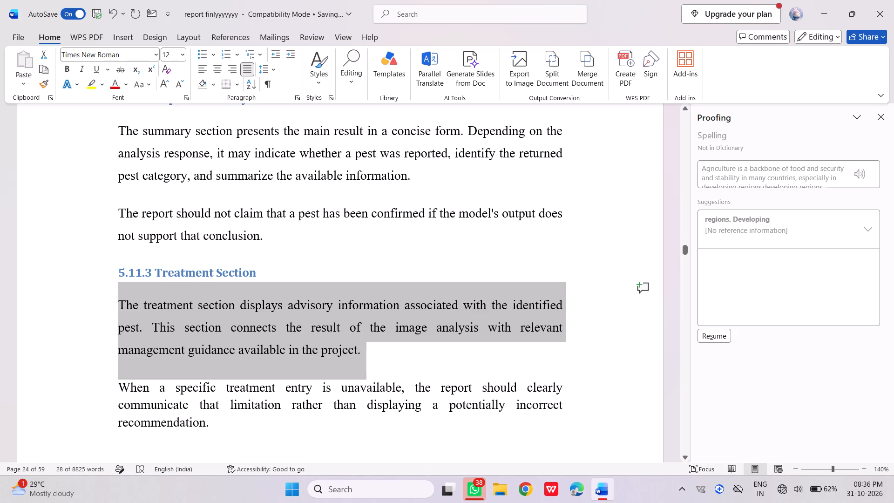
{"action": "scroll", "coordinate": [307, 202], "scroll_direction": "down", "scroll_amount": 2}
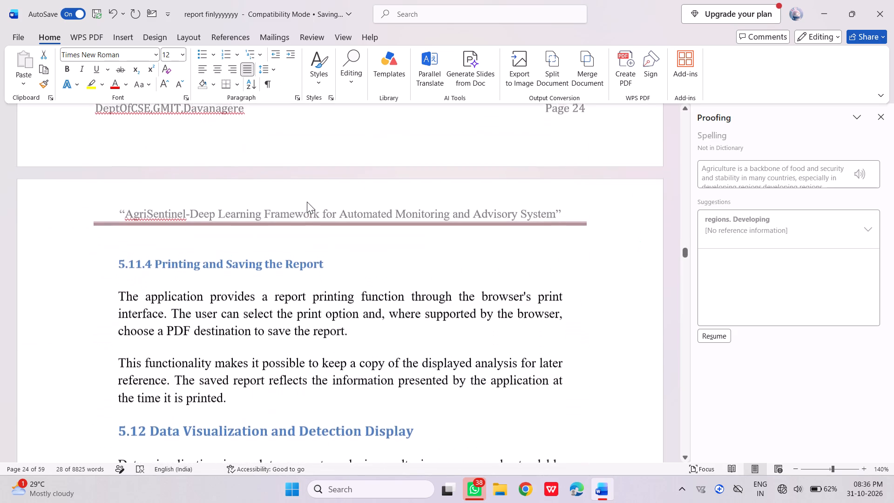
{"action": "scroll", "coordinate": [307, 202], "scroll_direction": "down", "scroll_amount": 2}
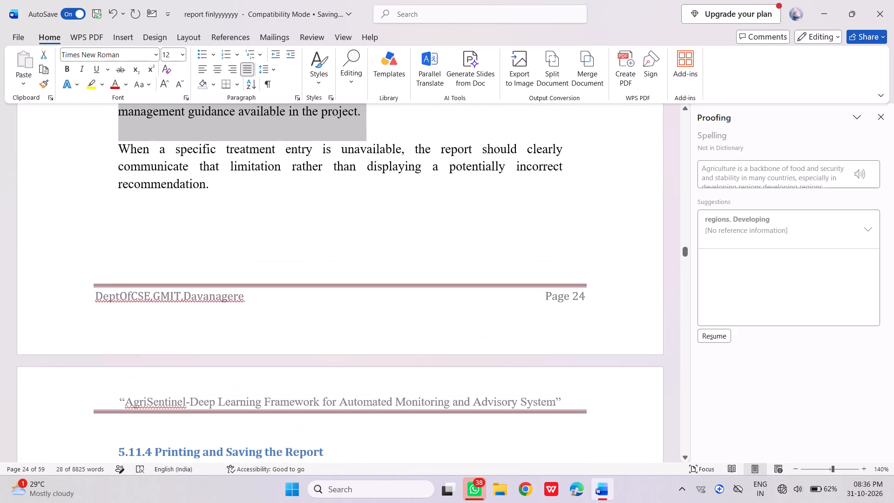
{"action": "left_click", "coordinate": [120, 152]}
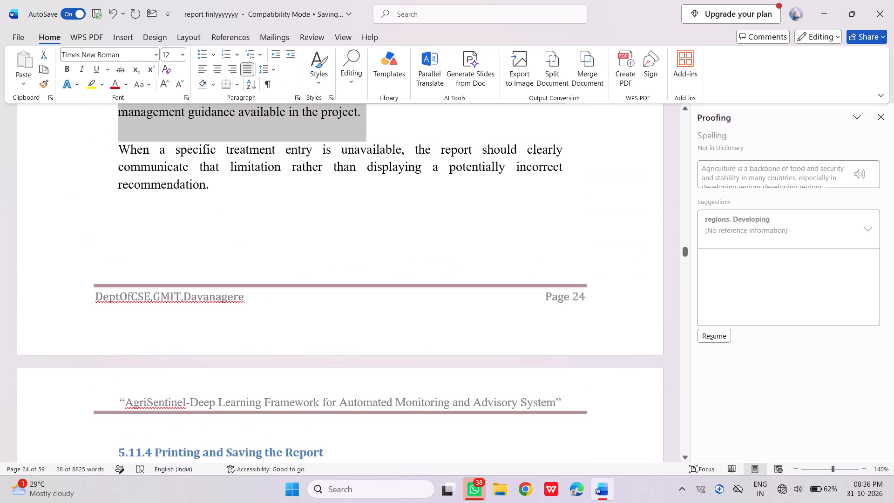
{"action": "left_click_drag", "start_coordinate": [120, 152], "coordinate": [176, 187]}
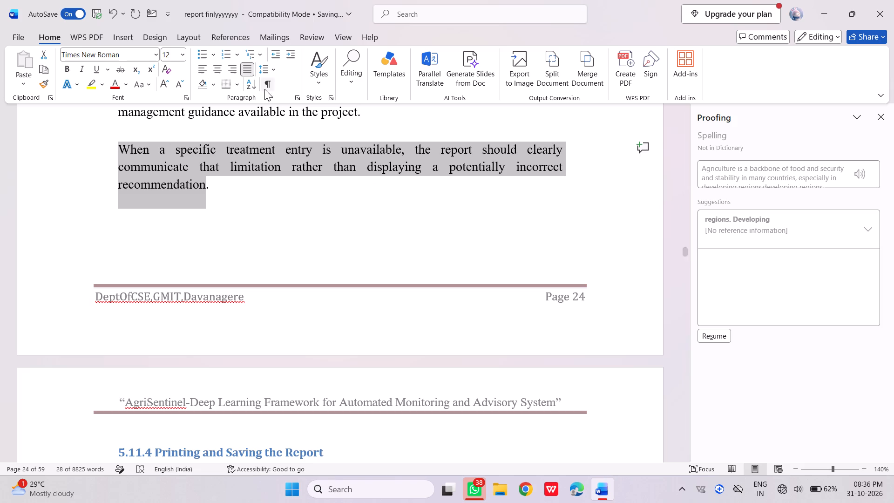
{"action": "left_click", "coordinate": [271, 74]}
{"action": "left_click", "coordinate": [278, 114]}
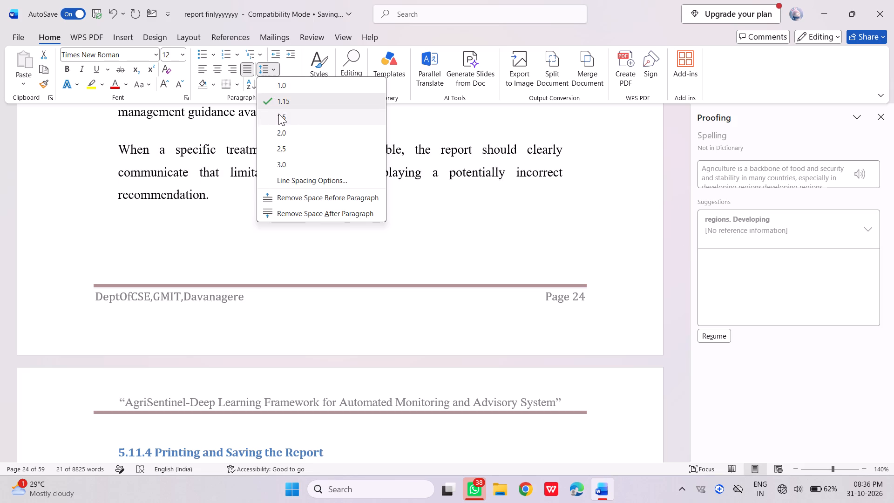
{"action": "left_click", "coordinate": [281, 205]}
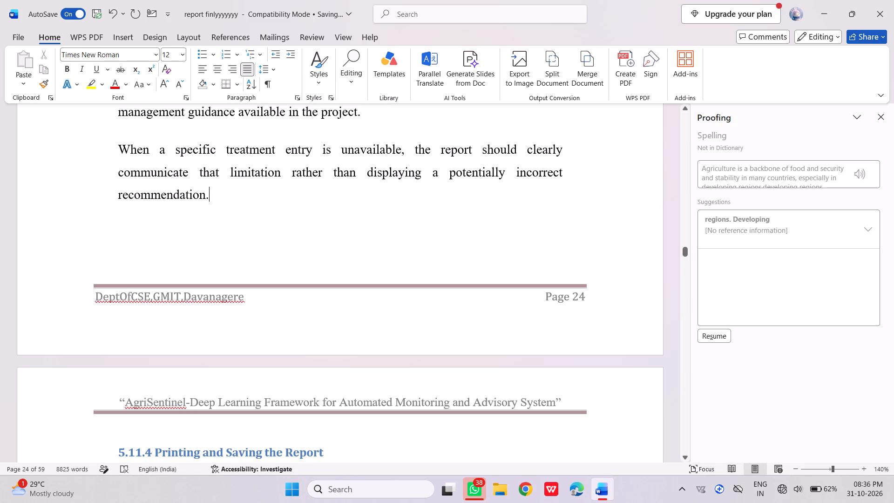
Set 1.5 line spacing for the first paragraph under heading 5.11.4 Printing and Saving the Report, beginning "The application provides".
{"action": "scroll", "coordinate": [281, 205], "scroll_direction": "down", "scroll_amount": 2}
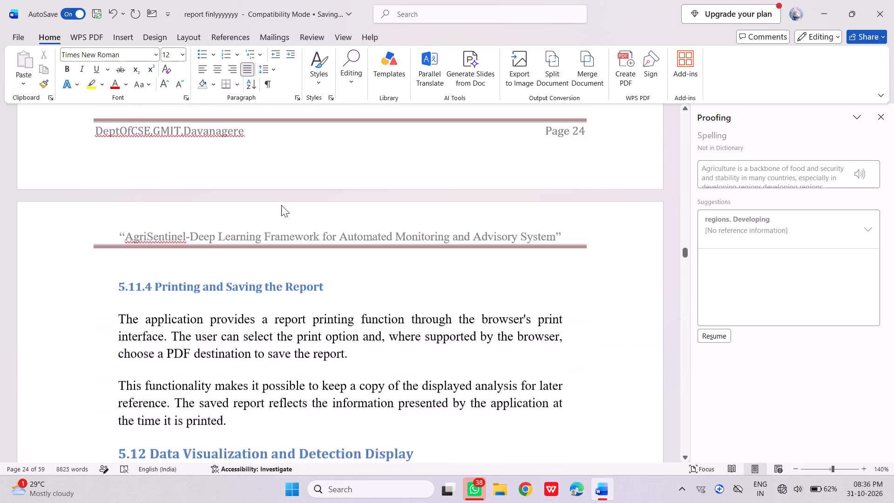
{"action": "scroll", "coordinate": [281, 205], "scroll_direction": "down", "scroll_amount": 2}
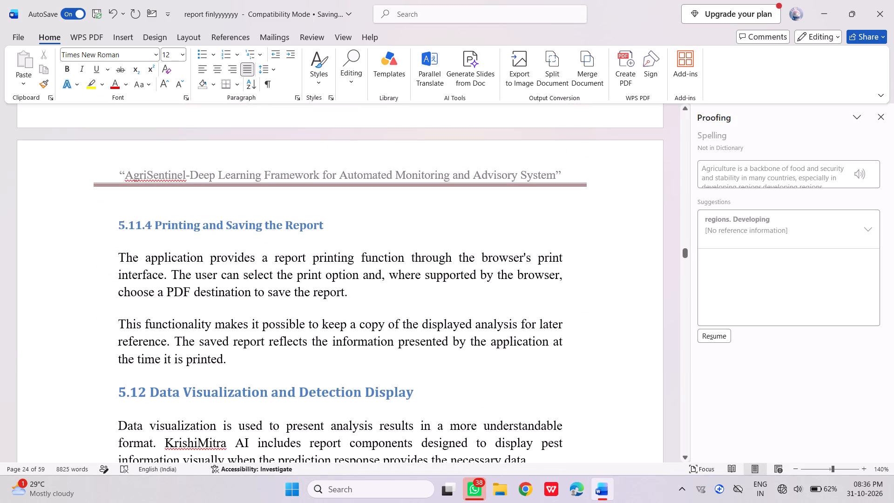
{"action": "left_click", "coordinate": [114, 256]}
{"action": "left_click_drag", "start_coordinate": [114, 256], "coordinate": [160, 268]}
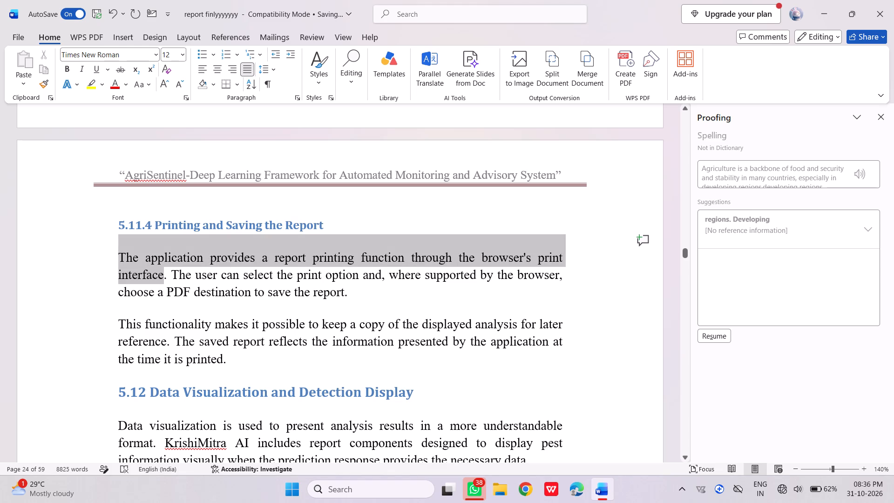
{"action": "left_click_drag", "start_coordinate": [160, 268], "coordinate": [166, 269]}
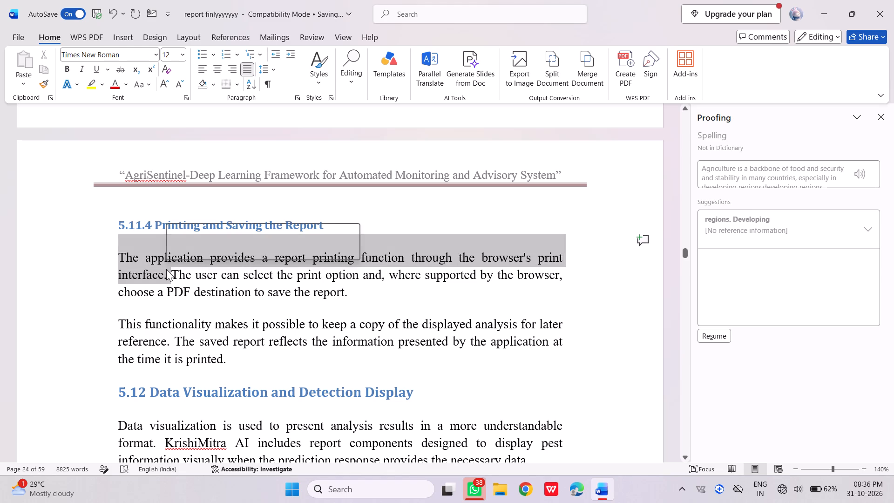
{"action": "left_click", "coordinate": [266, 75]}
{"action": "left_click", "coordinate": [267, 118]}
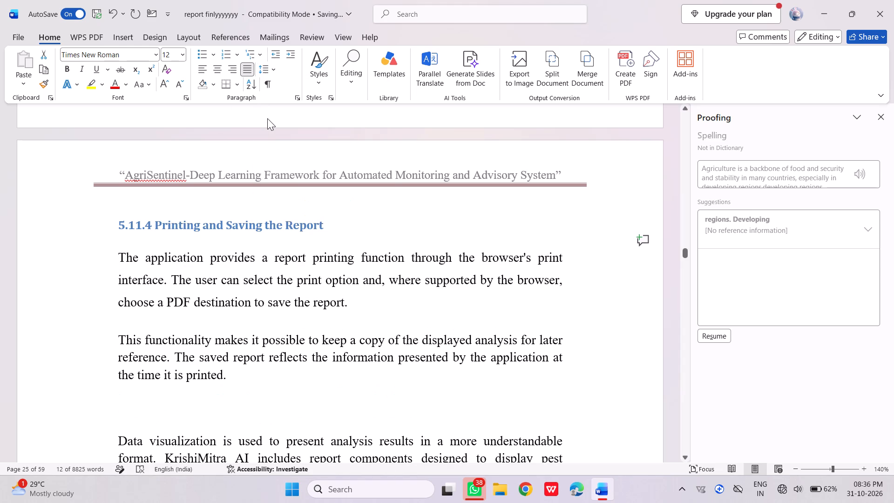
{"action": "double_click", "coordinate": [173, 285]}
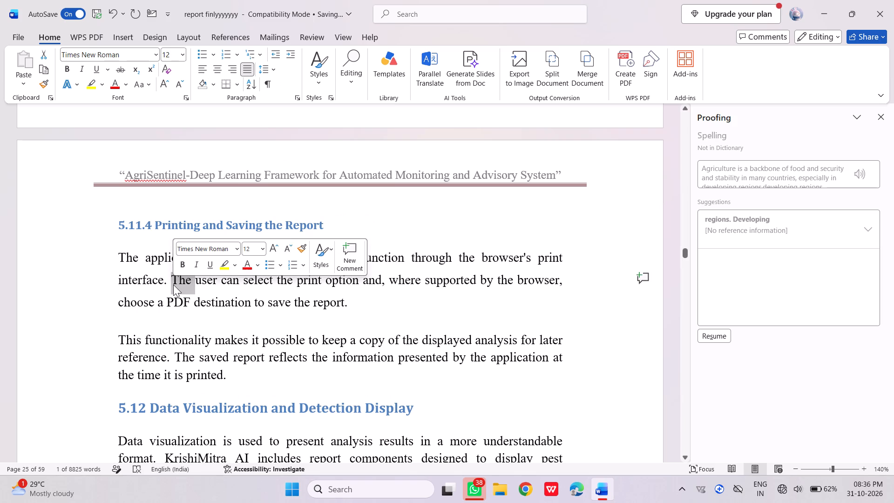
{"action": "left_click", "coordinate": [165, 318]}
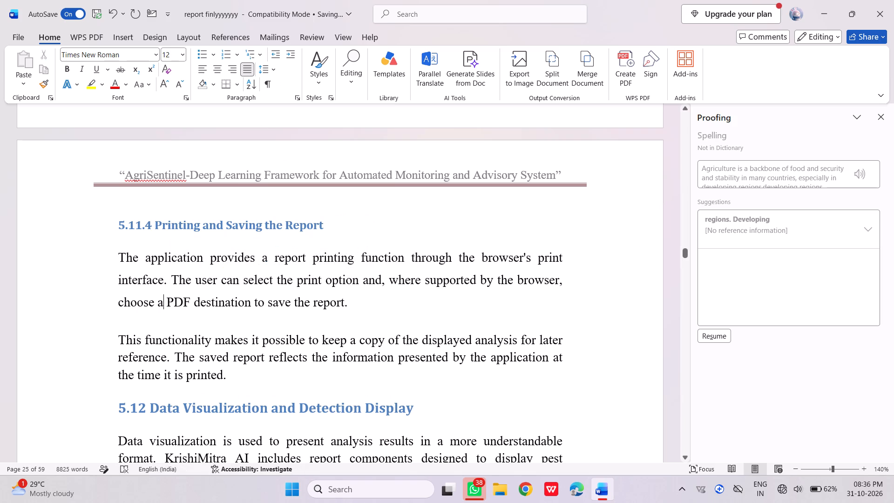
Set 1.5 line spacing for the section 5.11.4 paragraph beginning "This functionality makes it possible".
{"action": "scroll", "coordinate": [165, 313], "scroll_direction": "right", "scroll_amount": 1}
{"action": "left_click", "coordinate": [120, 338]}
{"action": "left_click_drag", "start_coordinate": [120, 338], "coordinate": [203, 368]}
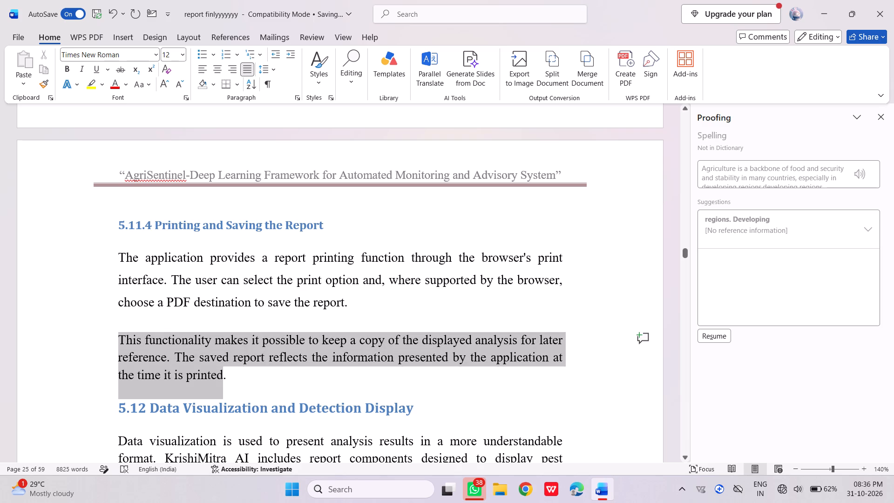
{"action": "left_click_drag", "start_coordinate": [203, 368], "coordinate": [234, 389]}
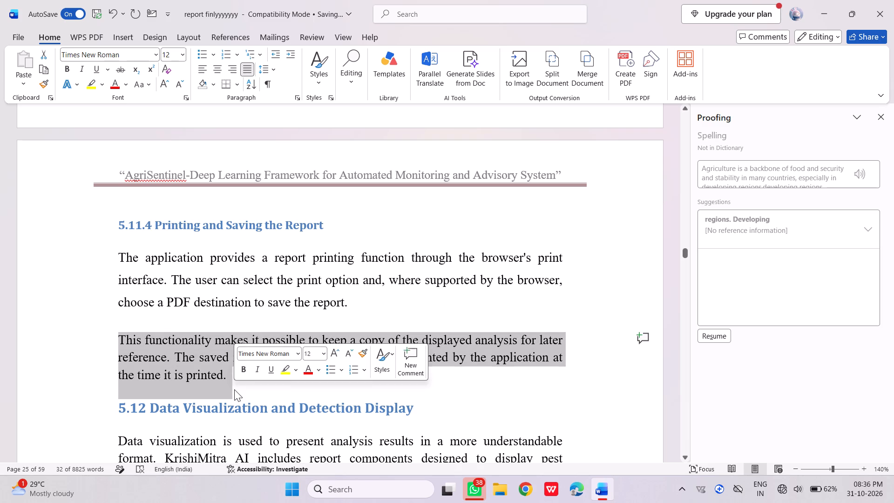
{"action": "left_click", "coordinate": [272, 73]}
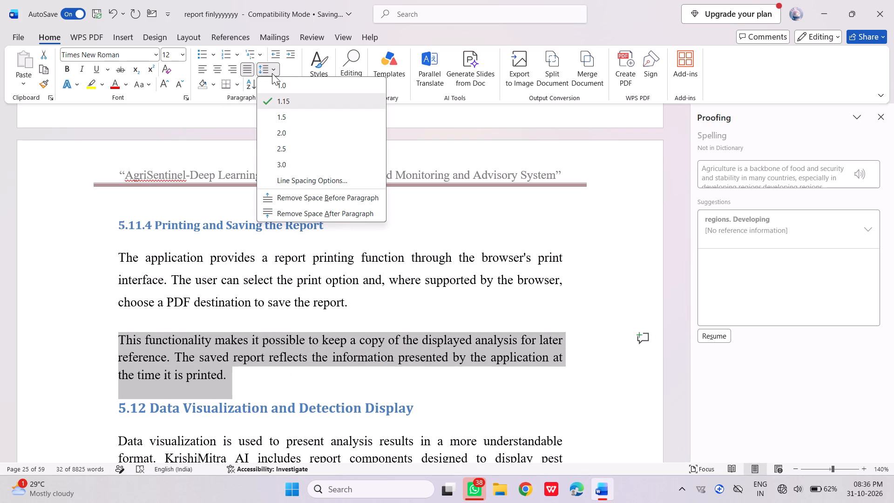
{"action": "left_click", "coordinate": [275, 113]}
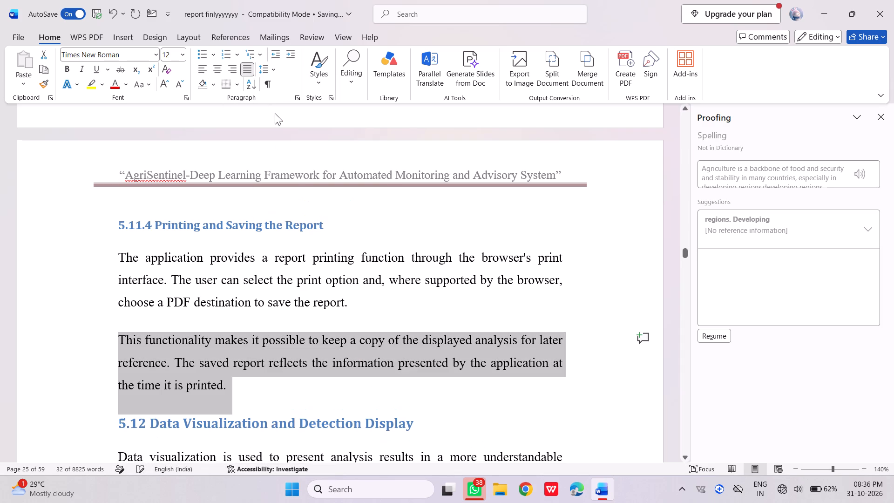
{"action": "left_click", "coordinate": [306, 377]}
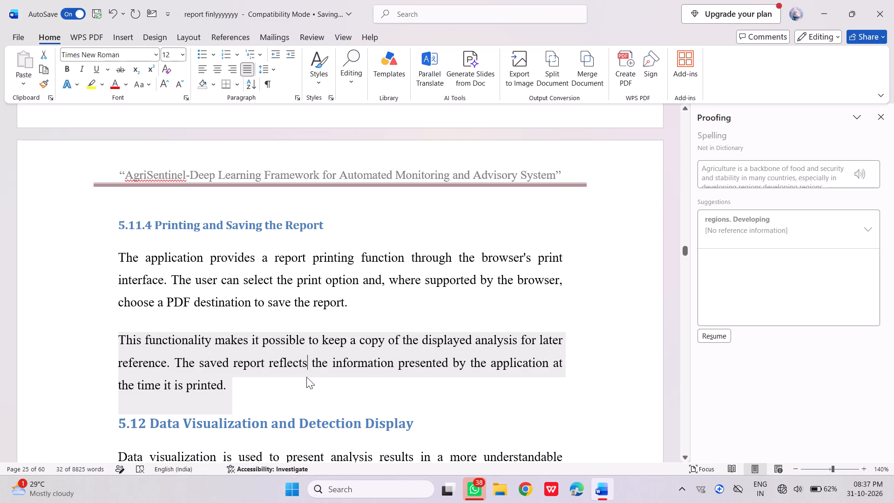
{"action": "left_click", "coordinate": [306, 377]}
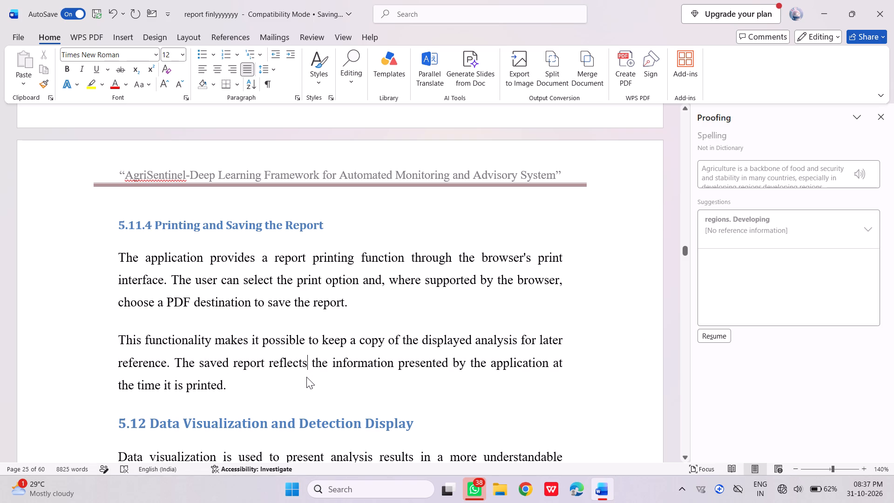
Set 1.5 line spacing for the first paragraph under heading 5.12 Data Visualization and Detection Display, beginning "Data visualization is used".
{"action": "scroll", "coordinate": [306, 377], "scroll_direction": "down", "scroll_amount": 1}
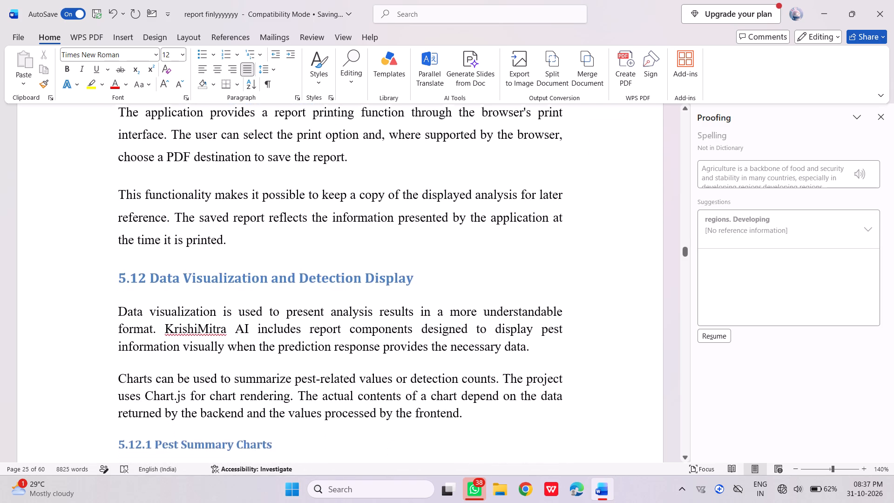
{"action": "scroll", "coordinate": [306, 377], "scroll_direction": "down", "scroll_amount": 1}
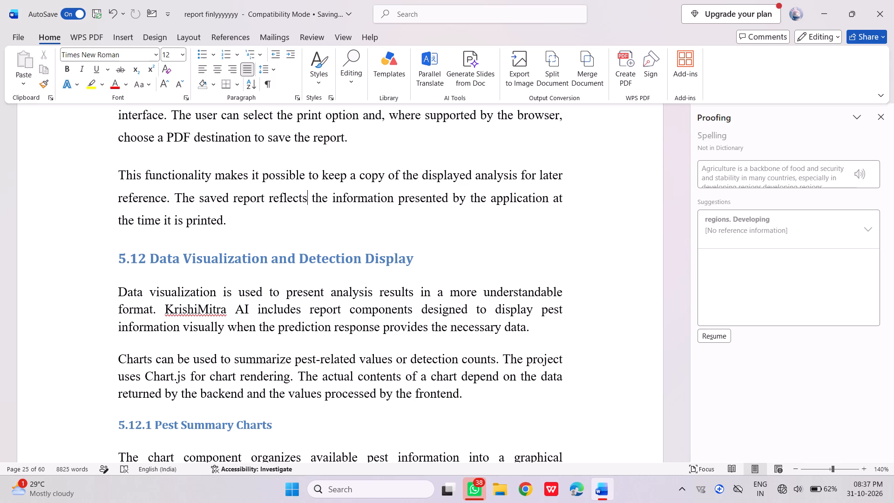
{"action": "left_click", "coordinate": [306, 377]}
{"action": "left_click", "coordinate": [113, 293]}
{"action": "left_click_drag", "start_coordinate": [113, 293], "coordinate": [117, 293]}
{"action": "left_click_drag", "start_coordinate": [117, 293], "coordinate": [530, 325]}
{"action": "scroll", "coordinate": [279, 278], "scroll_direction": "right", "scroll_amount": 1}
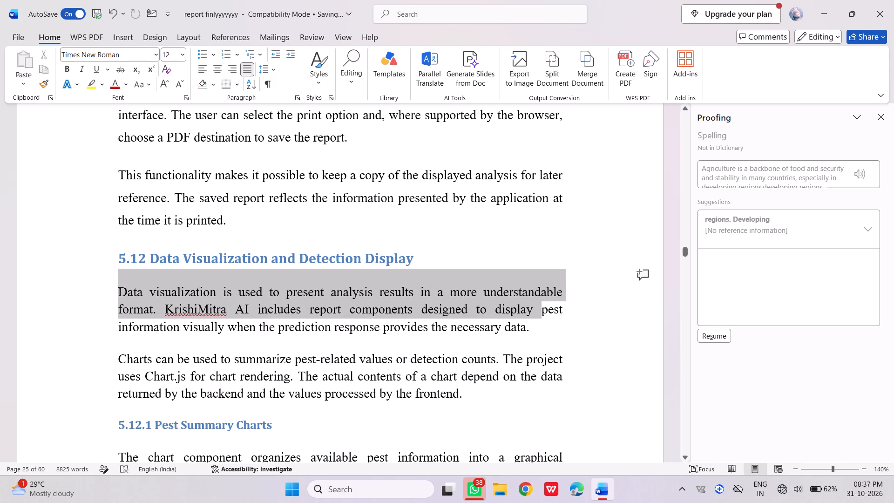
{"action": "left_click_drag", "start_coordinate": [530, 325], "coordinate": [548, 320]}
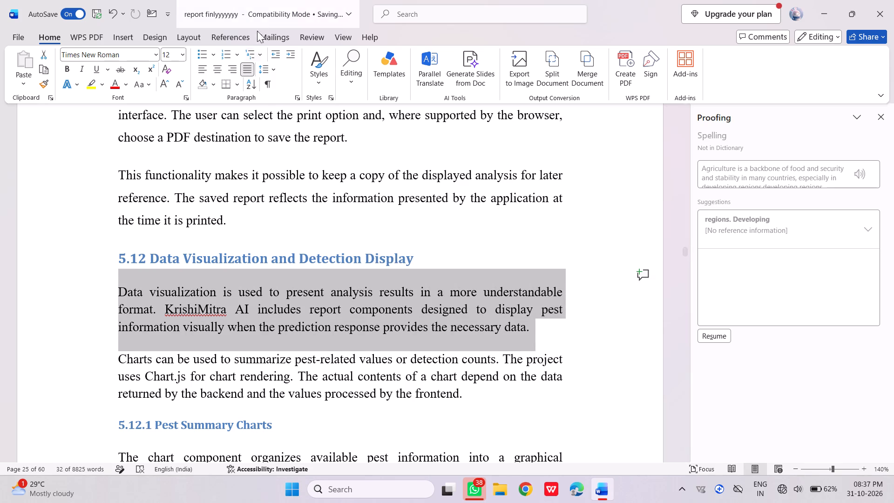
{"action": "left_click", "coordinate": [272, 70]}
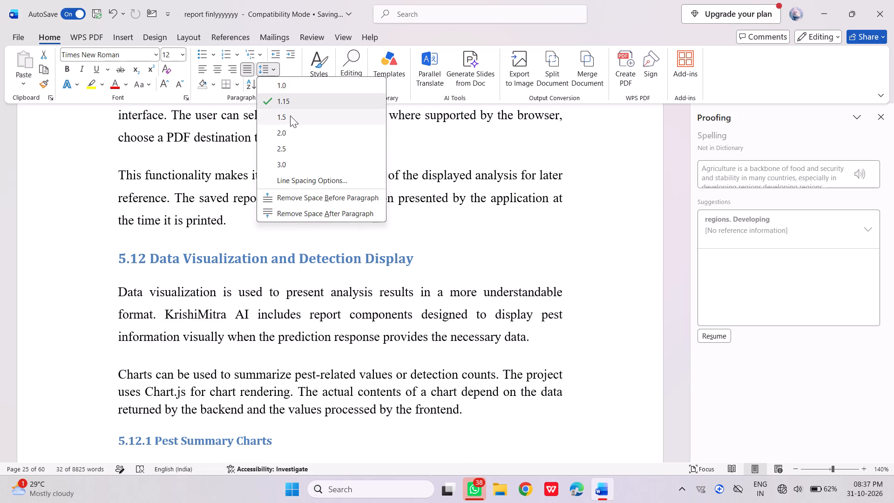
{"action": "left_click", "coordinate": [290, 116]}
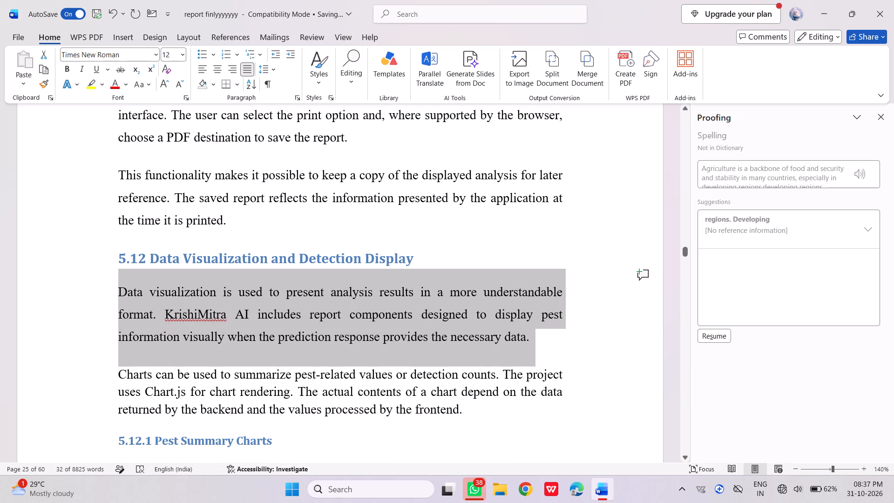
Set 1.5 line spacing for the section 5.12 paragraph beginning "Charts can be used to summarize".
{"action": "left_click", "coordinate": [119, 380]}
{"action": "left_click_drag", "start_coordinate": [119, 380], "coordinate": [475, 407]}
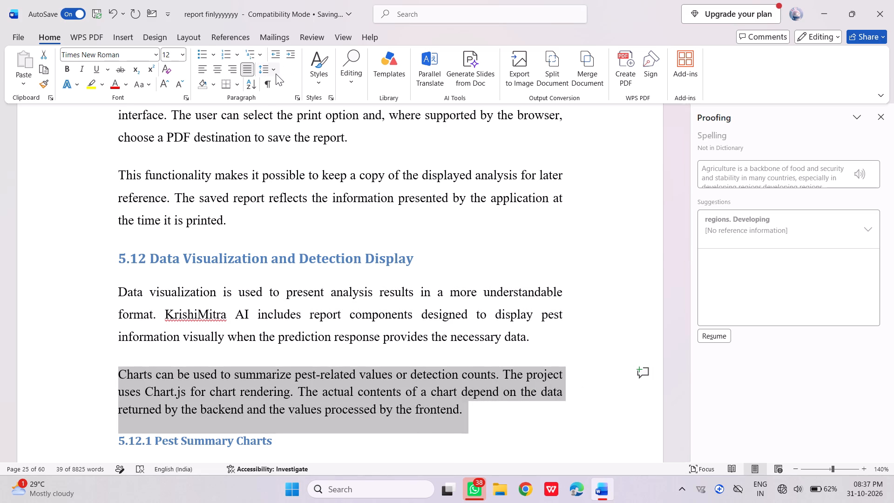
{"action": "left_click", "coordinate": [271, 72]}
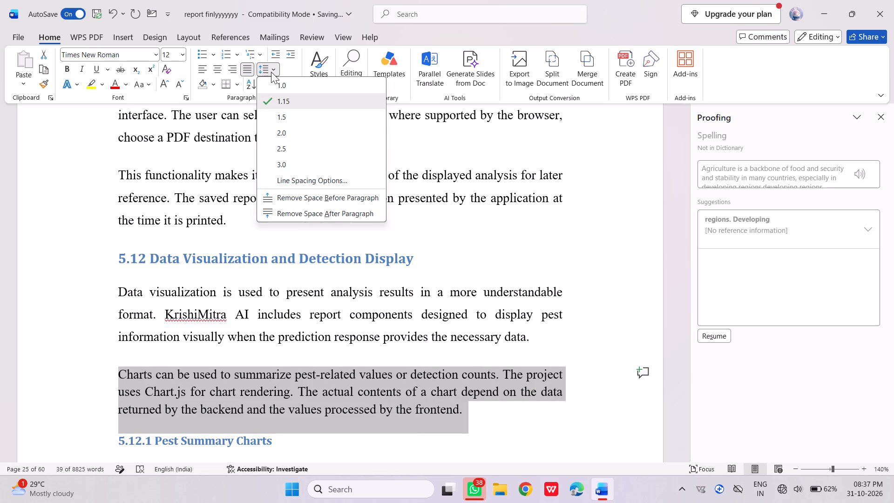
{"action": "left_click", "coordinate": [271, 72]}
{"action": "left_click", "coordinate": [271, 72]}
{"action": "left_click", "coordinate": [288, 118]}
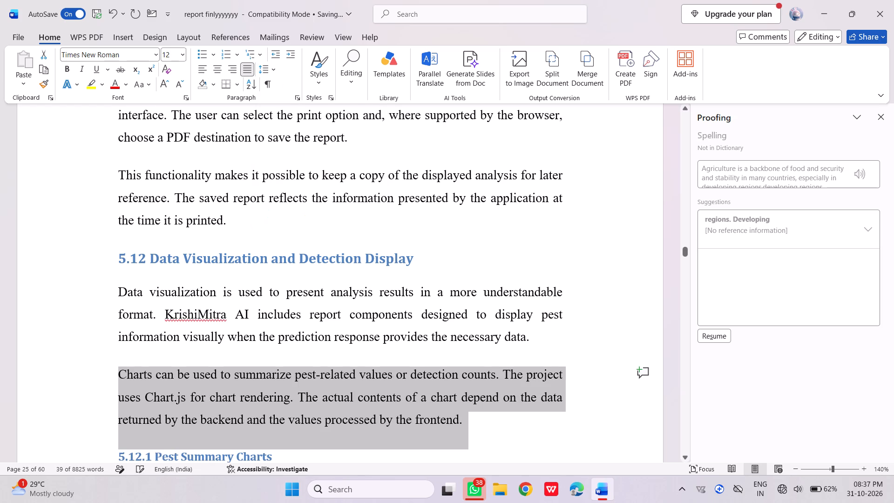
Set 1.5 line spacing for the section 5.12.1 paragraph beginning "The purpose of the chart".
{"action": "scroll", "coordinate": [287, 216], "scroll_direction": "down", "scroll_amount": 1}
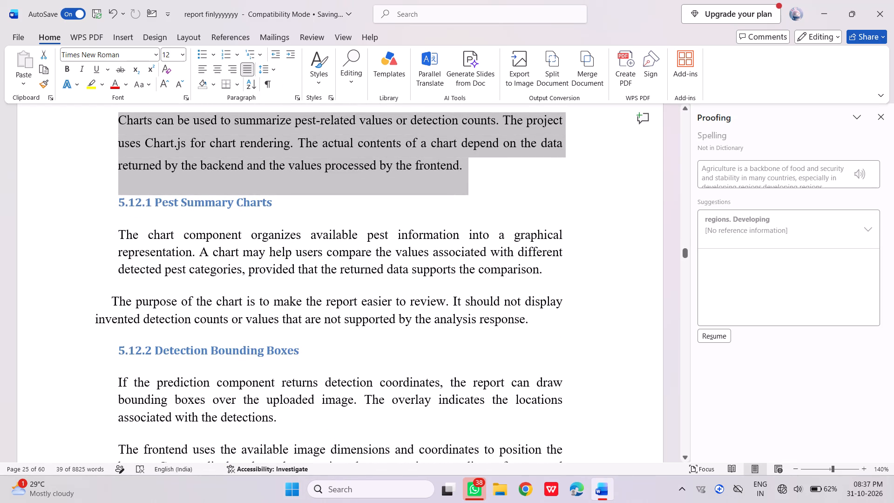
{"action": "left_click_drag", "start_coordinate": [90, 312], "coordinate": [458, 316]}
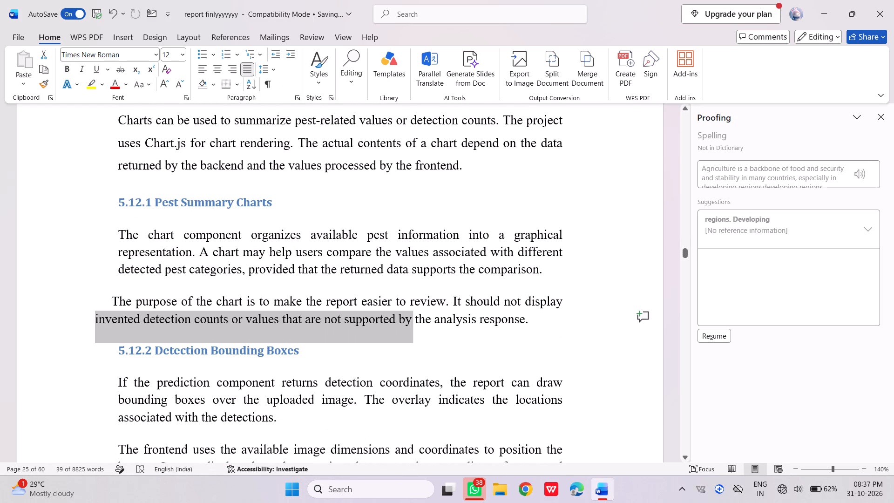
{"action": "left_click_drag", "start_coordinate": [458, 316], "coordinate": [528, 324]}
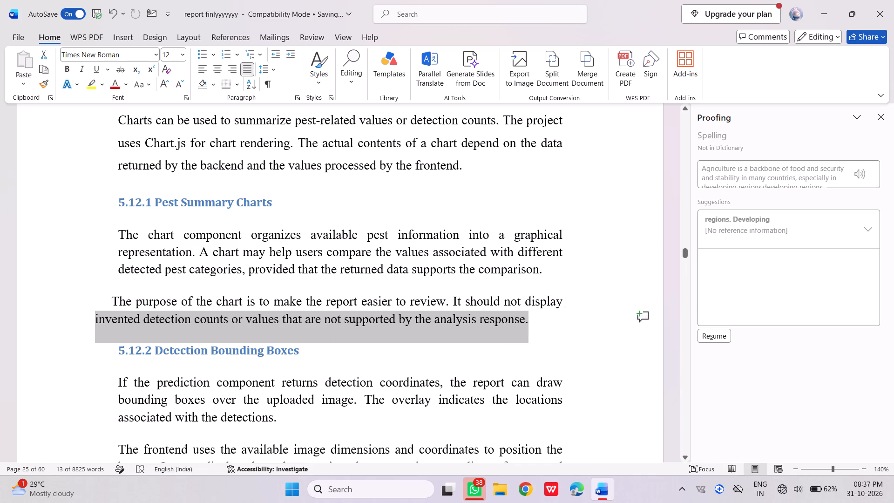
{"action": "scroll", "coordinate": [258, 131], "scroll_direction": "up", "scroll_amount": 1, "text": "ctrl"}
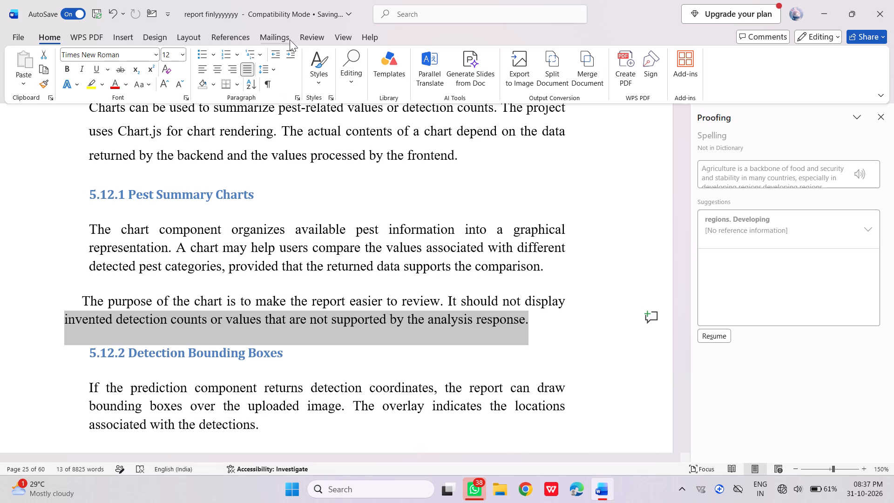
{"action": "left_click", "coordinate": [275, 69]}
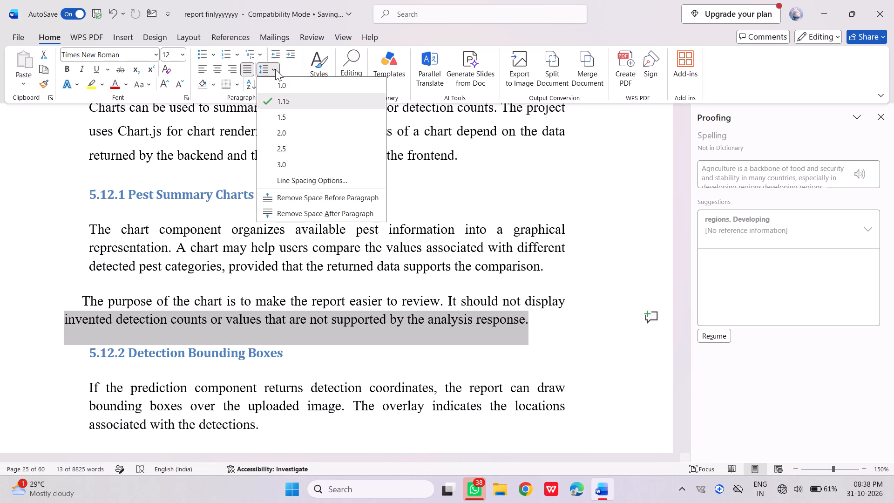
{"action": "left_click", "coordinate": [290, 116]}
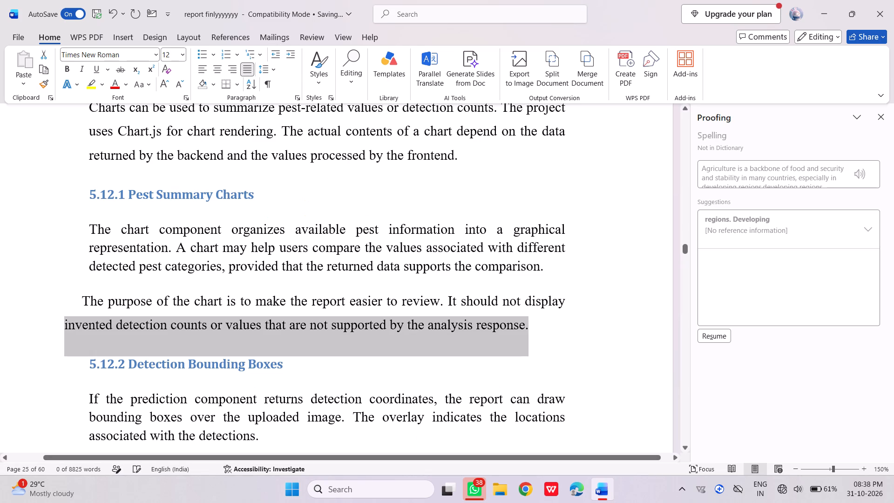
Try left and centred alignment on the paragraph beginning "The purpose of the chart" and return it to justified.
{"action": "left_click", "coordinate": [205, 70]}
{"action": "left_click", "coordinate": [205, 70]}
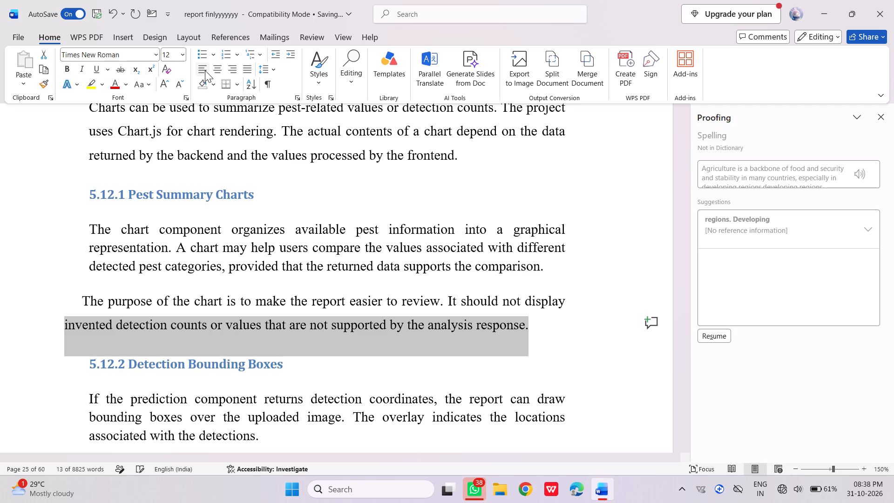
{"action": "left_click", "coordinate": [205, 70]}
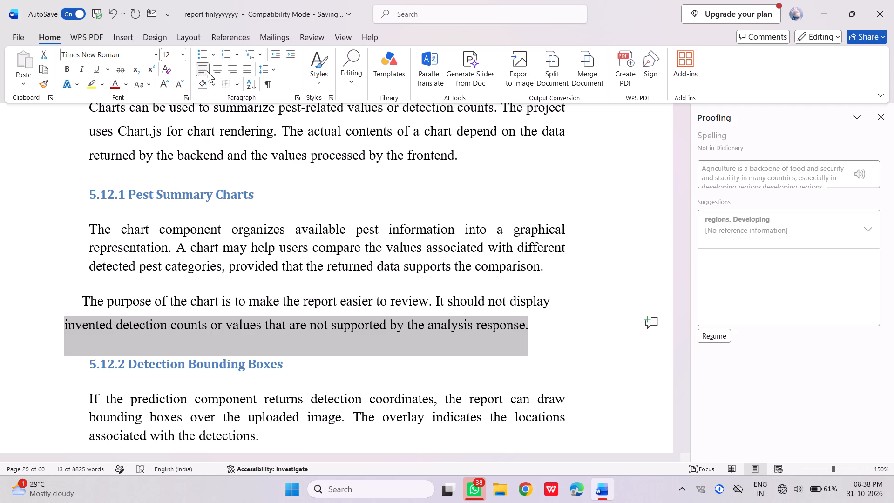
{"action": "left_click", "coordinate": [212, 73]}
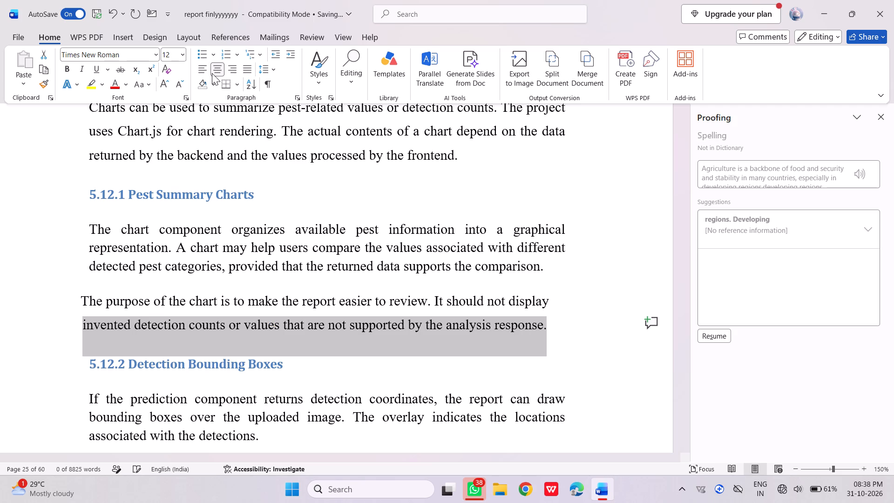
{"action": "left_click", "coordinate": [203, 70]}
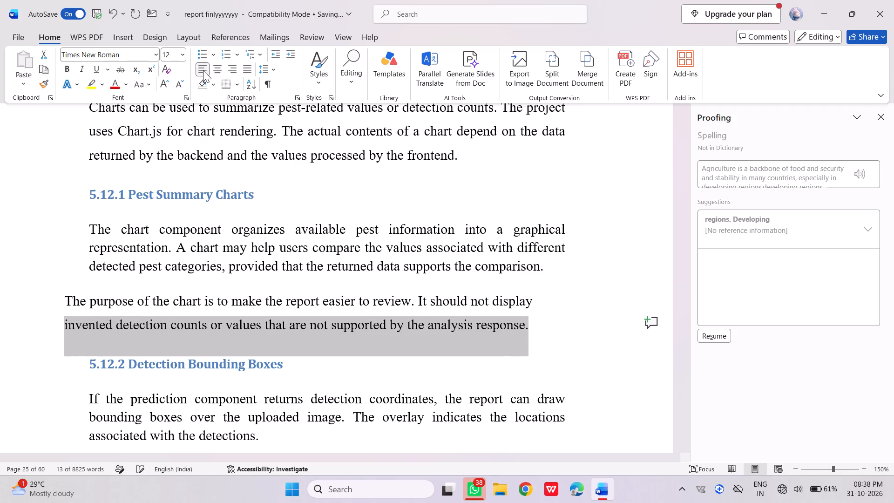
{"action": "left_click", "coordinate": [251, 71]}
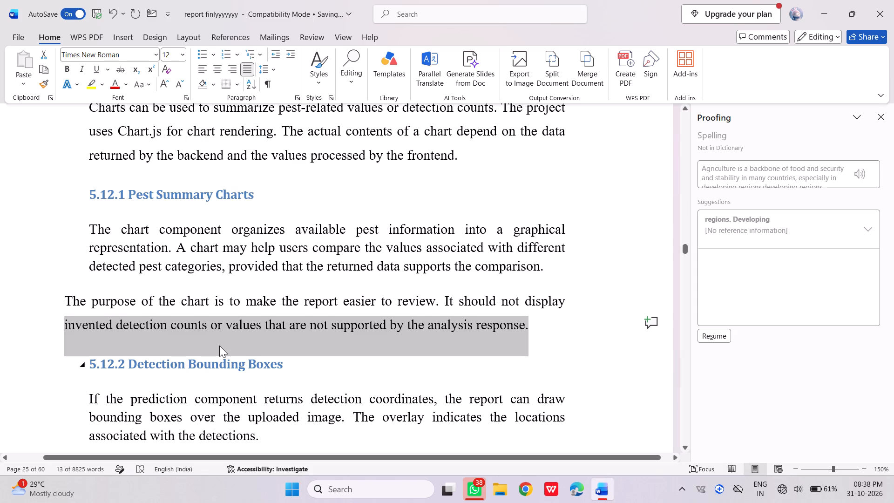
Indent the first line of the paragraph beginning "The purpose of the chart" with nine leading spaces.
{"action": "scroll", "coordinate": [219, 346], "scroll_direction": "down", "scroll_amount": 1}
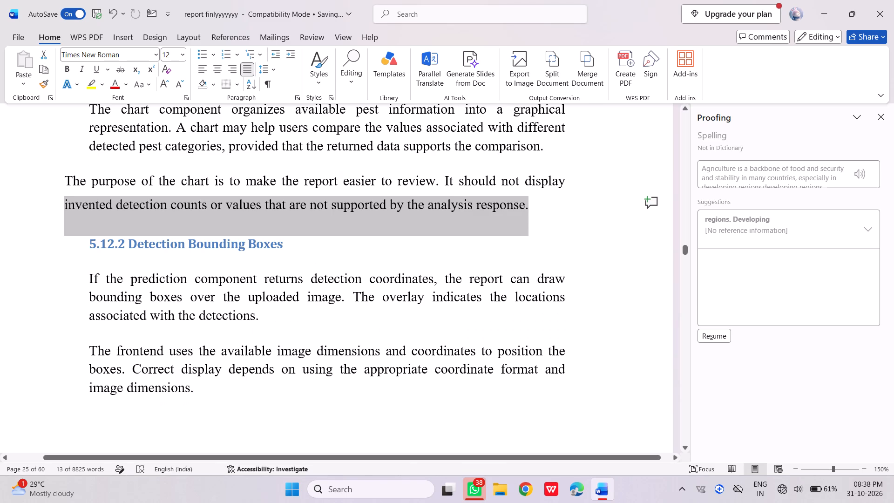
{"action": "left_click", "coordinate": [64, 177]}
{"action": "key", "text": "space"}
{"action": "key", "text": "space"}
{"action": "key", "text": "space"}
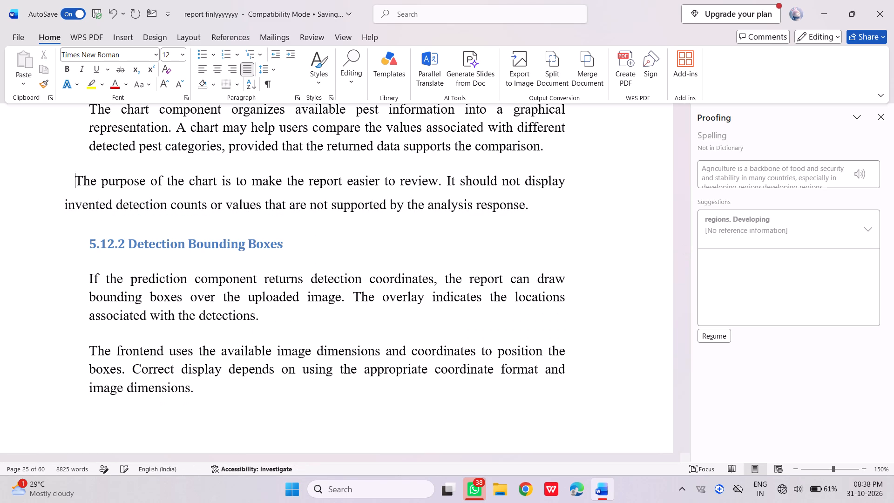
{"action": "key", "text": "space"}
{"action": "key", "text": "space"}
{"action": "key", "text": "space"}
{"action": "key", "text": "space"}
{"action": "key", "text": "space"}
{"action": "key", "text": "space"}
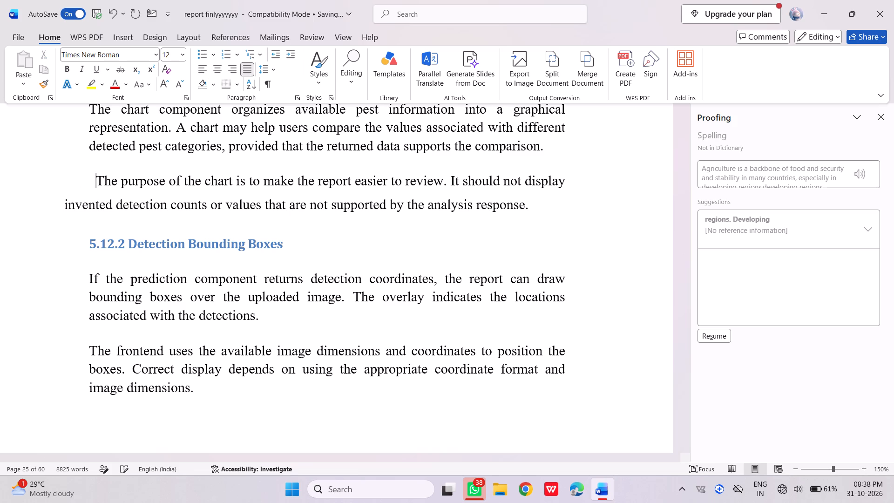
Try to indent the second line of the paragraph beginning "The purpose of the chart" with six spaces before "invented".
{"action": "left_click", "coordinate": [65, 205]}
{"action": "key", "text": "space"}
{"action": "key", "text": "space"}
{"action": "key", "text": "space"}
{"action": "key", "text": "space"}
{"action": "key", "text": "space"}
{"action": "key", "text": "space"}
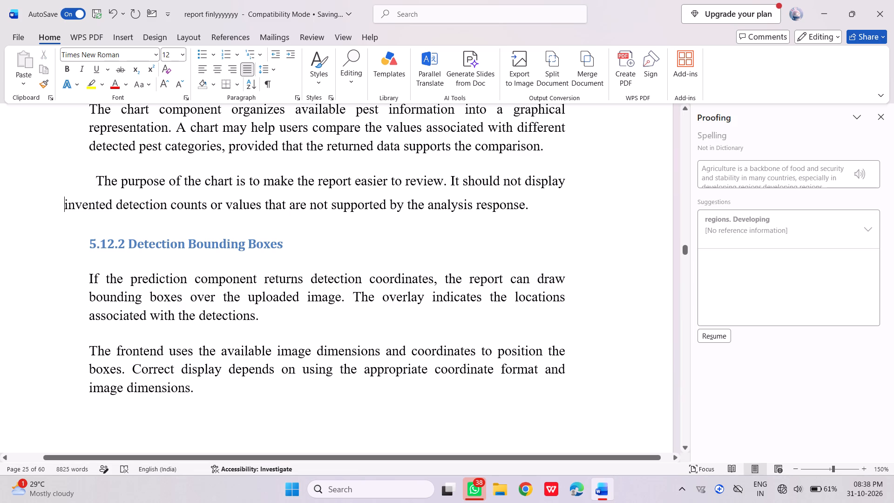
Set 1.5 line spacing for the section 5.12.2 paragraph beginning "If the prediction component returns".
{"action": "left_click_drag", "start_coordinate": [86, 269], "coordinate": [91, 276]}
{"action": "left_click_drag", "start_coordinate": [91, 276], "coordinate": [157, 305]}
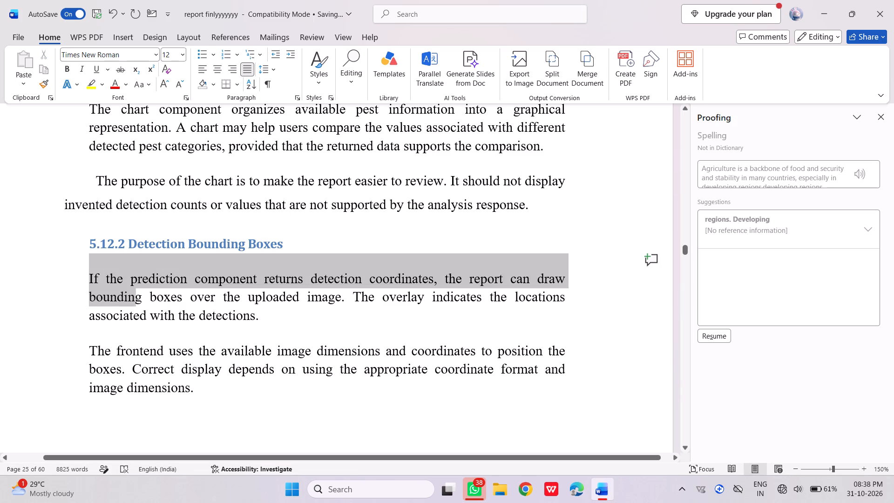
{"action": "left_click_drag", "start_coordinate": [157, 305], "coordinate": [277, 324]}
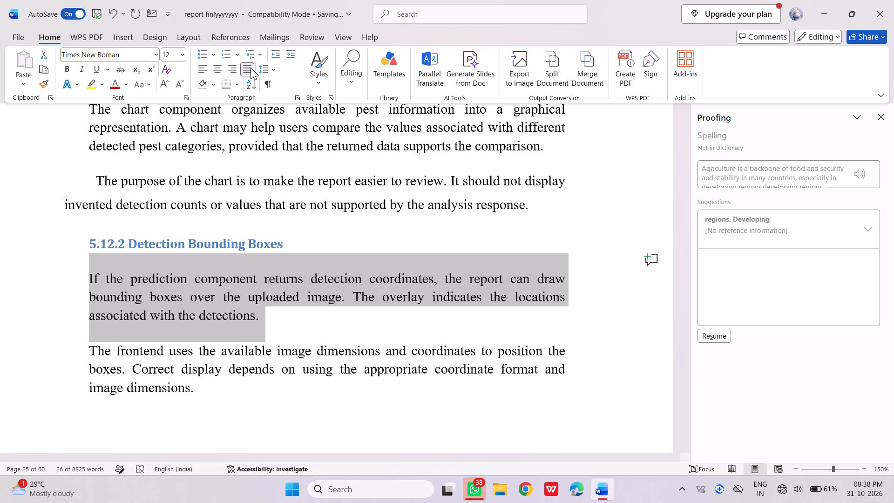
{"action": "left_click", "coordinate": [272, 69]}
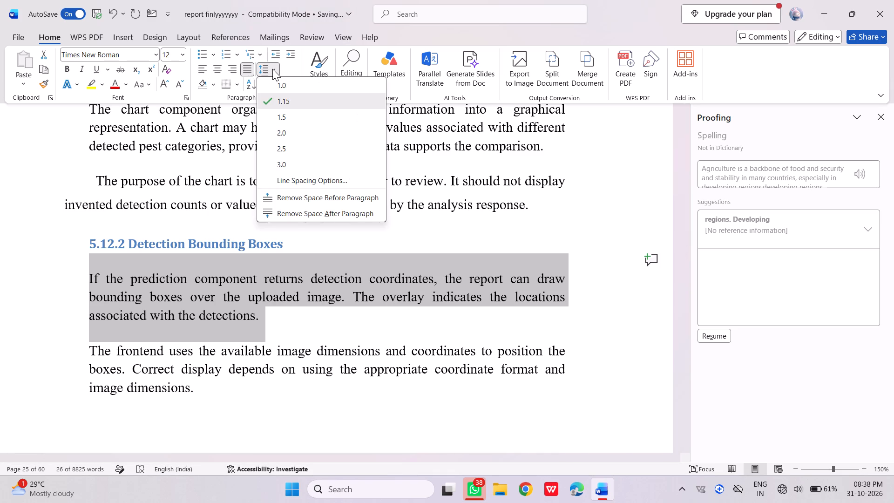
{"action": "left_click", "coordinate": [269, 117]}
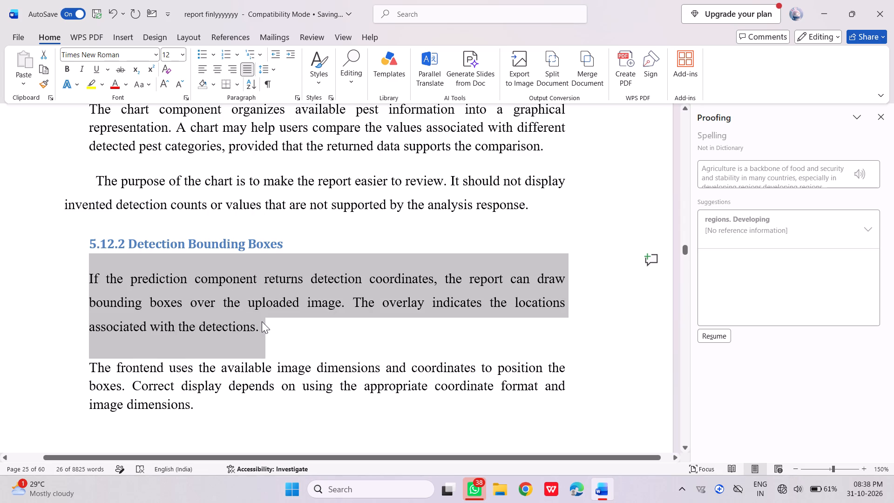
{"action": "left_click", "coordinate": [262, 321]}
Set 1.5 line spacing for the section 5.12.2 paragraph beginning "The frontend uses the available image dimensions".
{"action": "scroll", "coordinate": [262, 321], "scroll_direction": "right", "scroll_amount": 1}
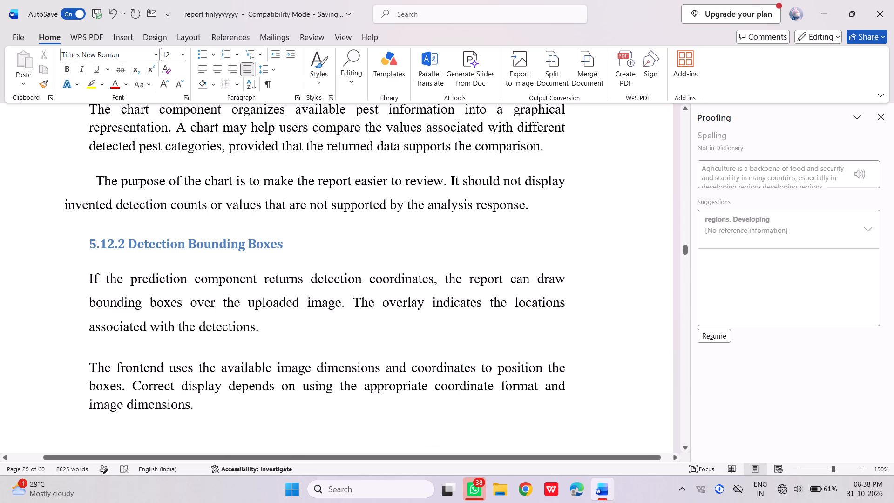
{"action": "scroll", "coordinate": [262, 321], "scroll_direction": "down", "scroll_amount": 1}
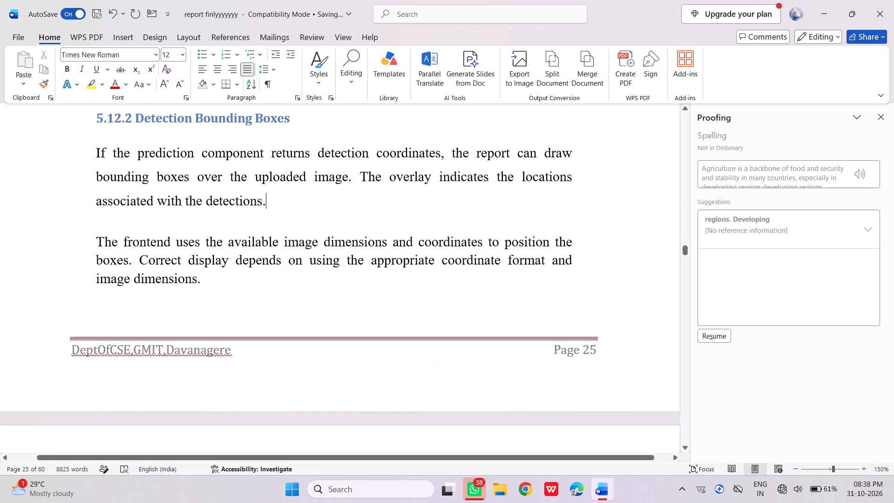
{"action": "left_click", "coordinate": [93, 247]}
{"action": "left_click_drag", "start_coordinate": [93, 247], "coordinate": [222, 286]}
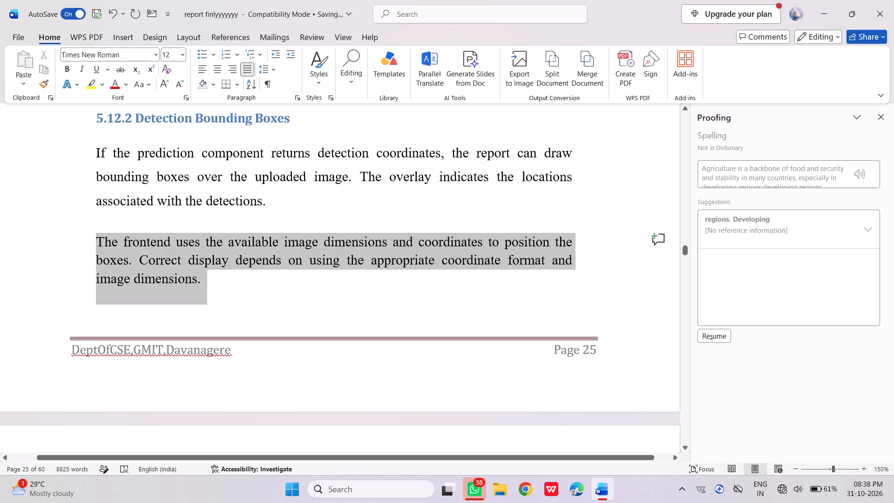
{"action": "left_click_drag", "start_coordinate": [222, 286], "coordinate": [224, 286]}
{"action": "left_click", "coordinate": [271, 68]}
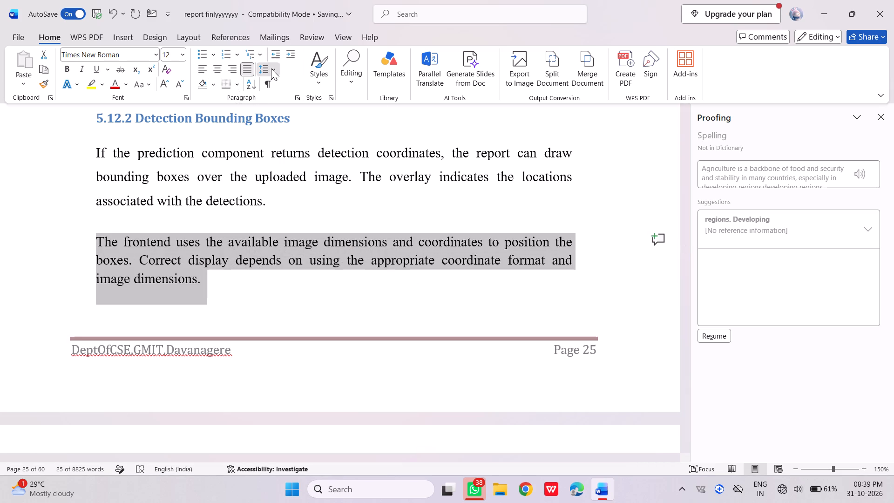
{"action": "left_click", "coordinate": [283, 114]}
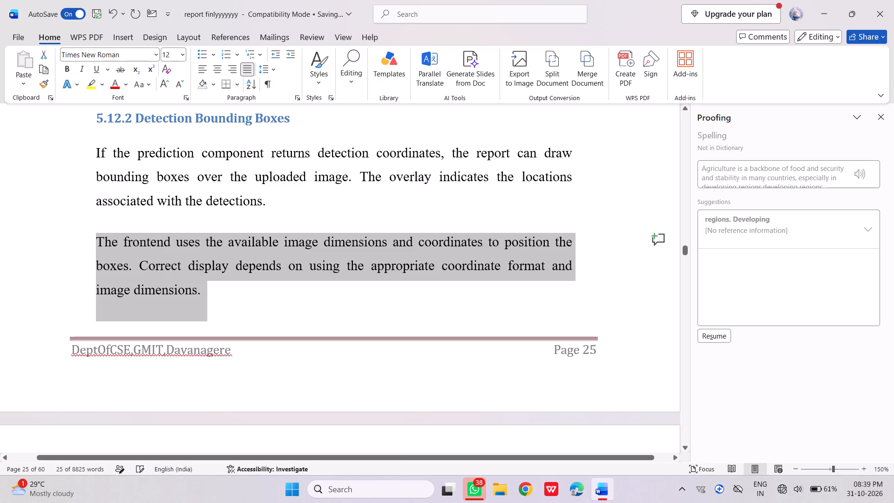
{"action": "left_click", "coordinate": [263, 294]}
Set 1.5 line spacing for the section 5.12.3 paragraph beginning "Visual presentation can help users".
{"action": "scroll", "coordinate": [263, 294], "scroll_direction": "down", "scroll_amount": 1}
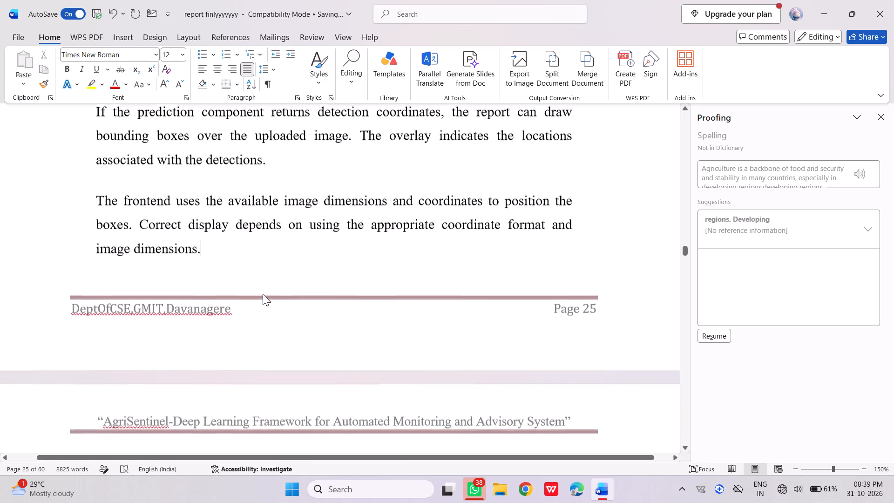
{"action": "scroll", "coordinate": [263, 294], "scroll_direction": "down", "scroll_amount": 1}
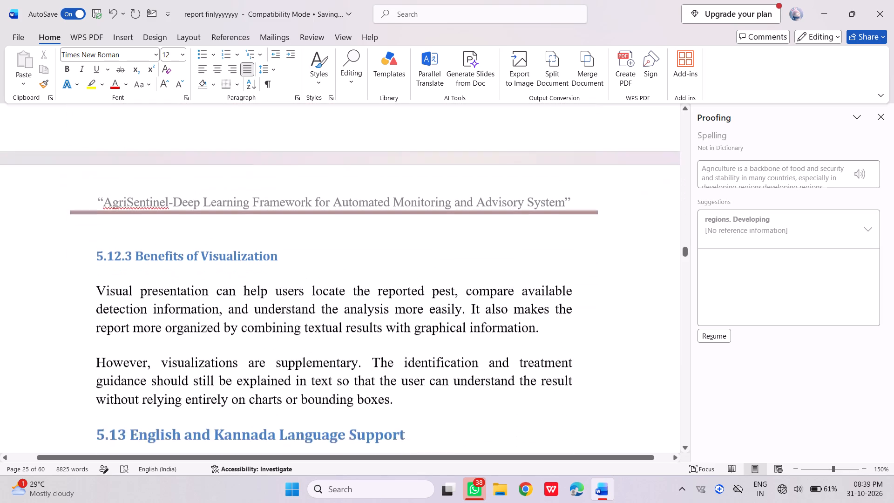
{"action": "scroll", "coordinate": [263, 294], "scroll_direction": "down", "scroll_amount": 1}
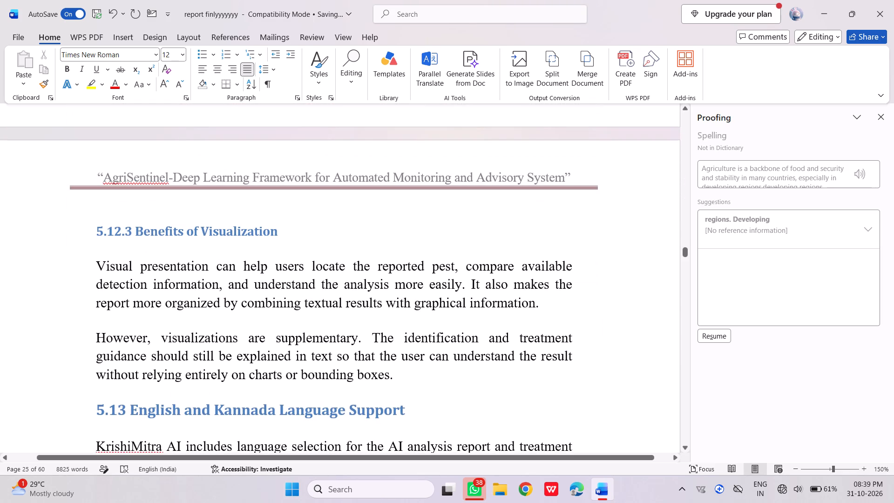
{"action": "left_click", "coordinate": [96, 259]}
{"action": "left_click_drag", "start_coordinate": [96, 259], "coordinate": [323, 282]}
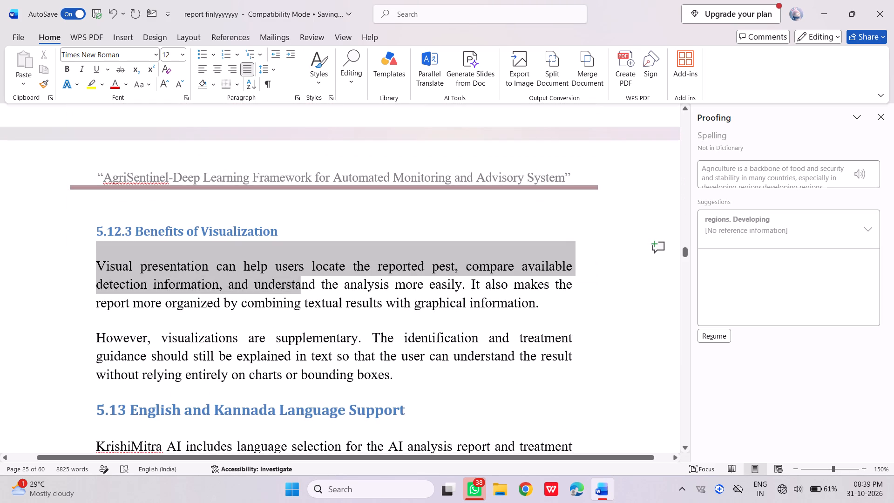
{"action": "left_click_drag", "start_coordinate": [323, 282], "coordinate": [548, 299]}
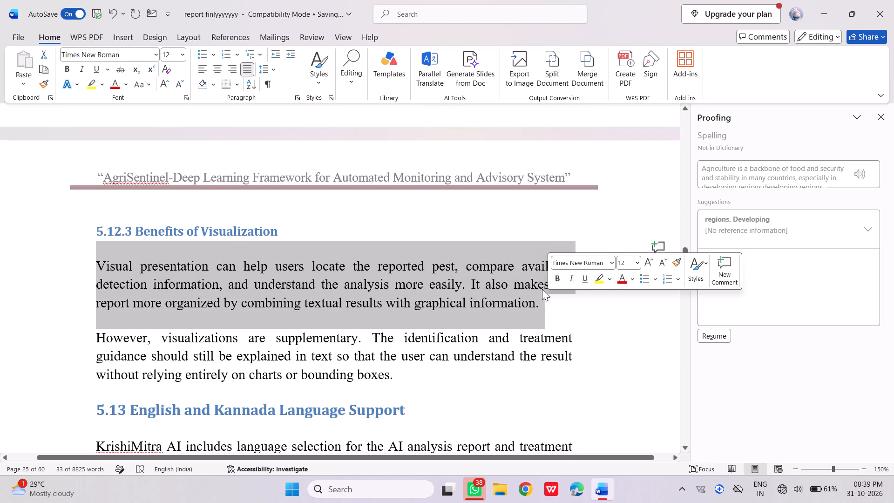
{"action": "left_click", "coordinate": [270, 72]}
{"action": "left_click", "coordinate": [290, 118]}
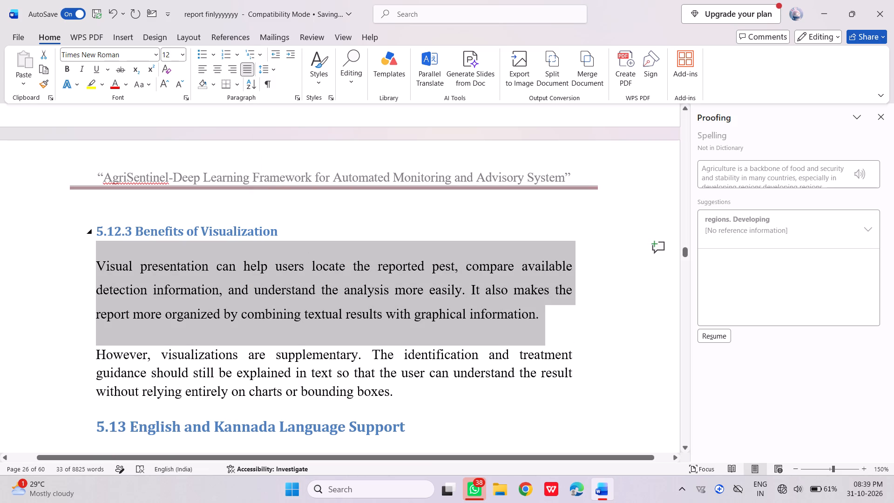
{"action": "left_click", "coordinate": [298, 240]}
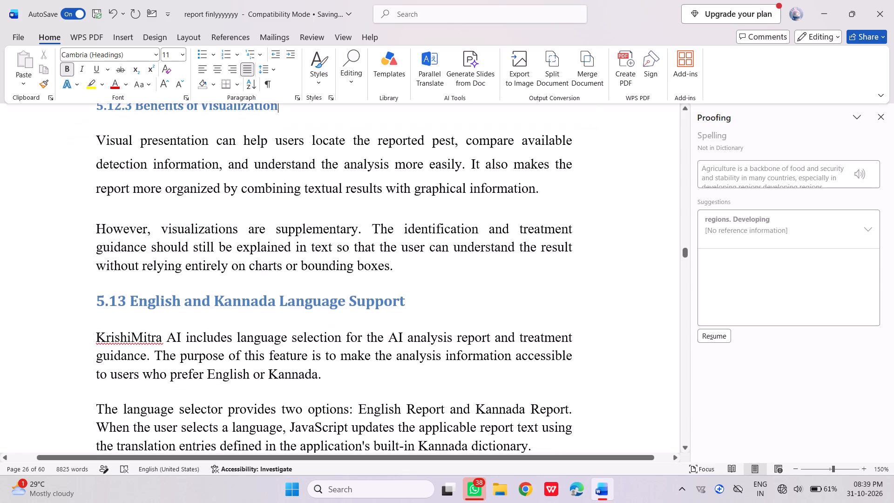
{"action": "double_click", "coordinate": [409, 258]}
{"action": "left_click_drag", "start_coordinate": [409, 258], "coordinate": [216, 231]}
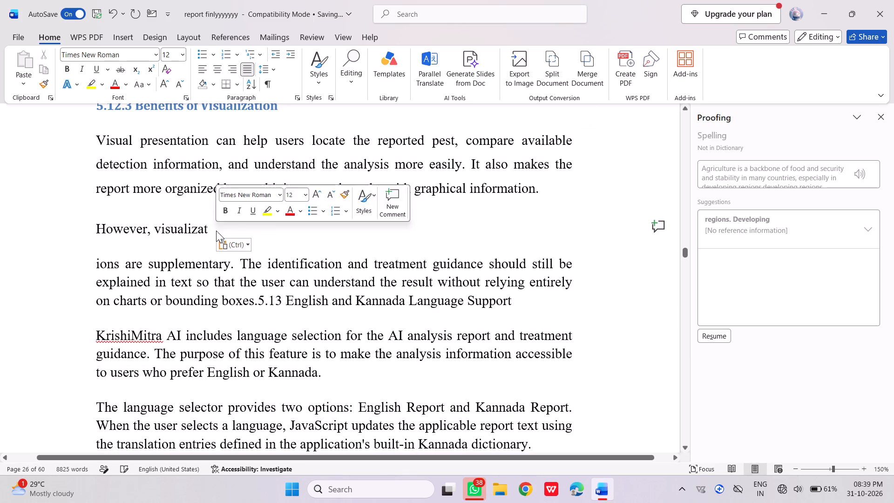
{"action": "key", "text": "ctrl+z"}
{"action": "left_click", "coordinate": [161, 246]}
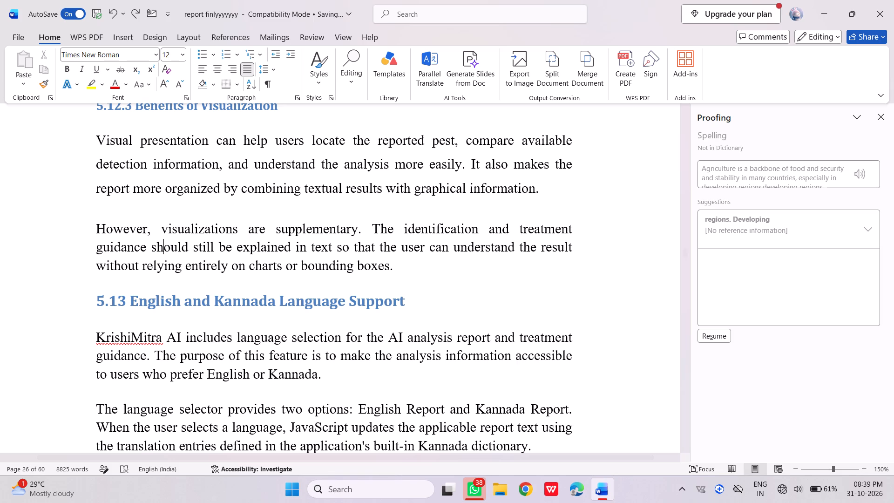
Set 1.5 line spacing for the section 5.12.3 paragraph beginning "However, visualizations are supplementary".
{"action": "double_click", "coordinate": [99, 224]}
{"action": "left_click_drag", "start_coordinate": [99, 224], "coordinate": [236, 266]}
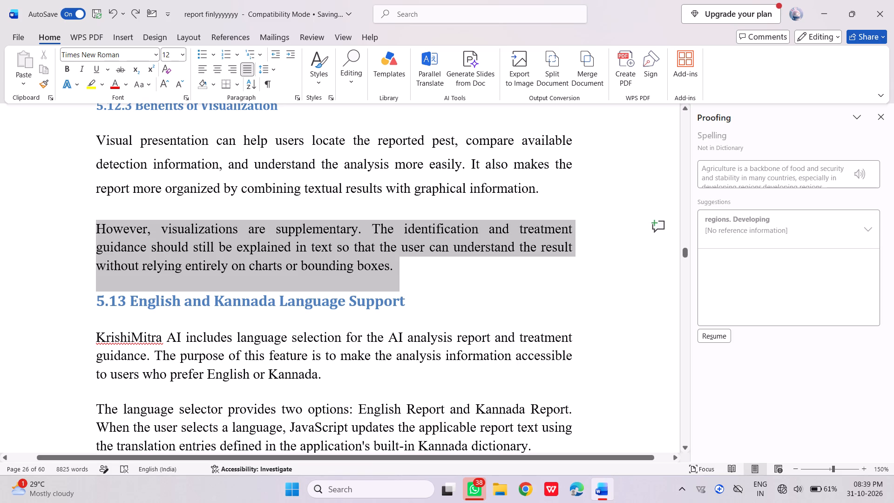
{"action": "left_click_drag", "start_coordinate": [236, 266], "coordinate": [387, 267]}
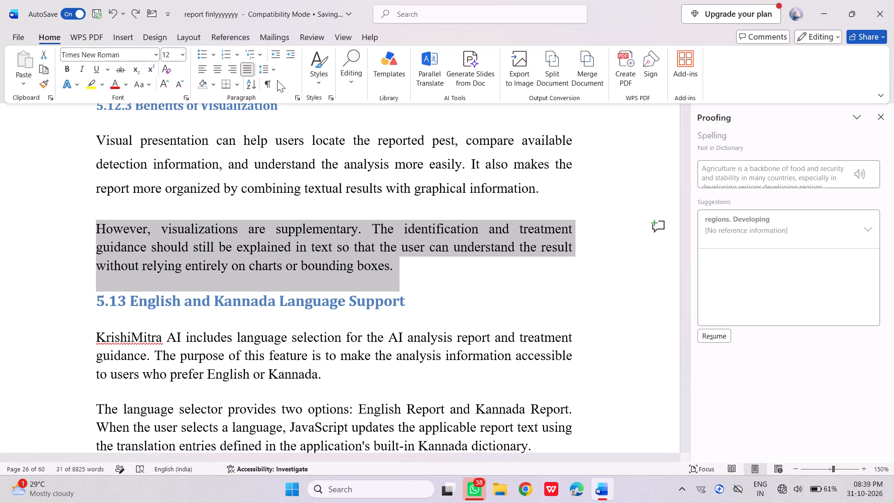
{"action": "left_click", "coordinate": [272, 71]}
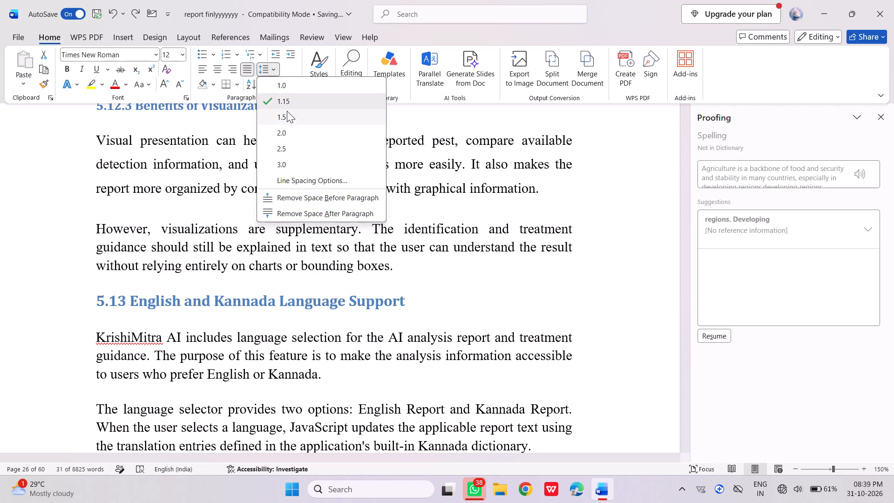
{"action": "left_click", "coordinate": [288, 115]}
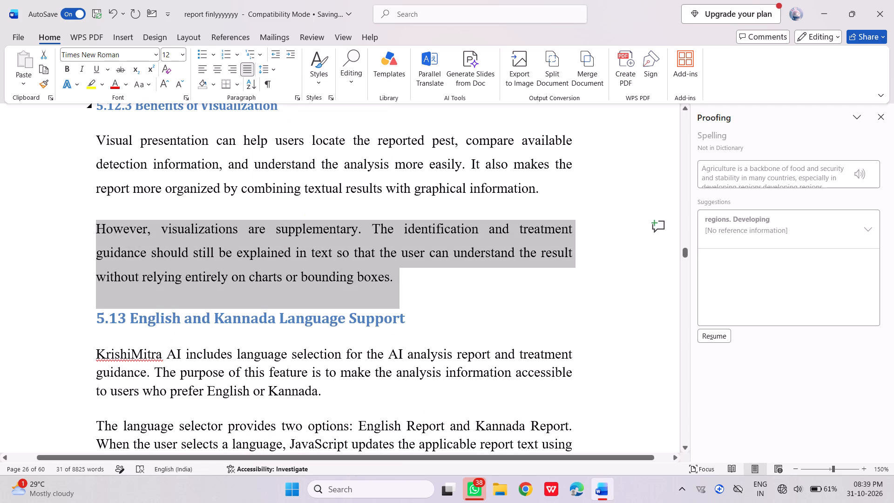
{"action": "left_click", "coordinate": [403, 285]}
Set 1.5 line spacing for the section 5.13 paragraph beginning "KrishiMitra AI includes language selection".
{"action": "scroll", "coordinate": [403, 285], "scroll_direction": "down", "scroll_amount": 1}
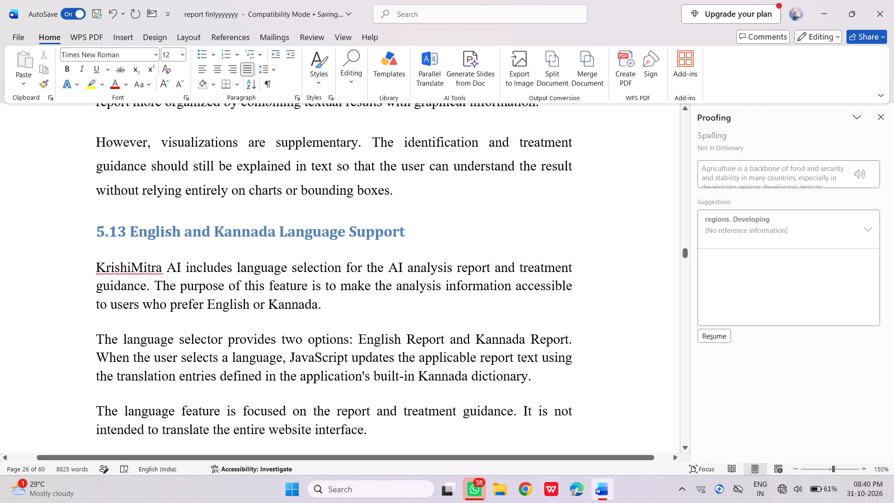
{"action": "left_click", "coordinate": [102, 263]}
{"action": "left_click_drag", "start_coordinate": [102, 263], "coordinate": [154, 272]}
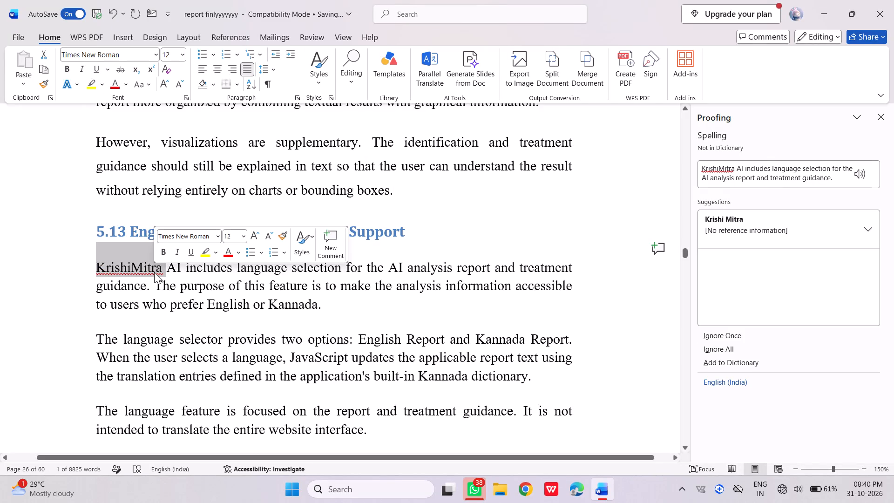
{"action": "left_click", "coordinate": [96, 268]}
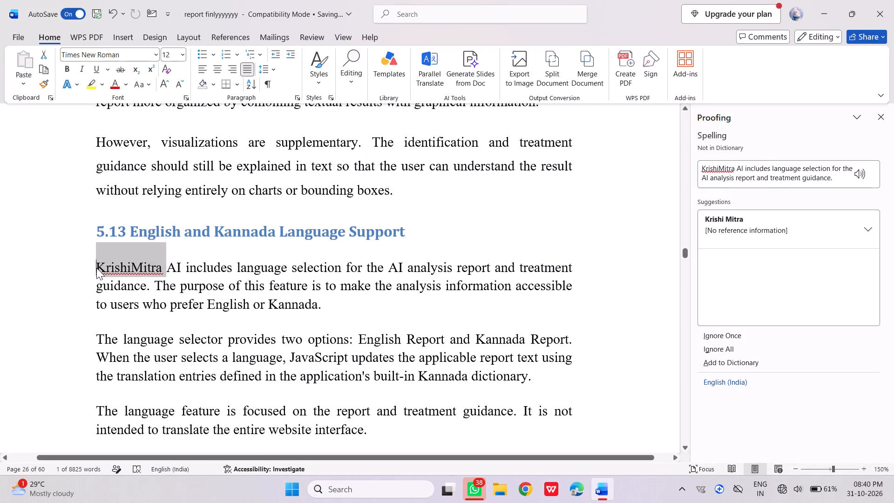
{"action": "left_click_drag", "start_coordinate": [96, 268], "coordinate": [324, 309]}
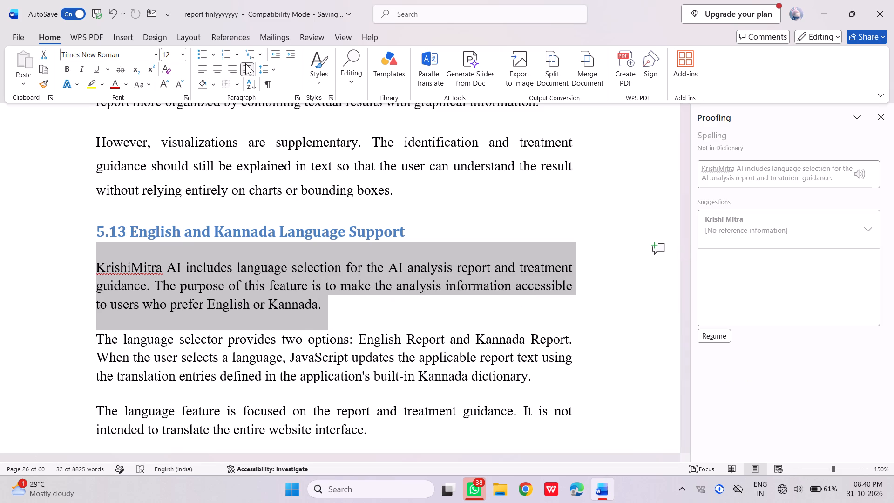
{"action": "left_click", "coordinate": [269, 67]}
{"action": "left_click", "coordinate": [285, 111]}
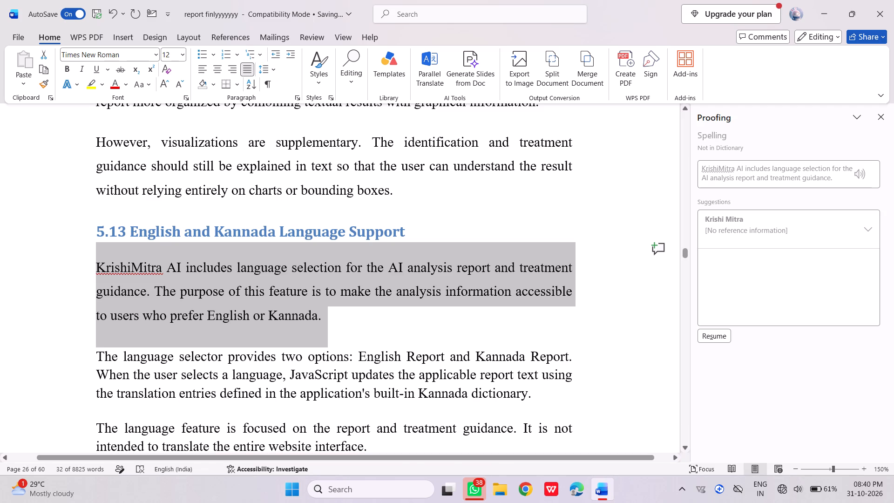
{"action": "left_click", "coordinate": [295, 210]}
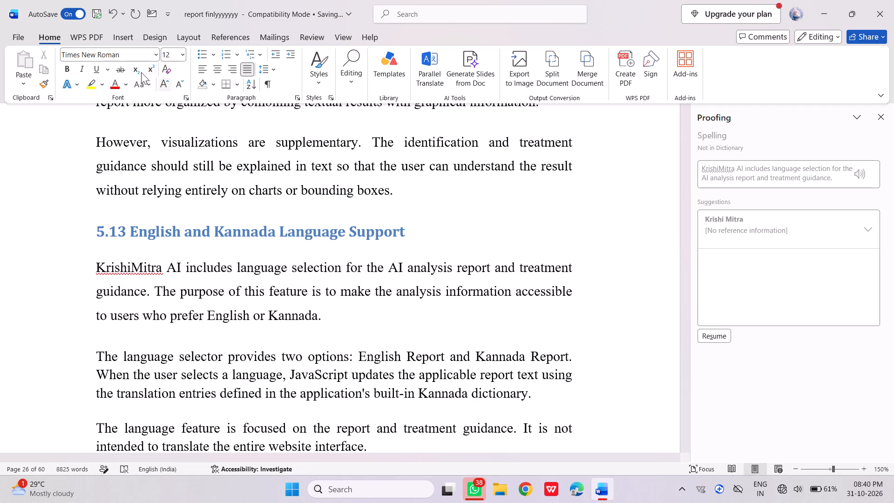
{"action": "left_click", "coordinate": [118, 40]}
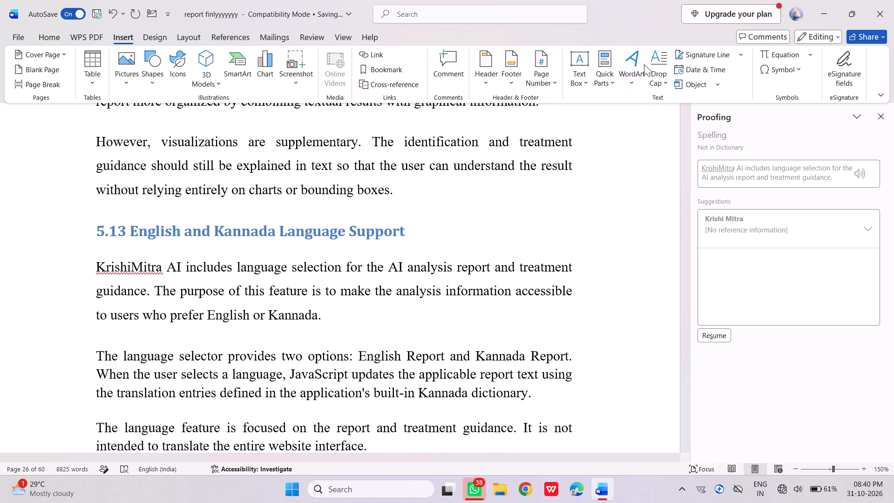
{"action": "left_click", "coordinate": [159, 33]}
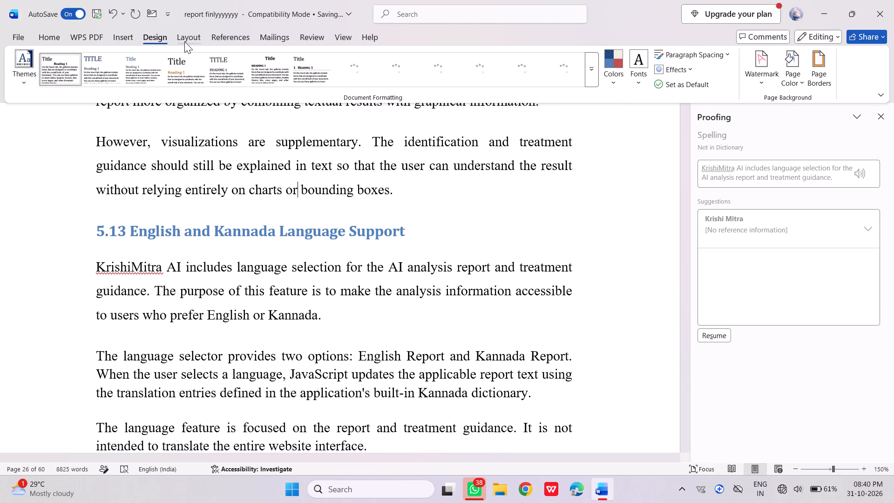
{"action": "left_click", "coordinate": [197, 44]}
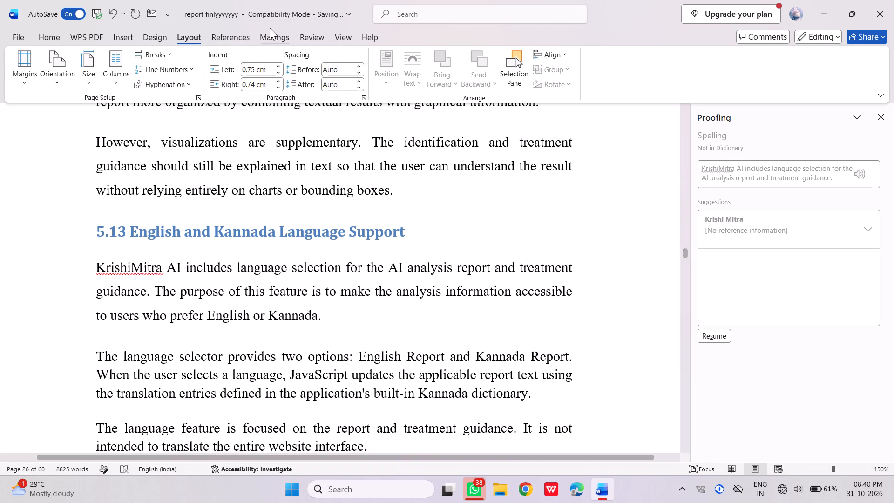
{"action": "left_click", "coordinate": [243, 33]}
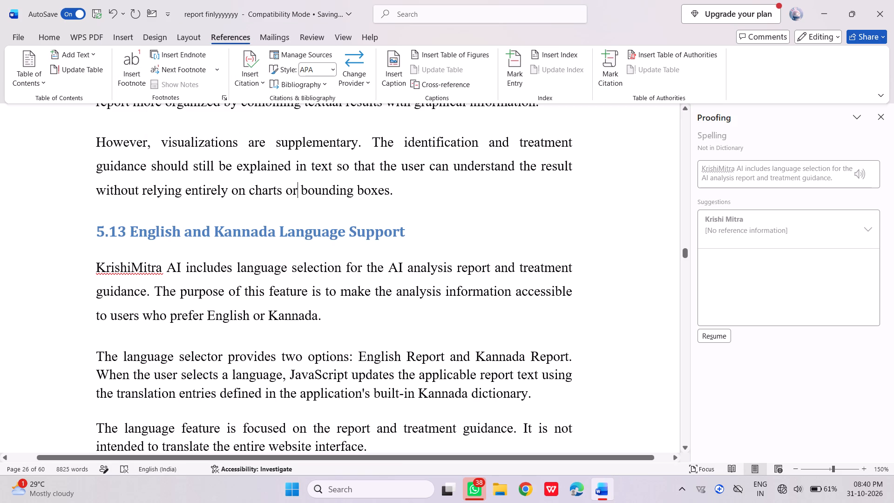
Set 1.5 line spacing for the section 5.13 paragraph beginning "The language selector provides two options".
{"action": "left_click", "coordinate": [318, 203]}
{"action": "scroll", "coordinate": [318, 203], "scroll_direction": "down", "scroll_amount": 1}
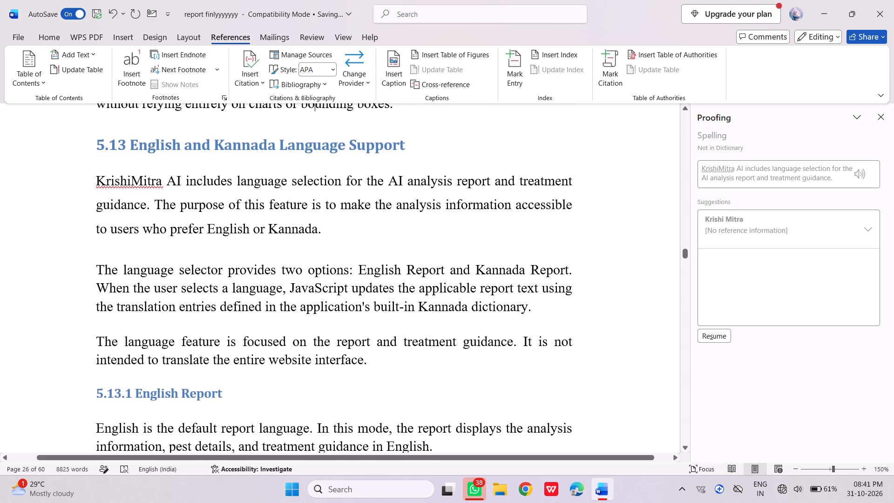
{"action": "left_click", "coordinate": [95, 178]}
{"action": "left_click", "coordinate": [92, 266]}
{"action": "left_click_drag", "start_coordinate": [92, 266], "coordinate": [357, 333]}
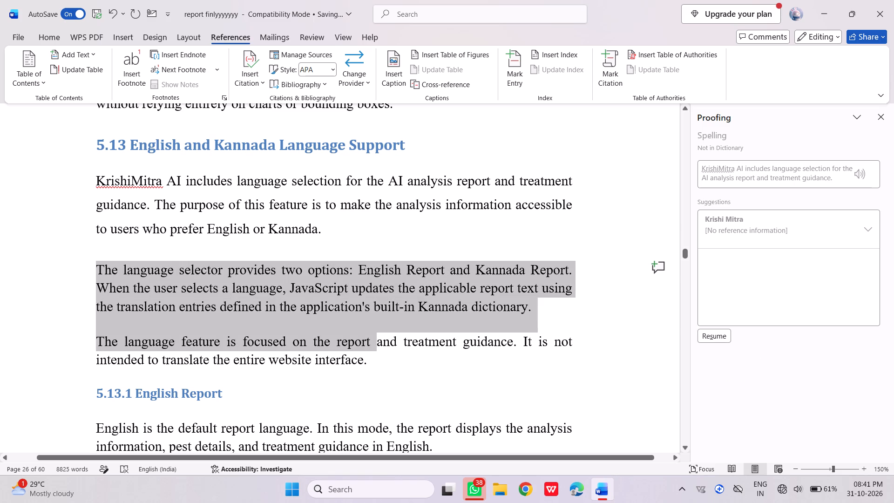
{"action": "left_click_drag", "start_coordinate": [357, 333], "coordinate": [577, 313]}
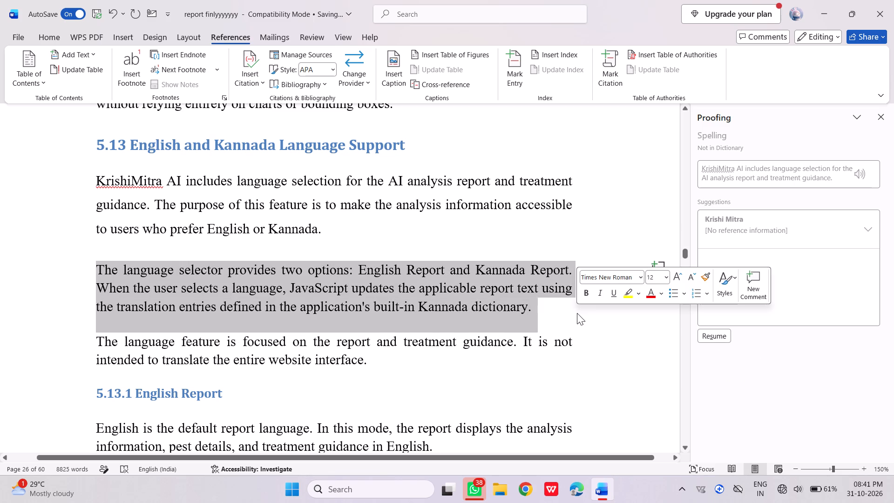
{"action": "left_click", "coordinate": [59, 38]}
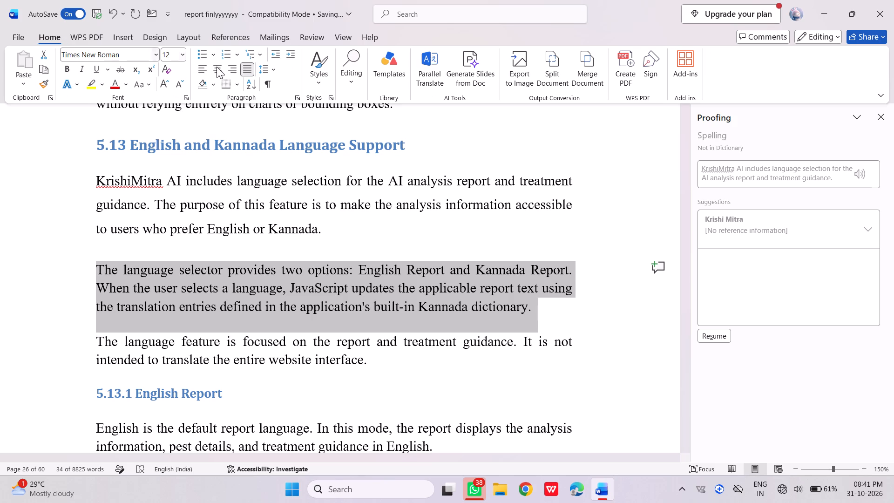
{"action": "left_click", "coordinate": [264, 72]}
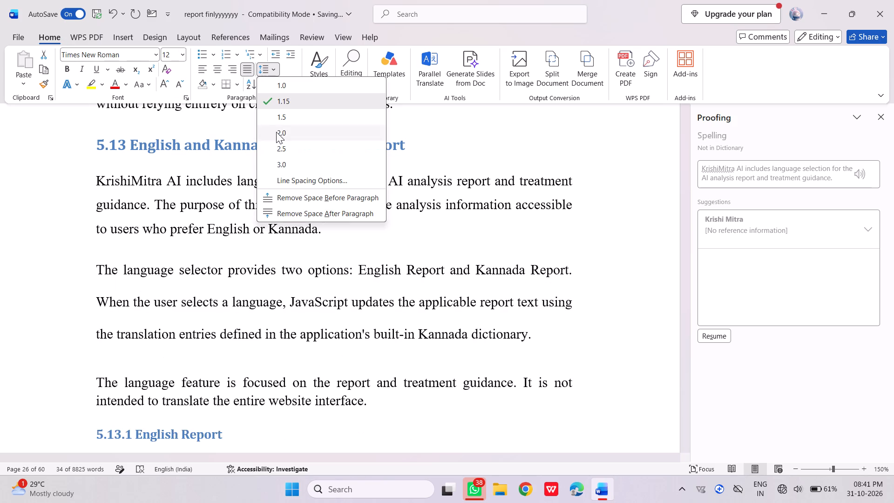
{"action": "left_click", "coordinate": [279, 115]}
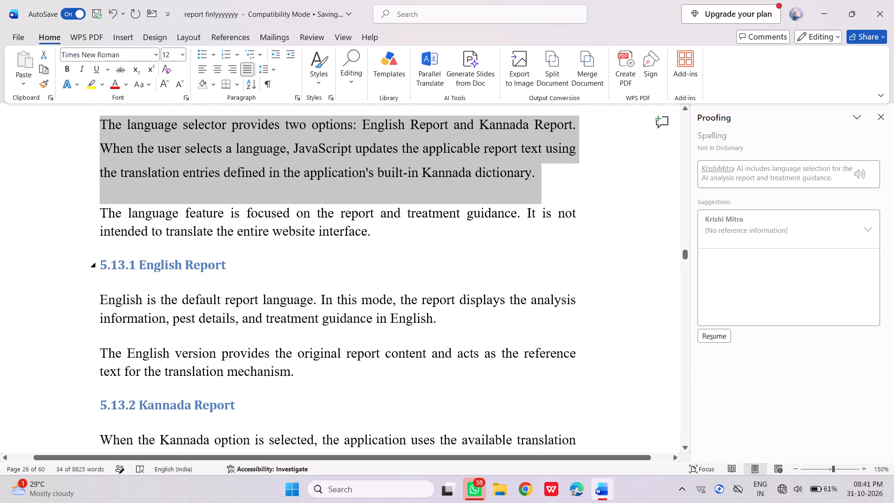
Set 1.5 line spacing for the section 5.13 paragraph beginning "The language feature is focused on the report".
{"action": "left_click", "coordinate": [90, 213]}
{"action": "left_click_drag", "start_coordinate": [90, 213], "coordinate": [345, 216]}
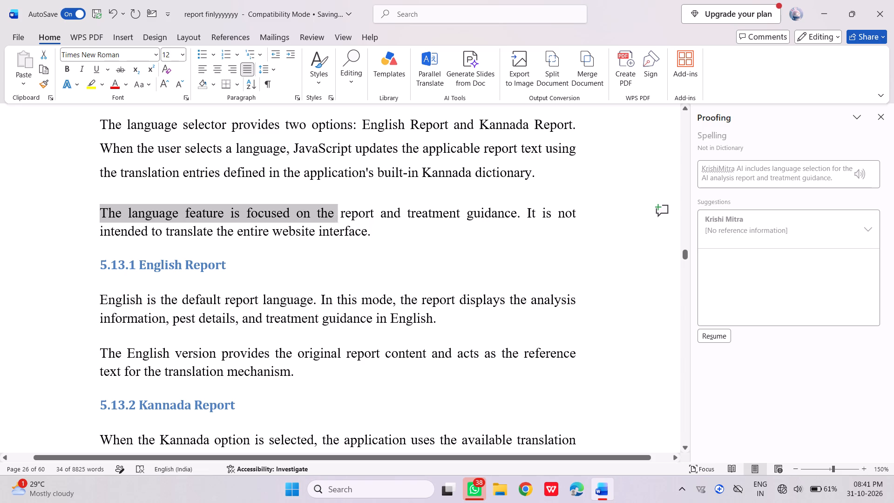
{"action": "left_click_drag", "start_coordinate": [345, 216], "coordinate": [372, 236]}
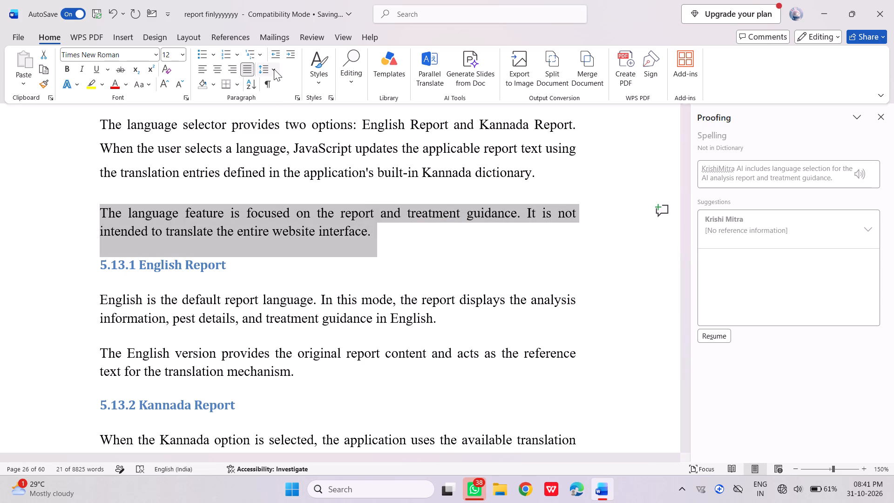
{"action": "left_click", "coordinate": [274, 69]}
{"action": "left_click", "coordinate": [283, 113]}
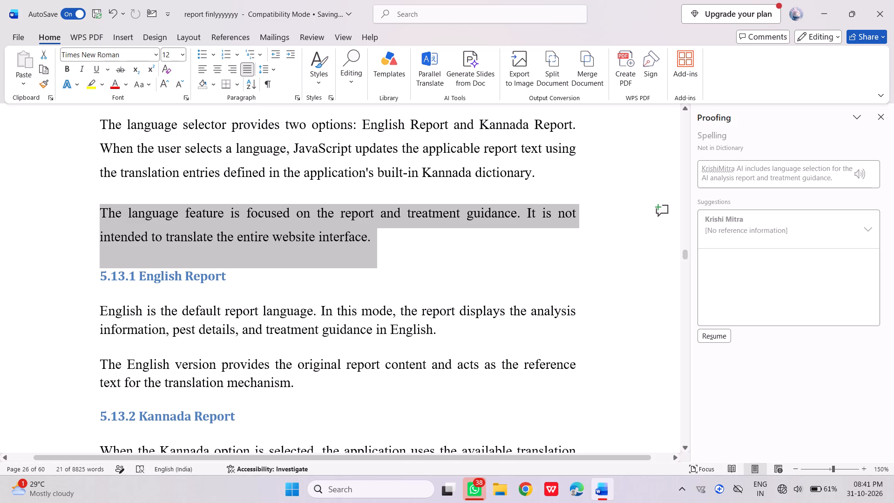
Set 1.5 line spacing for the section 5.13.1 paragraph beginning "English is the default report language".
{"action": "left_click", "coordinate": [102, 313]}
{"action": "left_click_drag", "start_coordinate": [102, 313], "coordinate": [444, 346]}
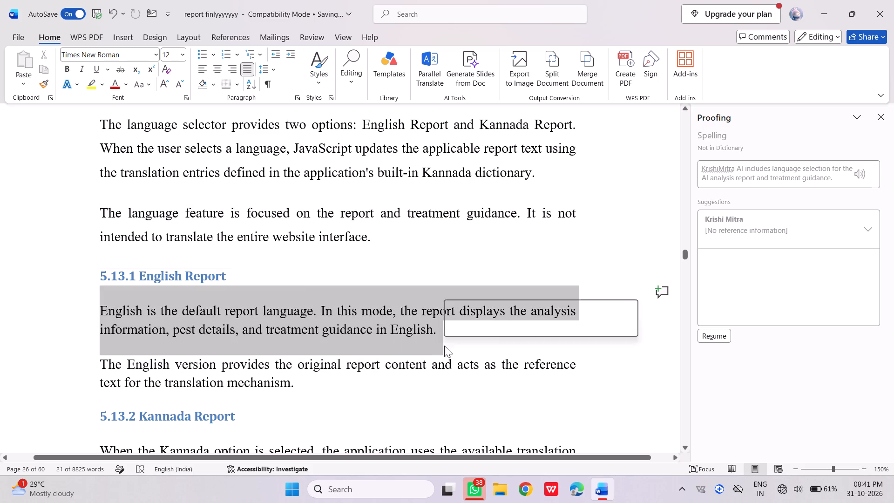
{"action": "left_click", "coordinate": [268, 68]}
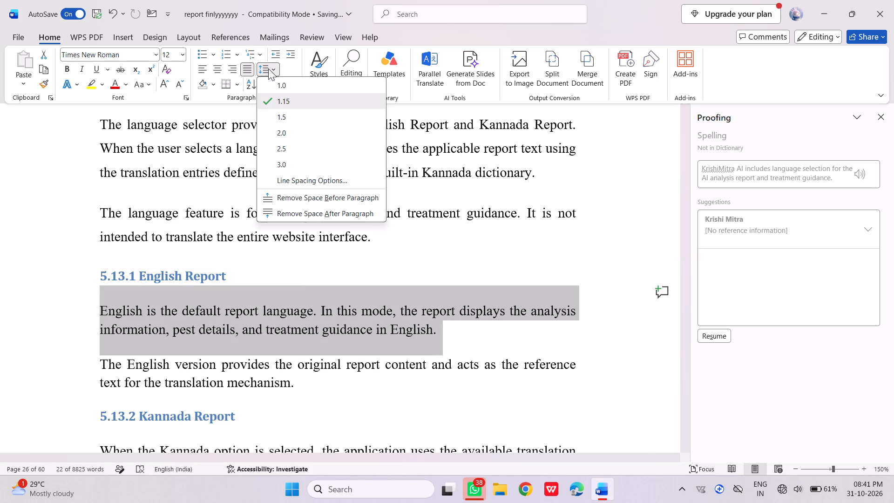
{"action": "left_click", "coordinate": [282, 116]}
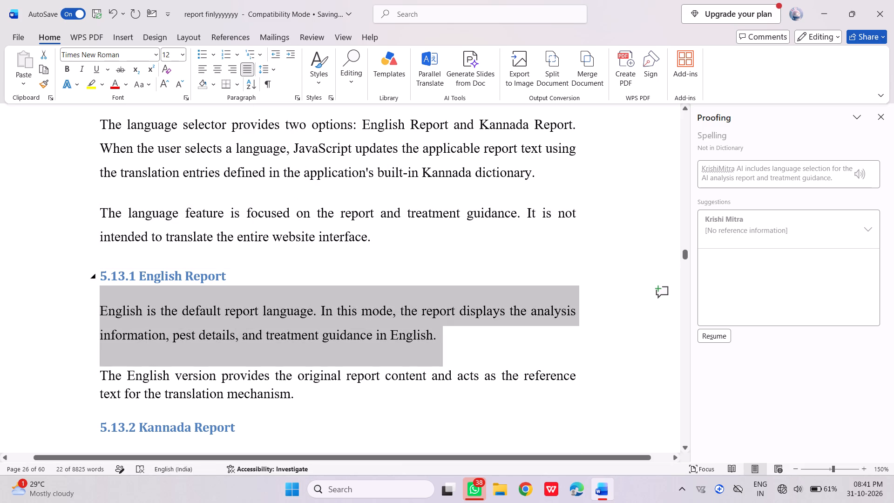
{"action": "left_click", "coordinate": [307, 268]}
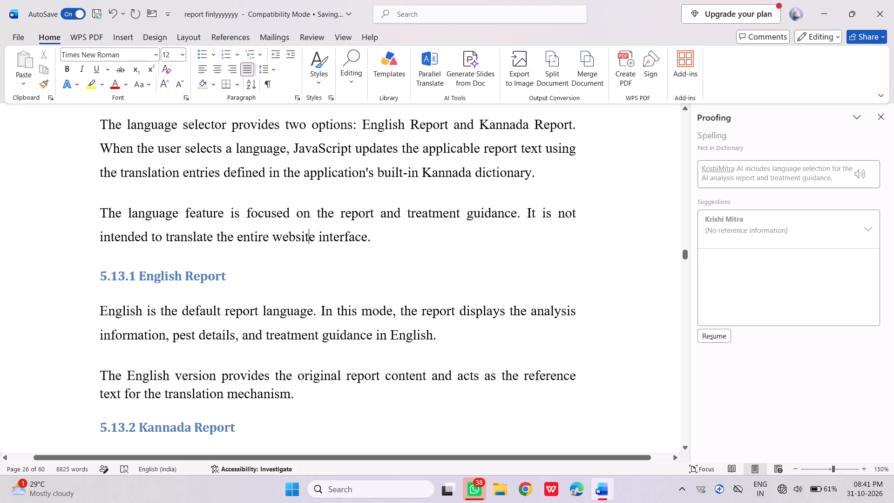
Set 1.5 line spacing for the section 5.13.1 paragraph beginning "The English version provides the original report content".
{"action": "scroll", "coordinate": [307, 268], "scroll_direction": "down", "scroll_amount": 1}
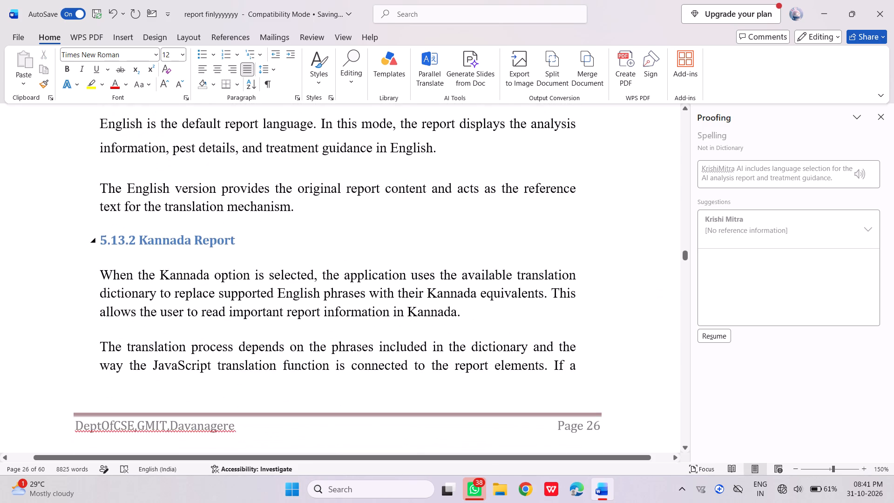
{"action": "left_click", "coordinate": [99, 183]}
{"action": "left_click_drag", "start_coordinate": [99, 183], "coordinate": [323, 209]}
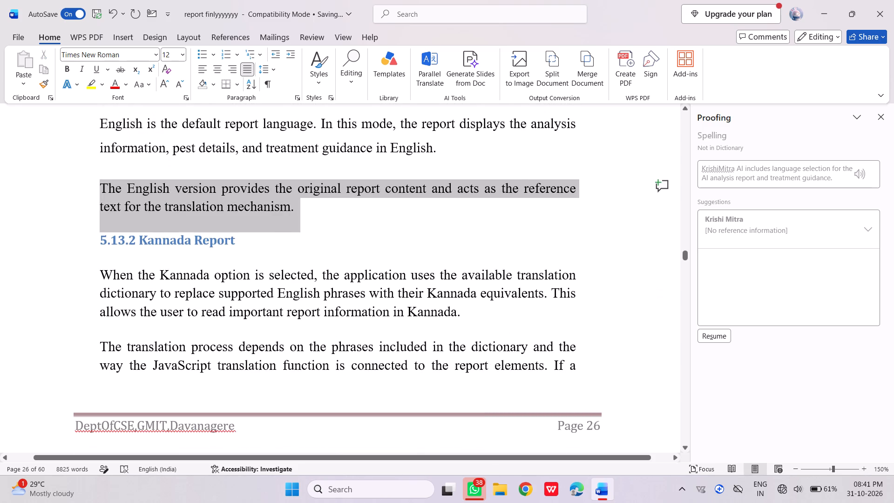
{"action": "left_click_drag", "start_coordinate": [323, 209], "coordinate": [324, 209]}
{"action": "left_click", "coordinate": [275, 77]}
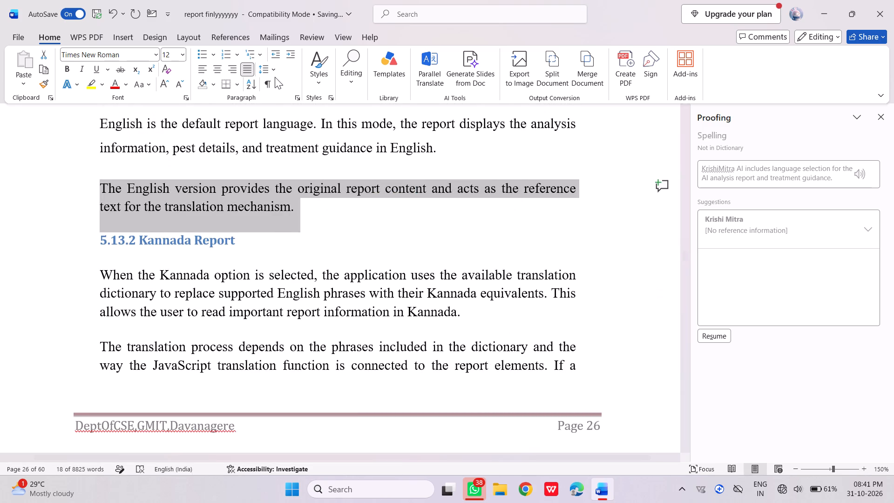
{"action": "left_click", "coordinate": [272, 70]}
{"action": "left_click", "coordinate": [276, 113]}
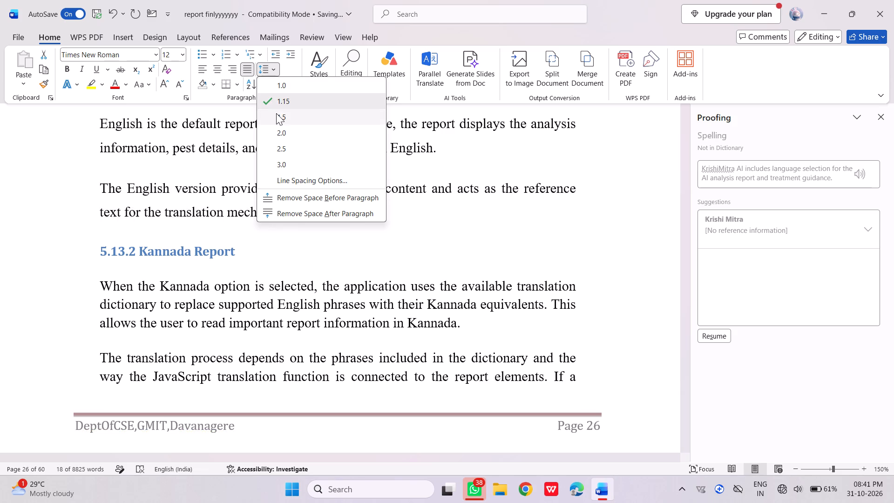
Set 1.5 line spacing for the section 5.13.2 paragraph beginning "When the Kannada option is selected".
{"action": "left_click", "coordinate": [309, 276]}
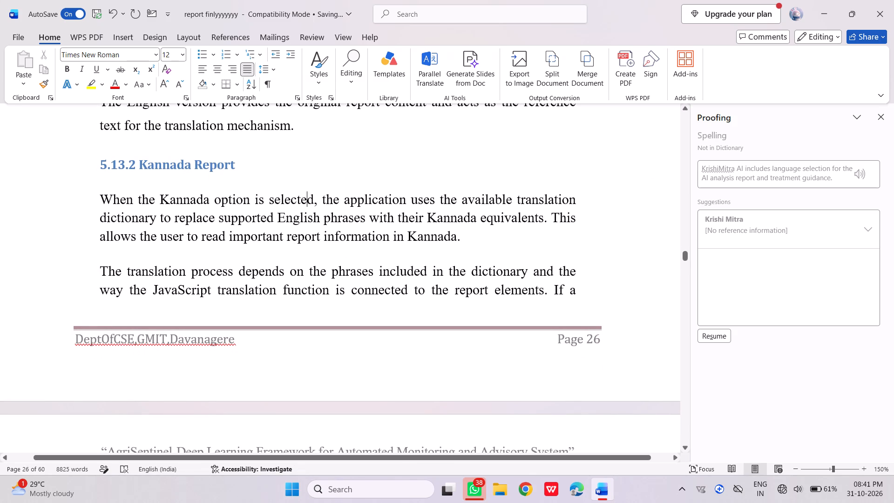
{"action": "left_click", "coordinate": [99, 194]}
{"action": "left_click_drag", "start_coordinate": [99, 194], "coordinate": [450, 255]}
{"action": "scroll", "coordinate": [210, 219], "scroll_direction": "right", "scroll_amount": 1}
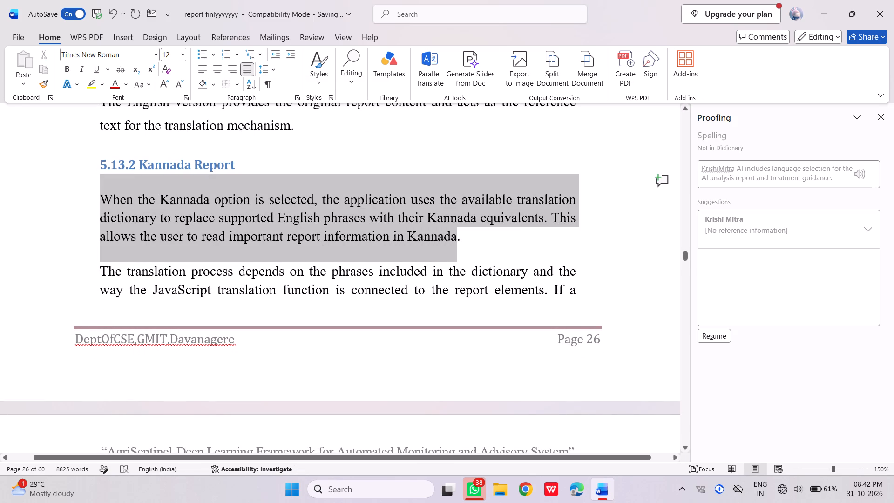
{"action": "left_click_drag", "start_coordinate": [450, 255], "coordinate": [469, 250]}
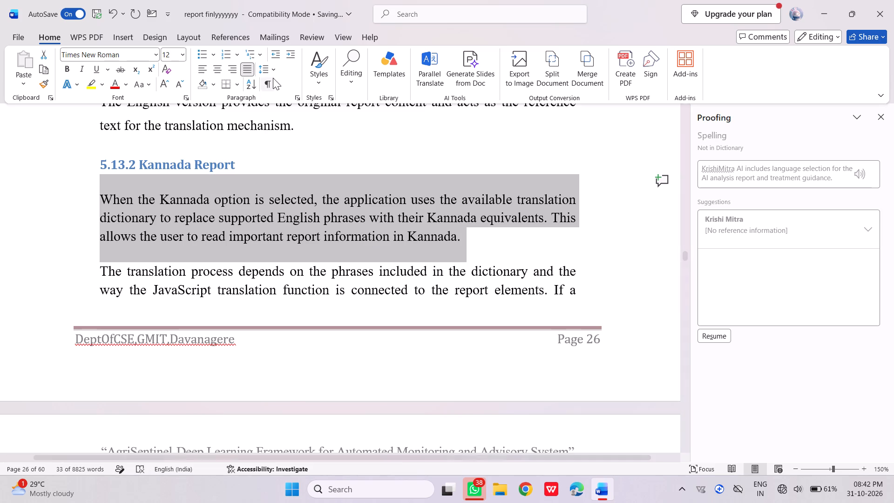
{"action": "left_click", "coordinate": [274, 70]}
{"action": "left_click", "coordinate": [276, 114]}
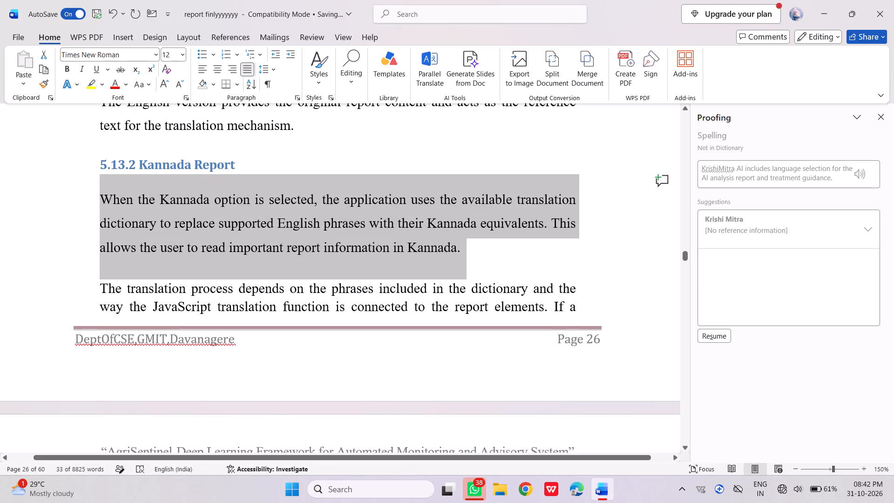
Set 1.5 line spacing for the section 5.13.2 paragraph beginning "The translation process depends on the phrases".
{"action": "left_click", "coordinate": [104, 286]}
{"action": "left_click_drag", "start_coordinate": [104, 286], "coordinate": [407, 286]}
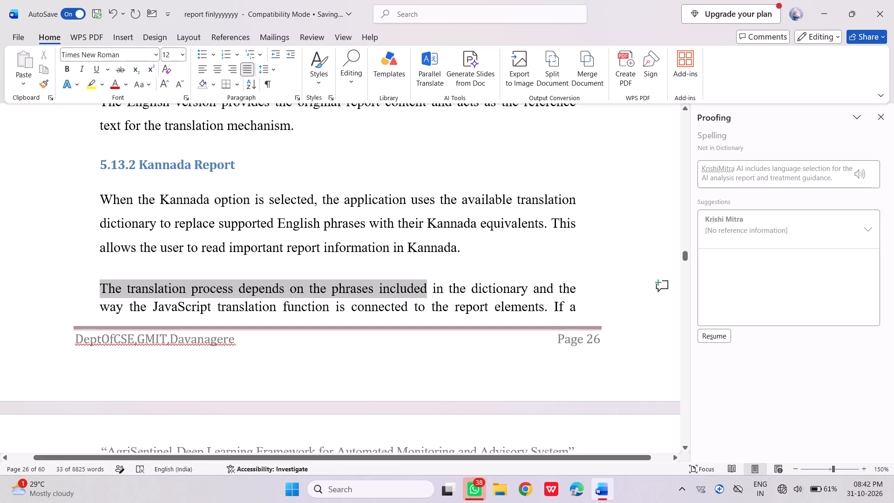
{"action": "left_click_drag", "start_coordinate": [407, 286], "coordinate": [582, 313]}
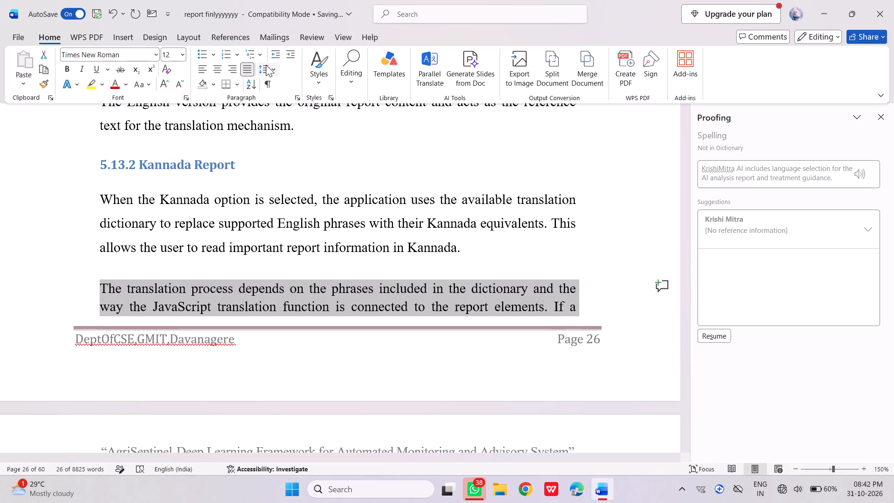
{"action": "left_click", "coordinate": [269, 68]}
{"action": "left_click", "coordinate": [272, 114]}
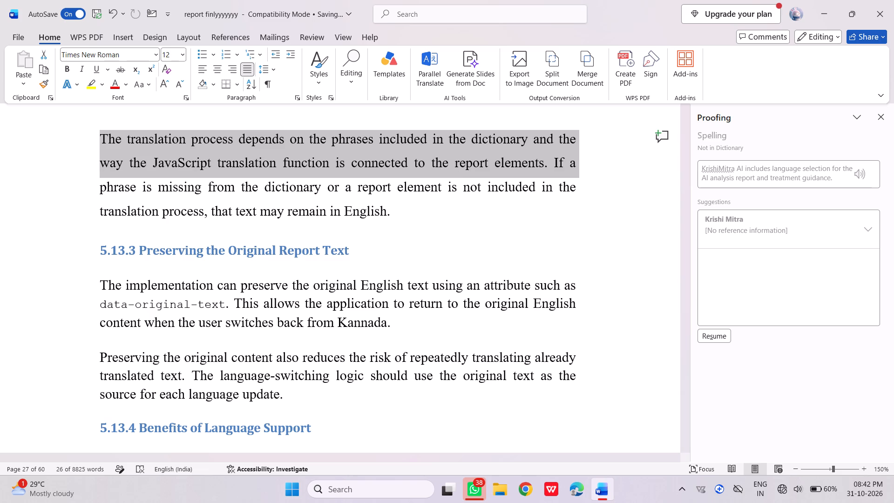
Set 1.5 line spacing for the section 5.13.3 paragraph beginning "The implementation can preserve the original English text".
{"action": "double_click", "coordinate": [108, 282]}
{"action": "double_click", "coordinate": [108, 282]}
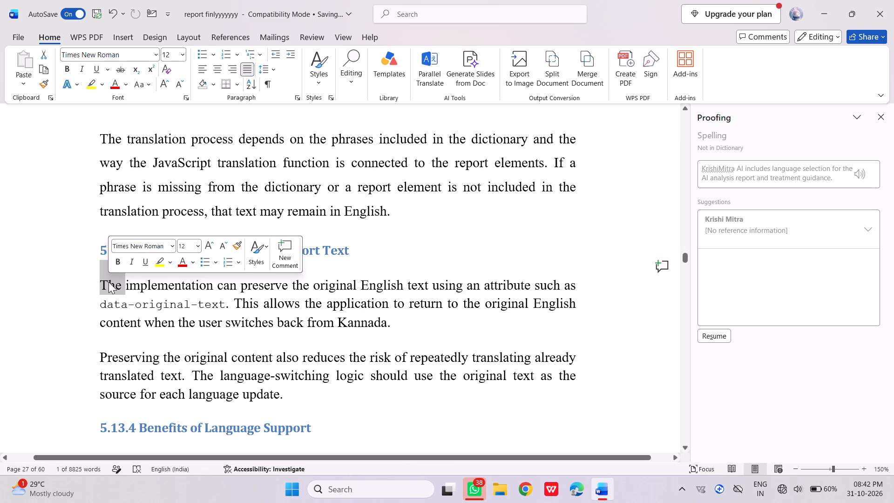
{"action": "triple_click", "coordinate": [104, 282]}
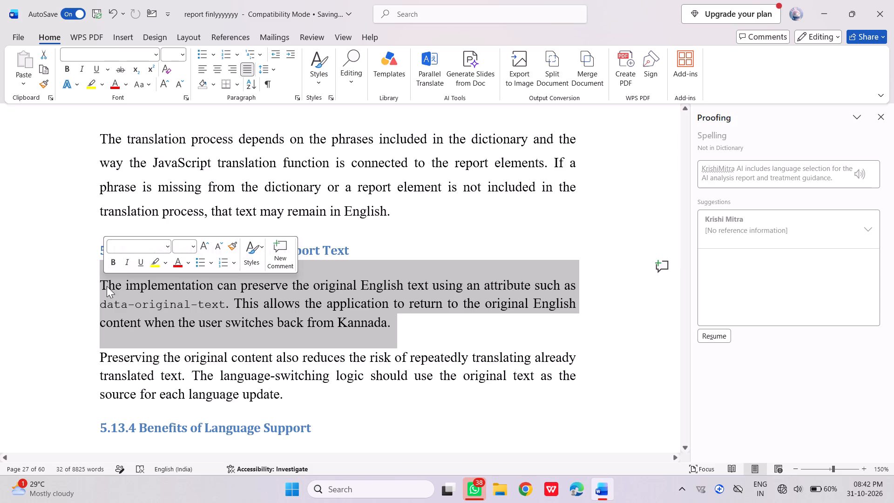
{"action": "left_click", "coordinate": [278, 388]}
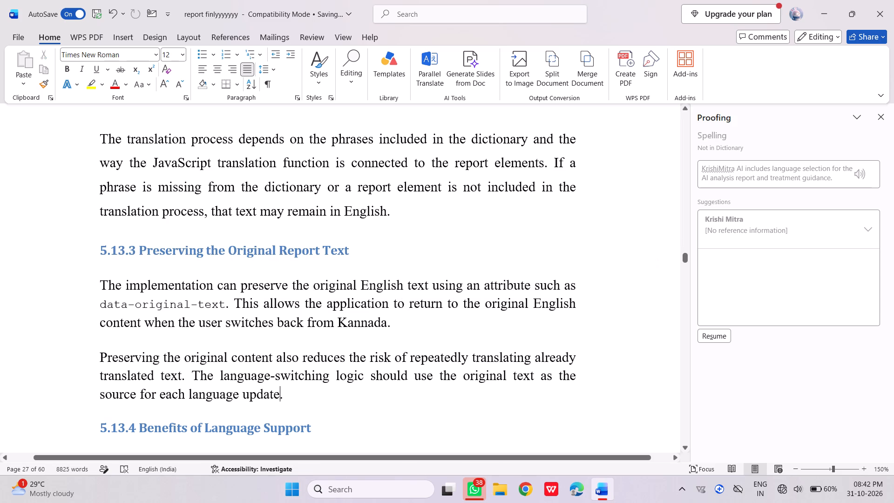
{"action": "left_click", "coordinate": [102, 287]}
{"action": "left_click_drag", "start_coordinate": [102, 287], "coordinate": [414, 324]}
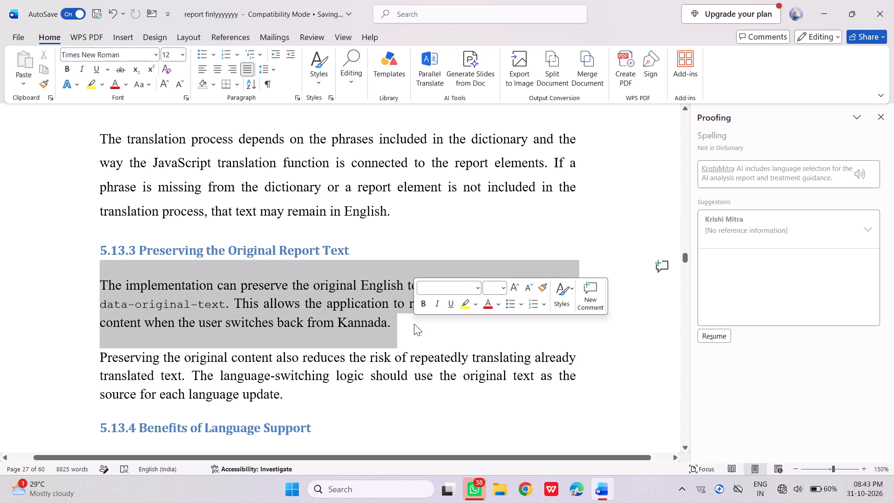
{"action": "left_click", "coordinate": [266, 71]}
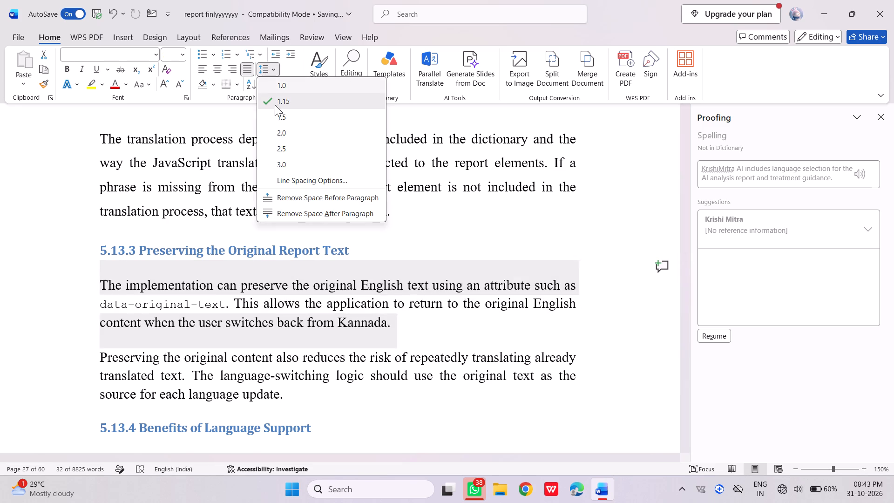
{"action": "left_click", "coordinate": [277, 114]}
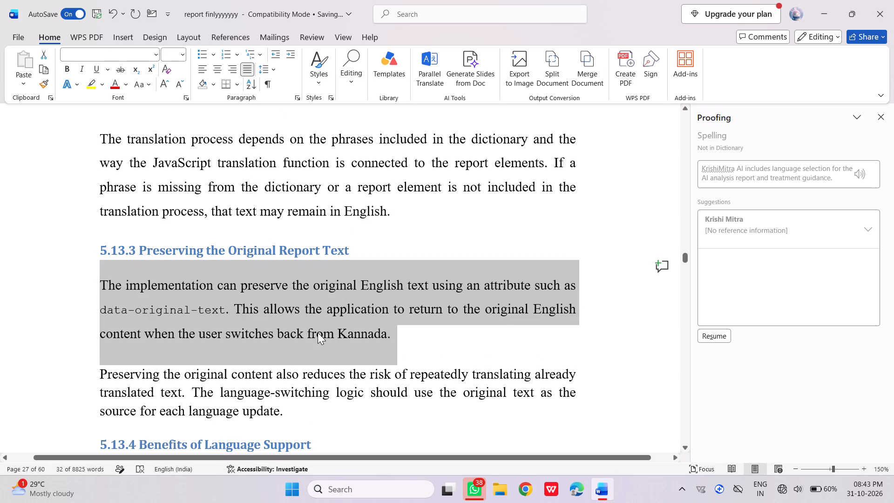
Set 1.5 line spacing for the section 5.13.3 paragraph beginning "Preserving the original content also reduces the risk".
{"action": "scroll", "coordinate": [318, 333], "scroll_direction": "down", "scroll_amount": 1}
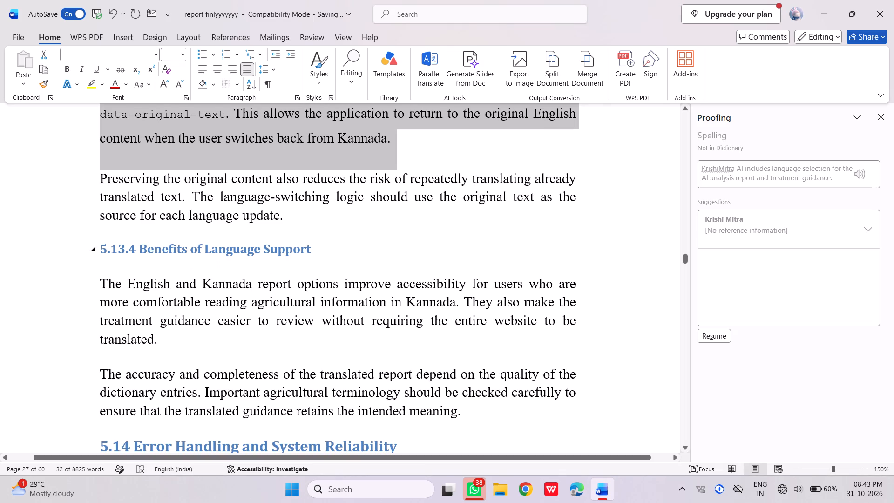
{"action": "left_click", "coordinate": [99, 178]}
{"action": "left_click_drag", "start_coordinate": [99, 178], "coordinate": [302, 235]}
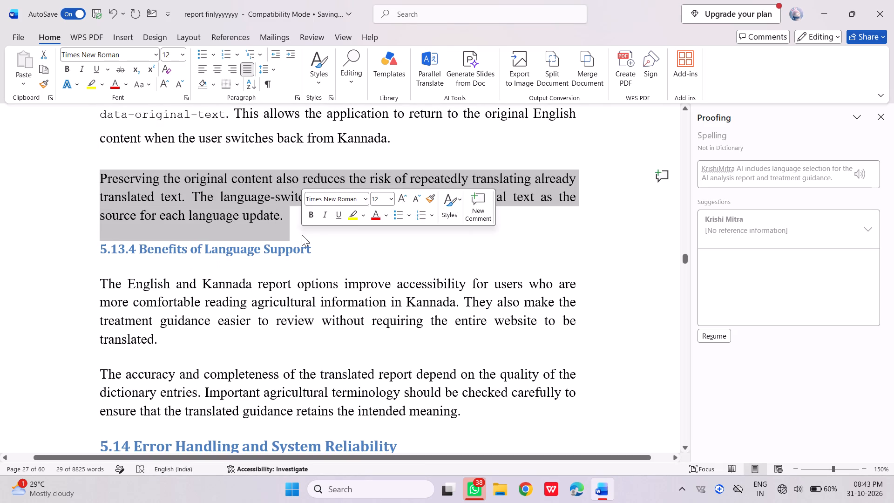
{"action": "left_click", "coordinate": [271, 75]}
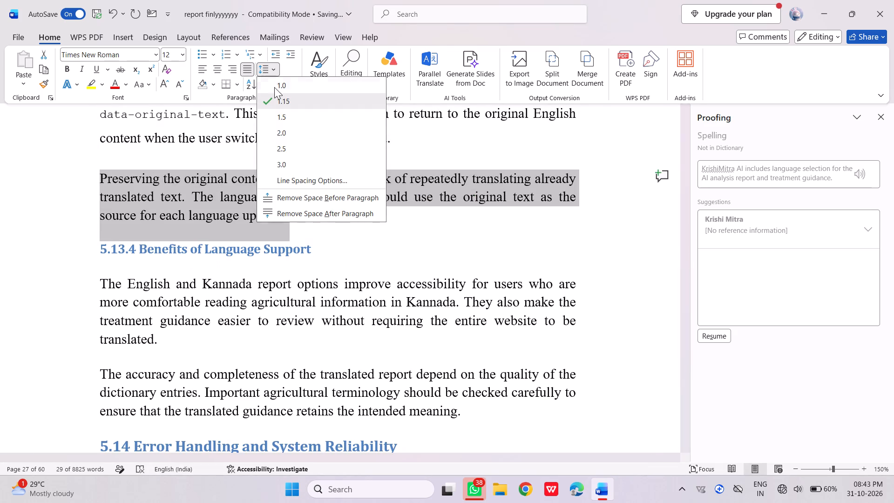
{"action": "left_click", "coordinate": [281, 112]}
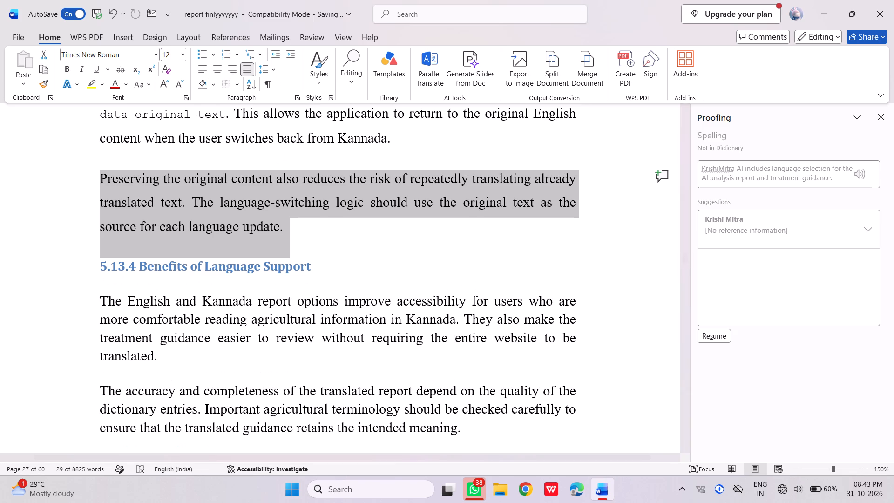
Set 1.5 line spacing for the section 5.13.4 paragraph beginning "The English and Kannada report options".
{"action": "left_click", "coordinate": [95, 299]}
{"action": "left_click_drag", "start_coordinate": [95, 299], "coordinate": [166, 353]}
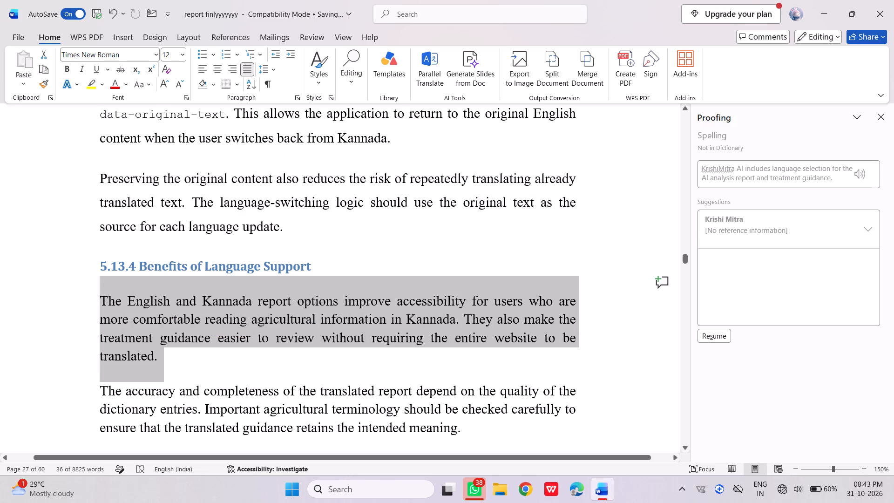
{"action": "left_click", "coordinate": [273, 67]}
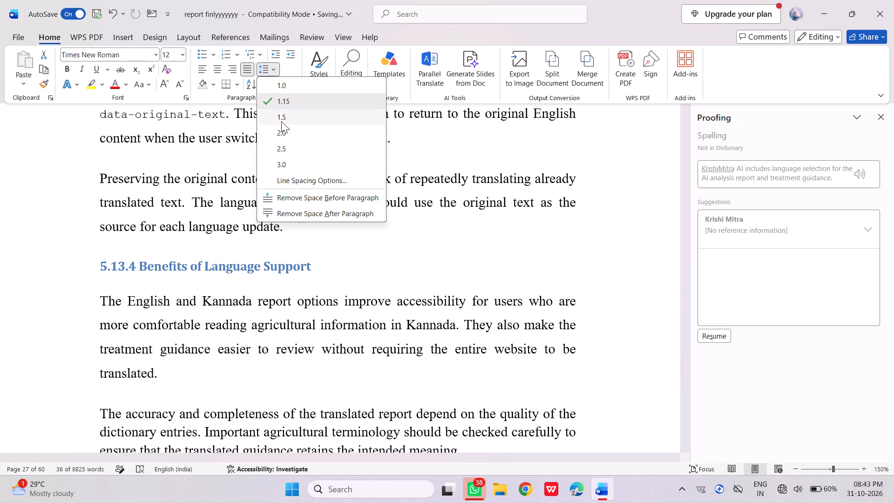
{"action": "left_click", "coordinate": [281, 121]}
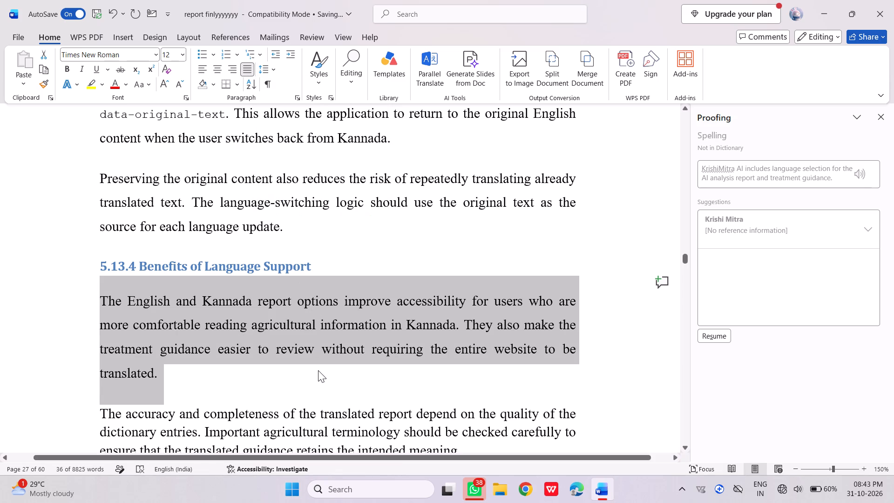
Set 1.5 line spacing for the section 5.13.4 paragraph beginning "The accuracy and completeness of the translated report".
{"action": "scroll", "coordinate": [318, 370], "scroll_direction": "down", "scroll_amount": 2}
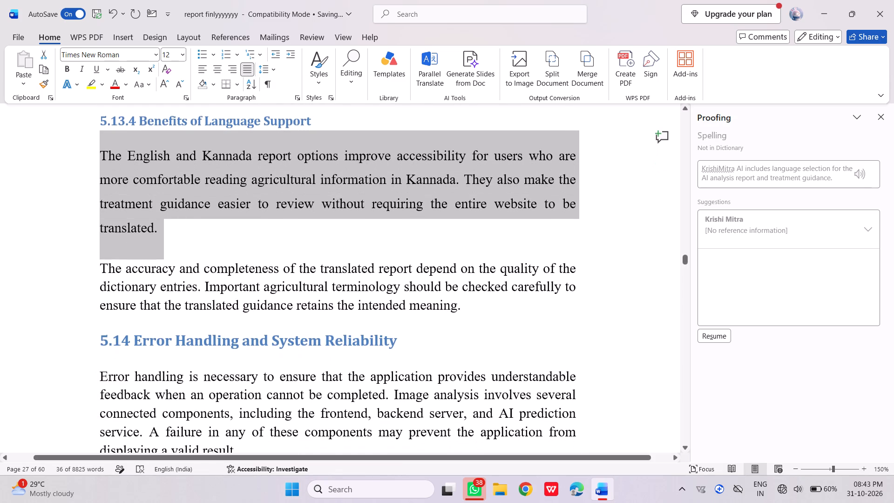
{"action": "scroll", "coordinate": [318, 370], "scroll_direction": "down", "scroll_amount": 1}
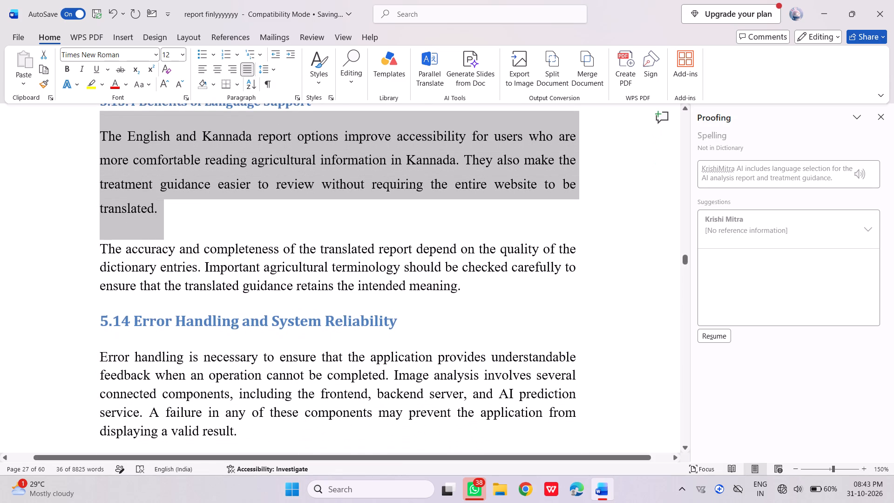
{"action": "left_click", "coordinate": [97, 242]}
{"action": "left_click_drag", "start_coordinate": [97, 242], "coordinate": [499, 311]}
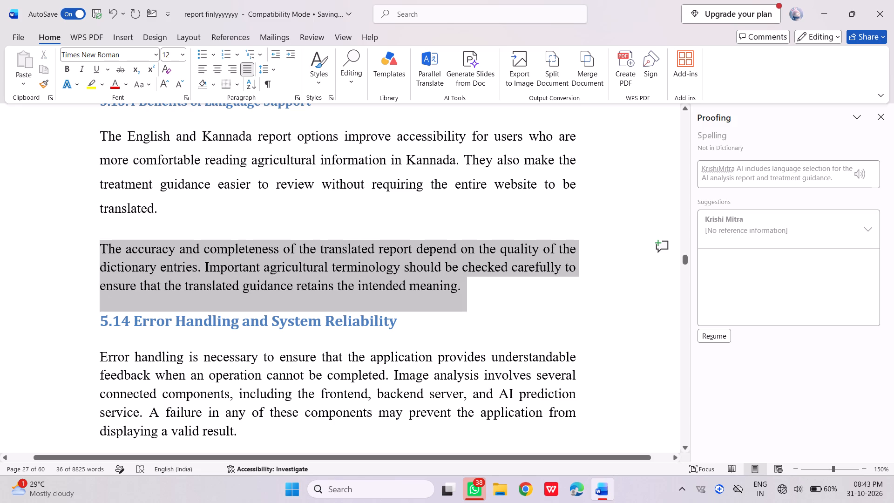
{"action": "left_click_drag", "start_coordinate": [499, 311], "coordinate": [490, 296]}
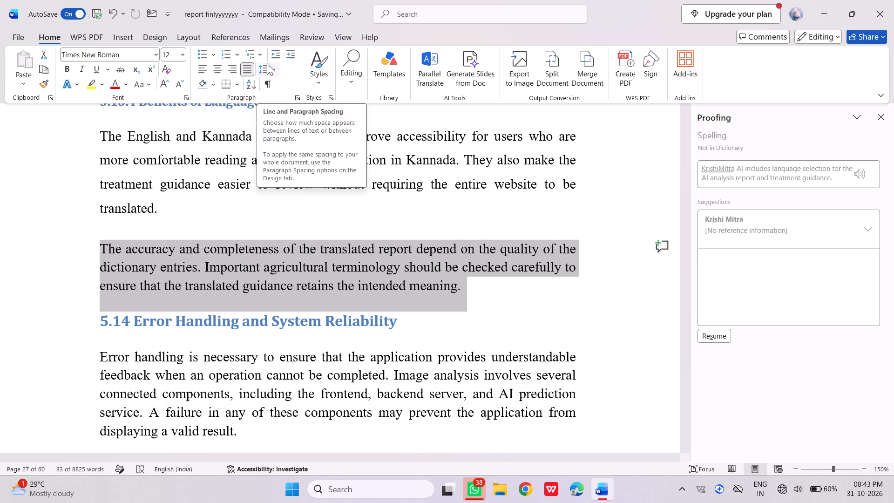
{"action": "left_click", "coordinate": [267, 63]}
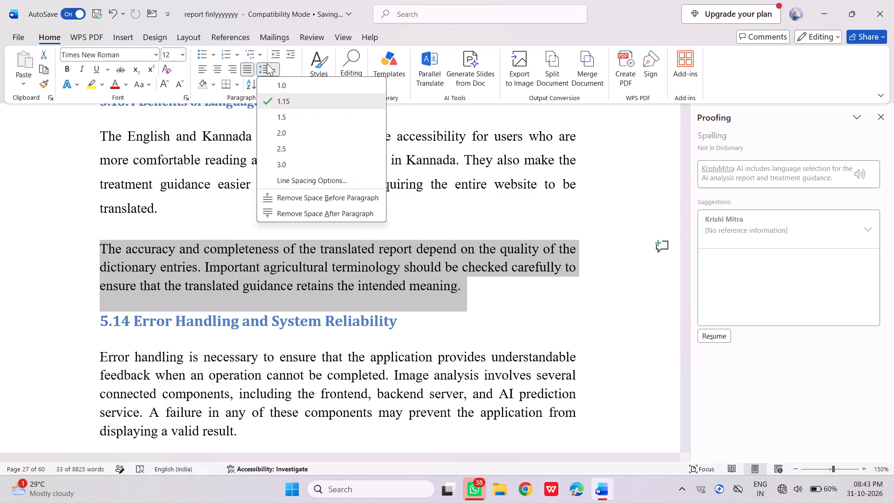
{"action": "left_click", "coordinate": [281, 119]}
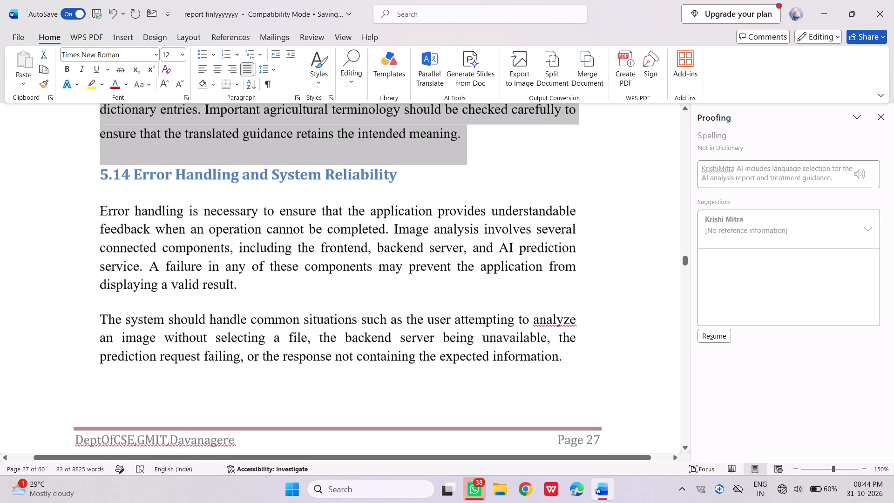
Set 1.5 line spacing for the section 5.14 paragraph beginning "Error handling is necessary to ensure".
{"action": "left_click", "coordinate": [101, 204]}
{"action": "left_click_drag", "start_coordinate": [101, 204], "coordinate": [201, 279]}
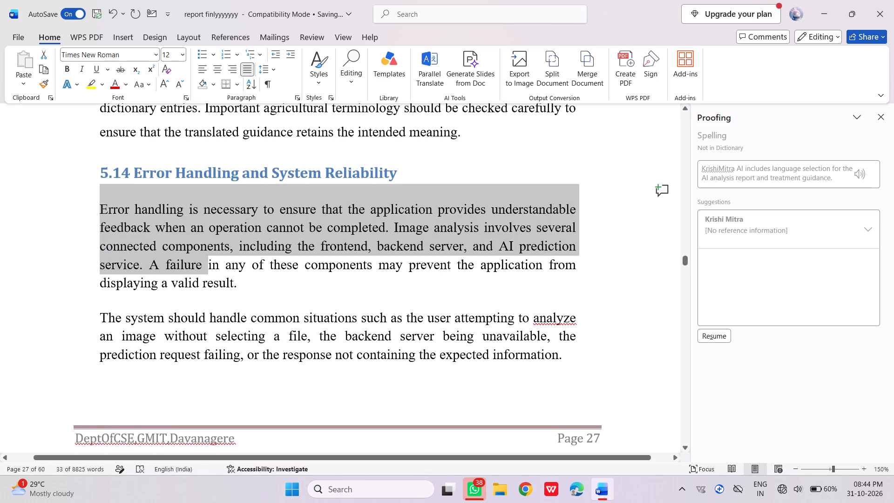
{"action": "left_click_drag", "start_coordinate": [201, 279], "coordinate": [266, 286]}
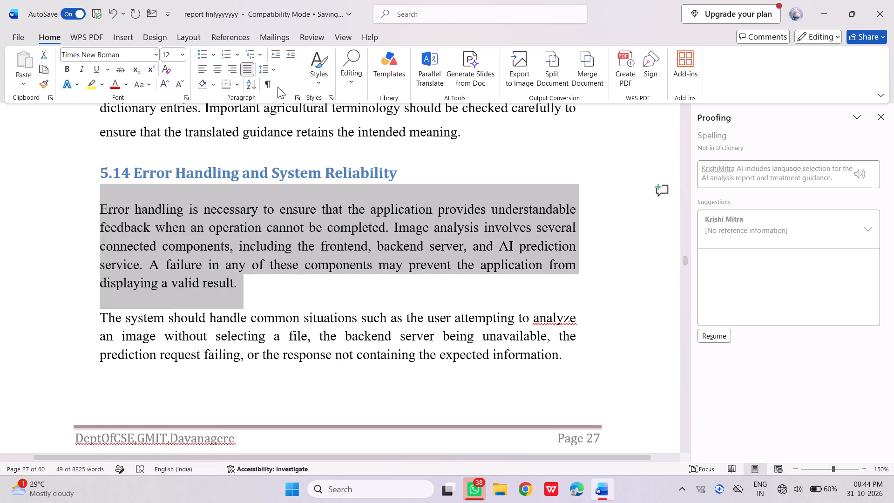
{"action": "left_click", "coordinate": [274, 75]}
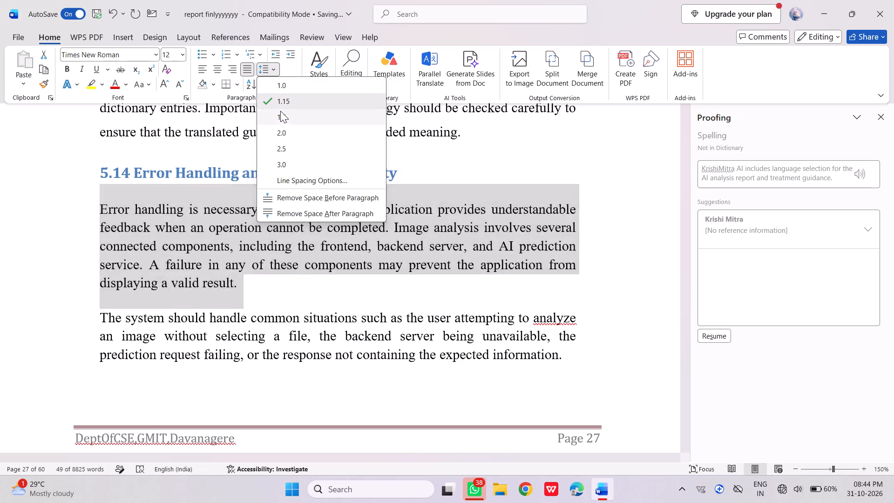
{"action": "left_click", "coordinate": [280, 111]}
{"action": "left_click", "coordinate": [293, 313]}
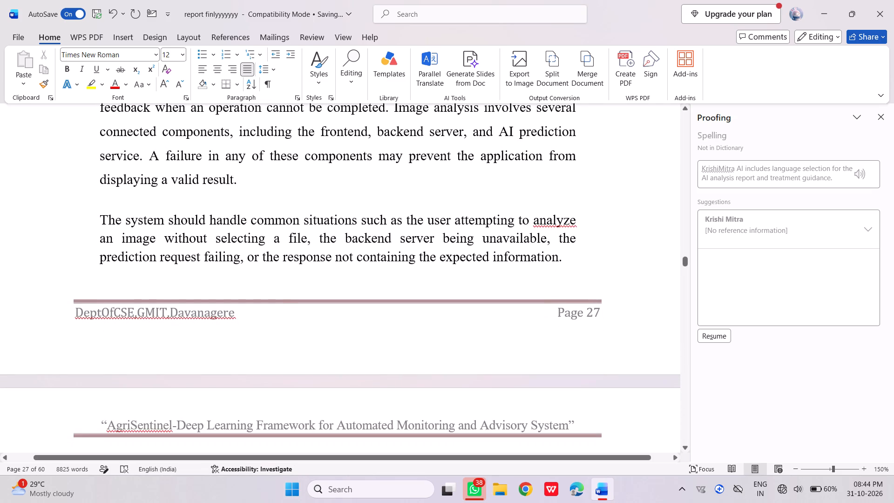
Set 1.5 line spacing for the section 5.14 paragraph beginning "The system should handle common situations".
{"action": "left_click", "coordinate": [100, 218]}
{"action": "left_click_drag", "start_coordinate": [100, 218], "coordinate": [361, 267]}
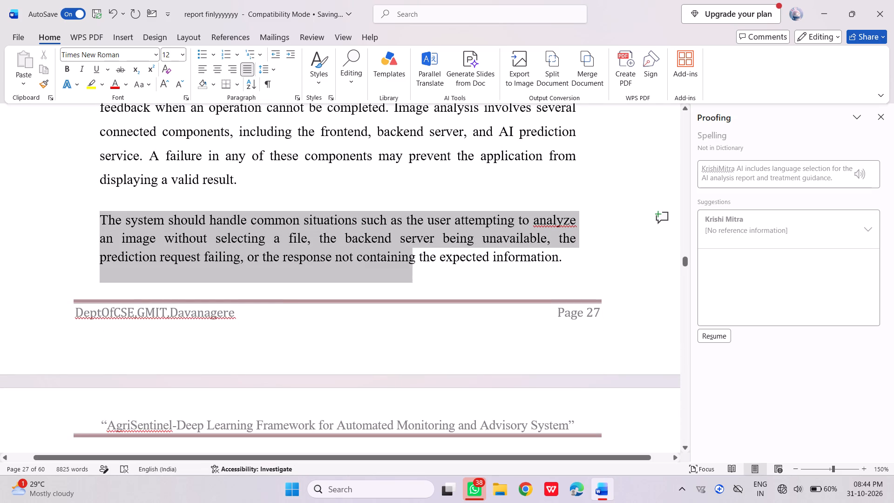
{"action": "left_click_drag", "start_coordinate": [361, 267], "coordinate": [645, 271]}
{"action": "scroll", "coordinate": [371, 262], "scroll_direction": "right", "scroll_amount": 1}
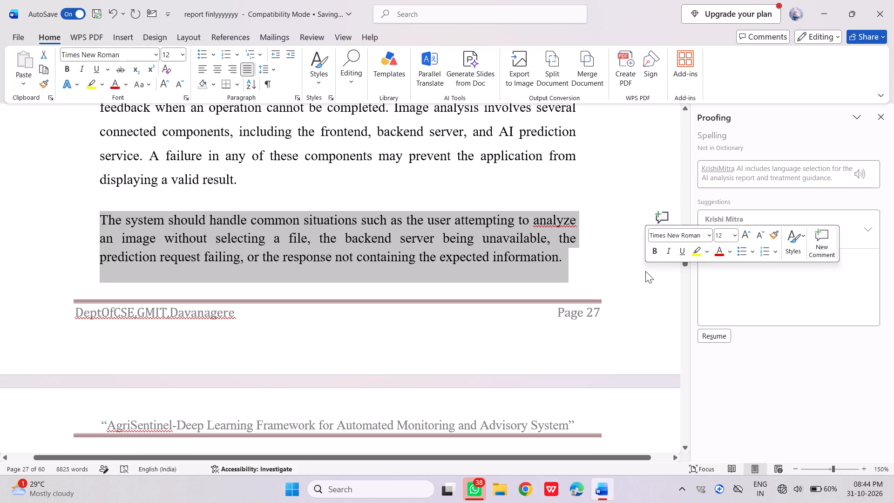
{"action": "left_click", "coordinate": [271, 76]}
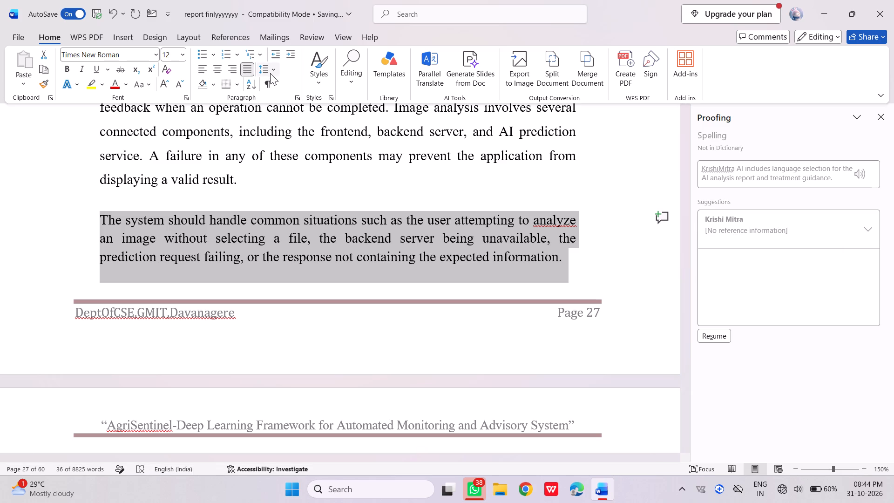
{"action": "left_click", "coordinate": [270, 73]}
{"action": "left_click", "coordinate": [278, 116]}
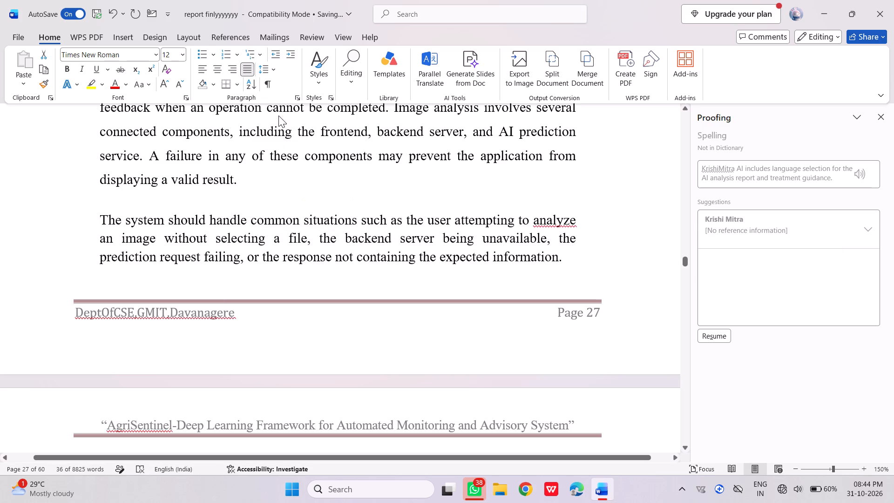
Set 1.5 line spacing for the section 5.14.1 paragraph beginning "If the user clicks Analyze without selecting an image".
{"action": "scroll", "coordinate": [351, 314], "scroll_direction": "down", "scroll_amount": 1}
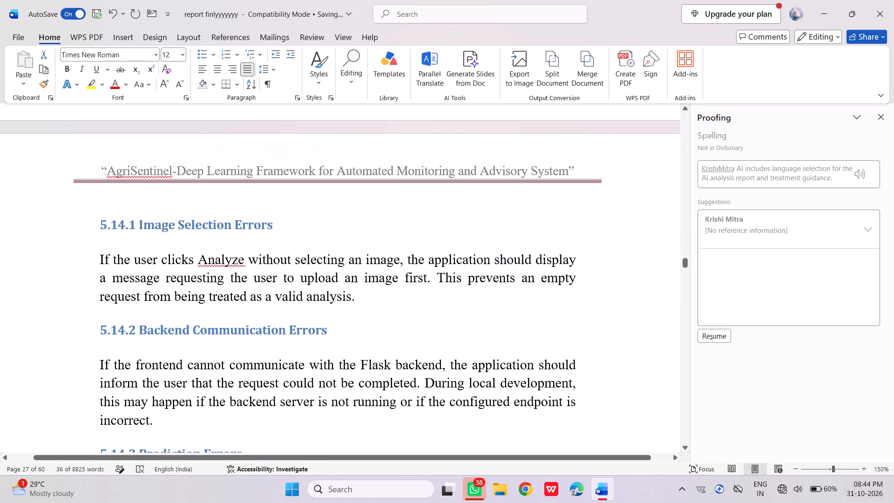
{"action": "left_click", "coordinate": [104, 251]}
{"action": "left_click_drag", "start_coordinate": [104, 251], "coordinate": [356, 313]}
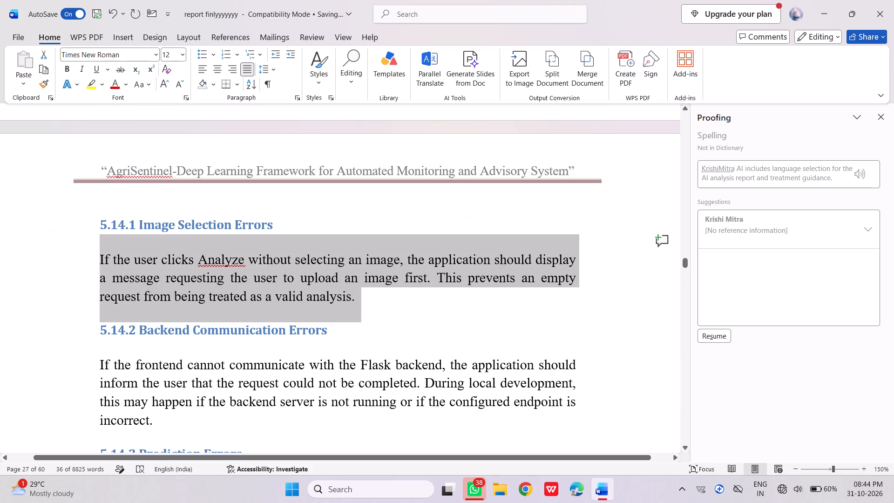
{"action": "left_click_drag", "start_coordinate": [356, 313], "coordinate": [356, 313]}
{"action": "left_click", "coordinate": [275, 68]}
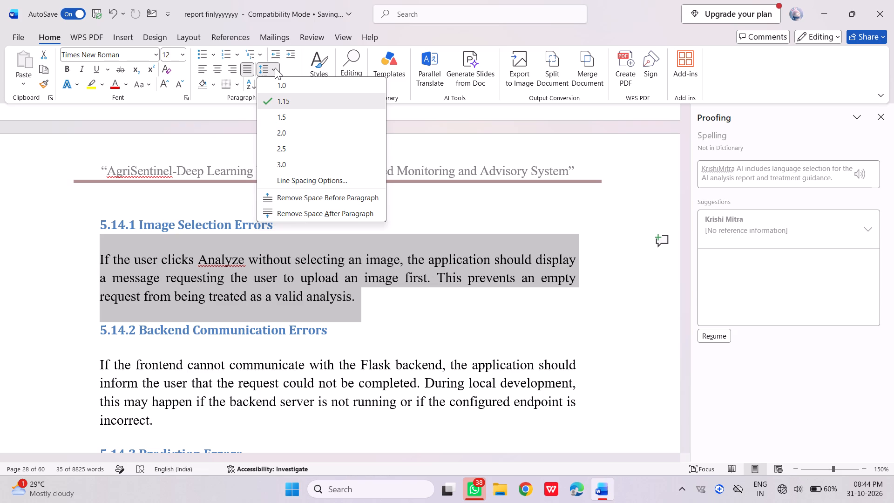
{"action": "left_click", "coordinate": [284, 120]}
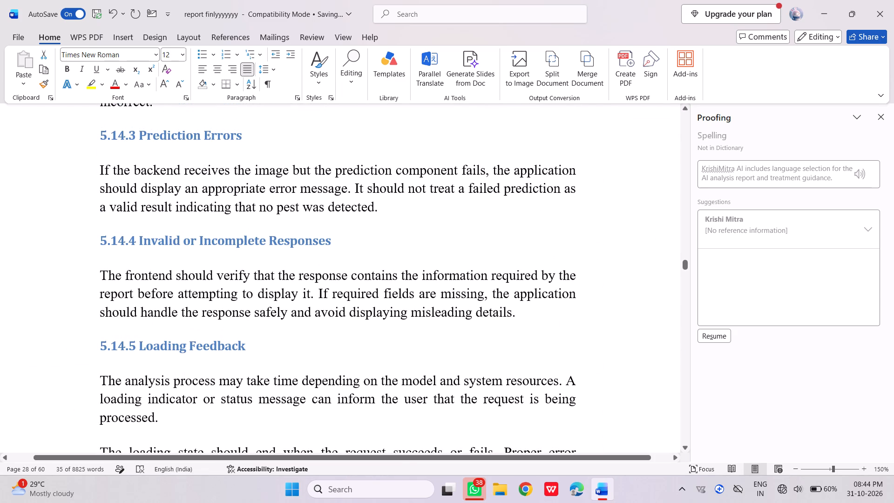
Set 1.5 line spacing for the section 5.14.3 paragraph beginning "If the backend receives the image".
{"action": "left_click", "coordinate": [102, 165]}
{"action": "left_click_drag", "start_coordinate": [102, 165], "coordinate": [315, 220]}
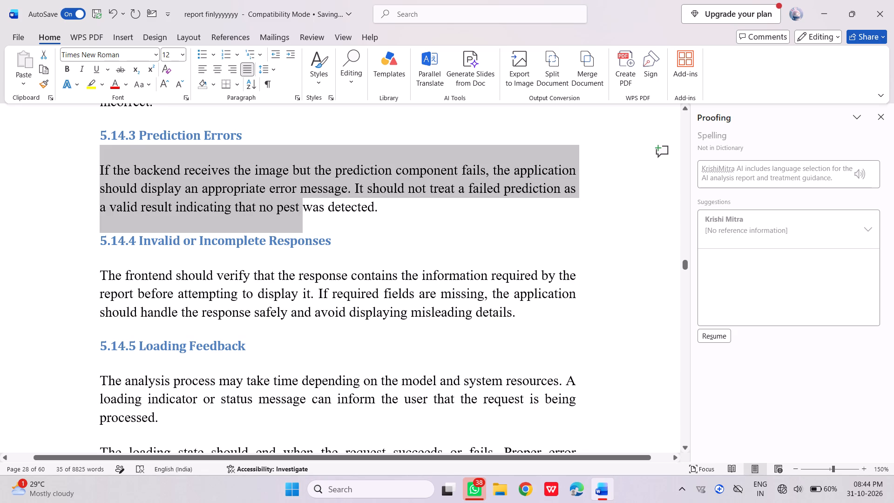
{"action": "left_click_drag", "start_coordinate": [315, 220], "coordinate": [372, 198]}
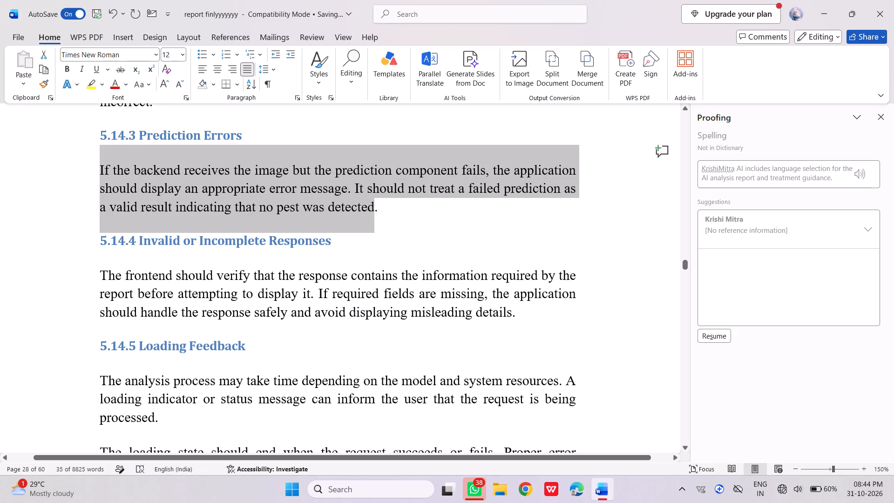
{"action": "left_click_drag", "start_coordinate": [372, 198], "coordinate": [388, 227]}
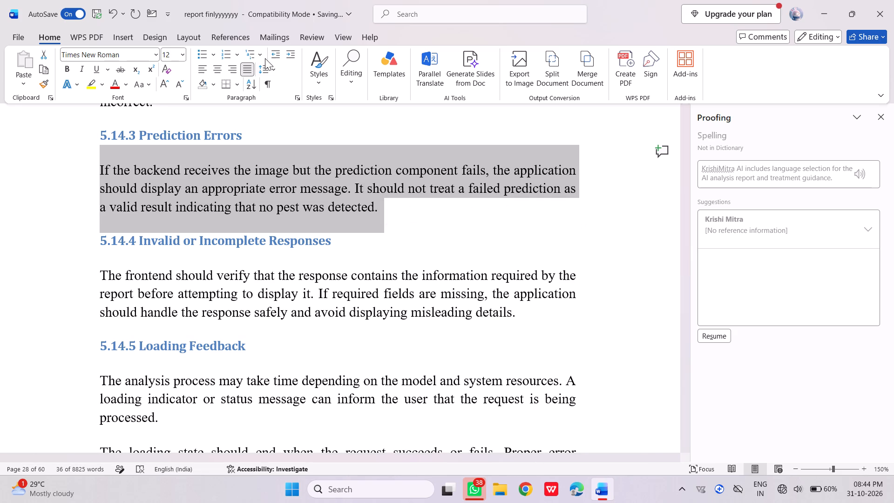
{"action": "left_click", "coordinate": [274, 69]}
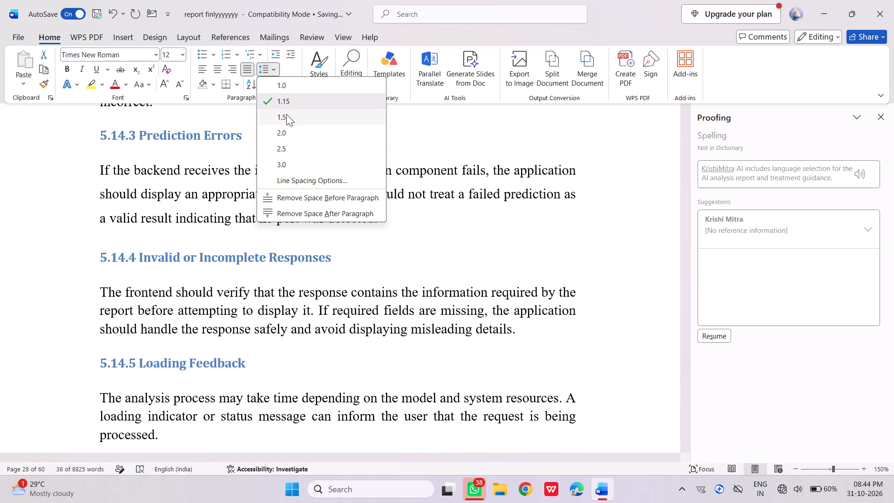
{"action": "left_click", "coordinate": [286, 114]}
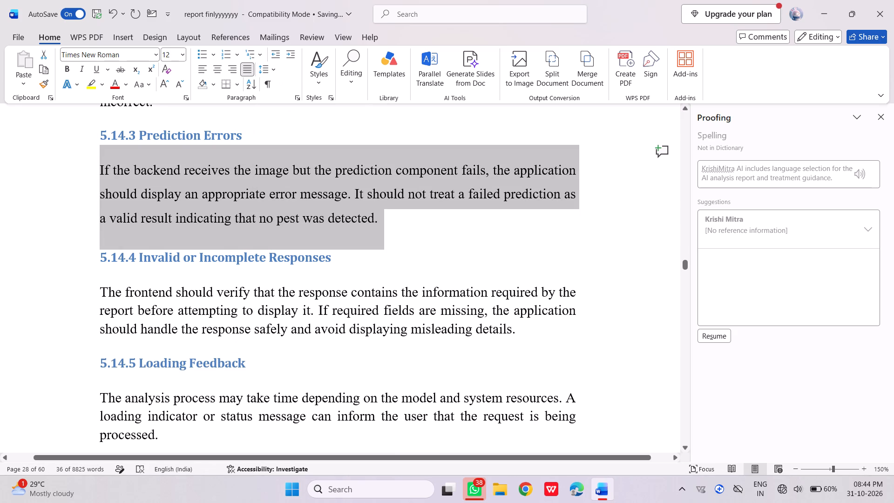
Select the whole section 5.14.4 paragraph beginning "The frontend should verify that the response".
{"action": "left_click", "coordinate": [115, 275]}
{"action": "double_click", "coordinate": [94, 285]}
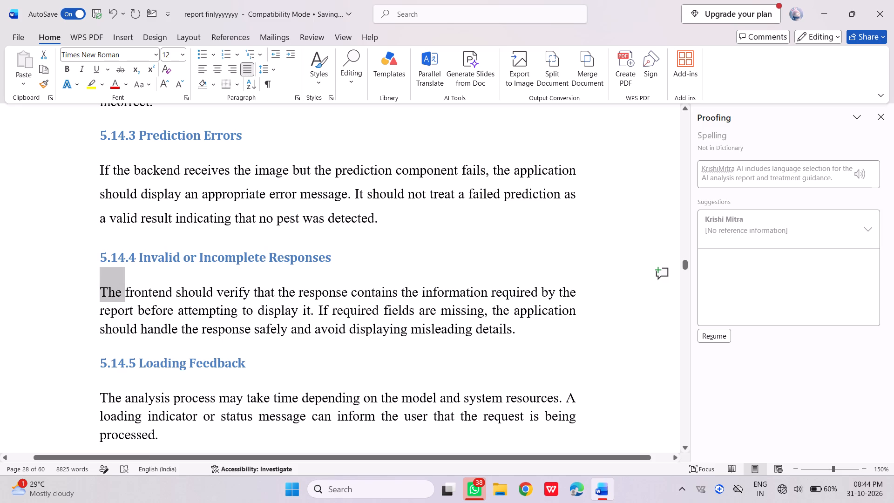
{"action": "triple_click", "coordinate": [513, 332]}
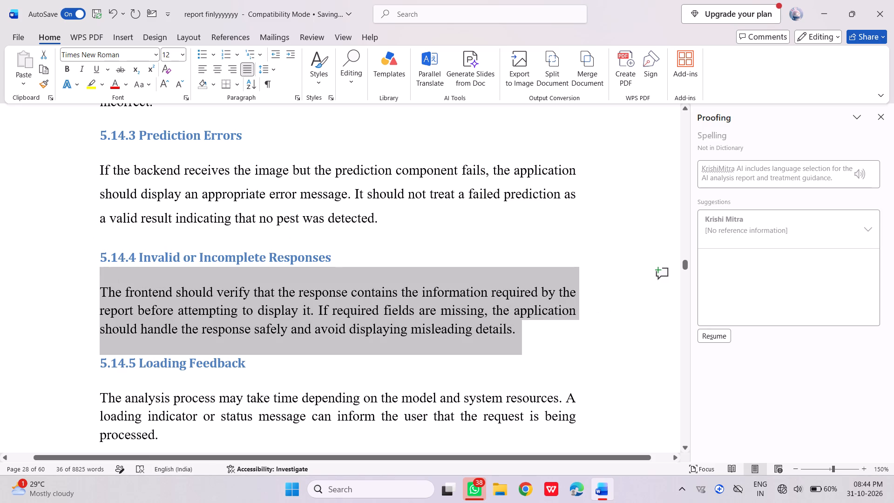
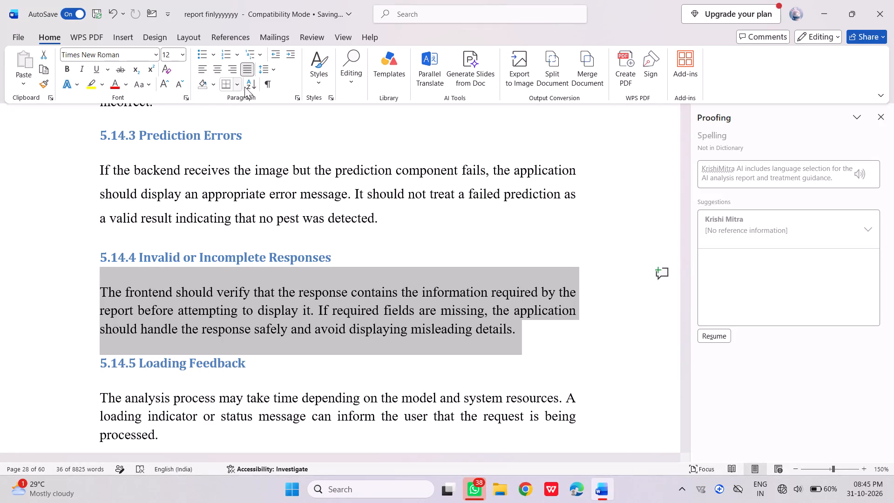
Set 1.5 line spacing for the section 5.14.4 paragraph beginning "The frontend should verify that the response".
{"action": "left_click", "coordinate": [274, 70]}
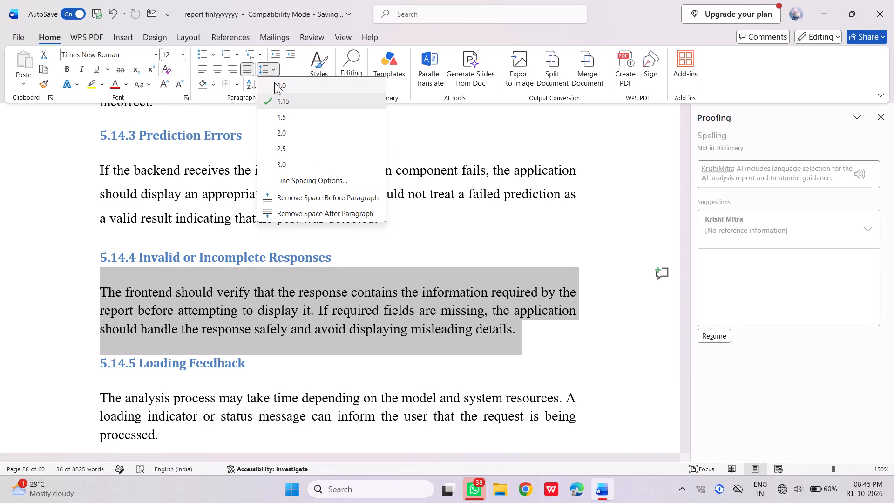
{"action": "left_click", "coordinate": [277, 118]}
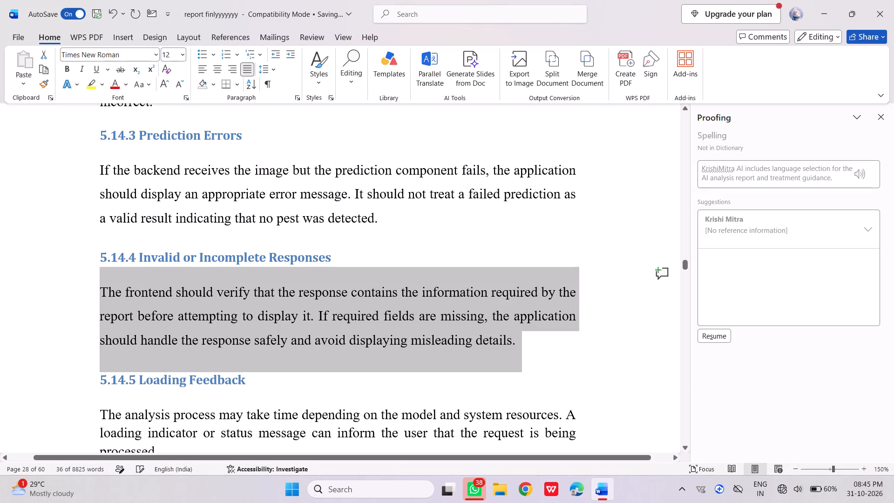
{"action": "left_click", "coordinate": [285, 413]}
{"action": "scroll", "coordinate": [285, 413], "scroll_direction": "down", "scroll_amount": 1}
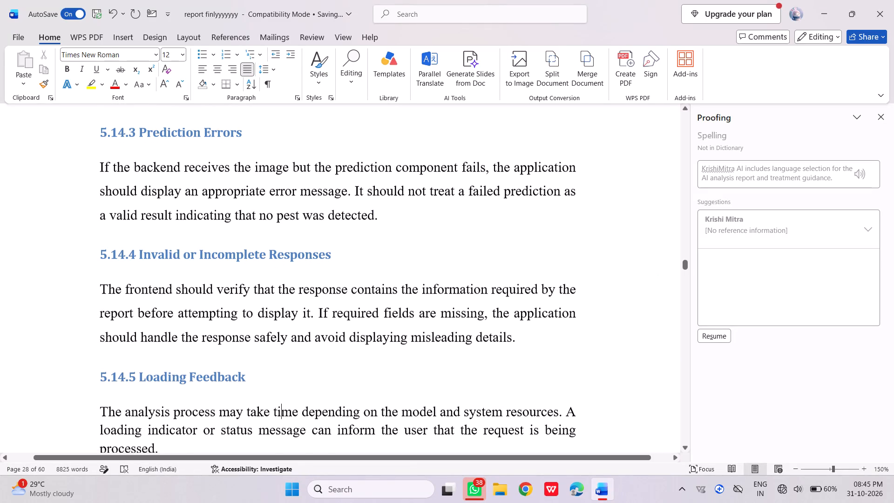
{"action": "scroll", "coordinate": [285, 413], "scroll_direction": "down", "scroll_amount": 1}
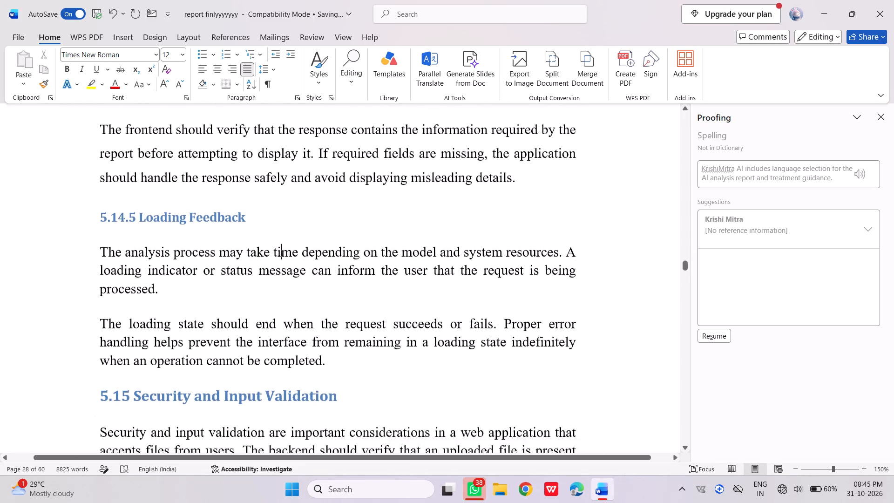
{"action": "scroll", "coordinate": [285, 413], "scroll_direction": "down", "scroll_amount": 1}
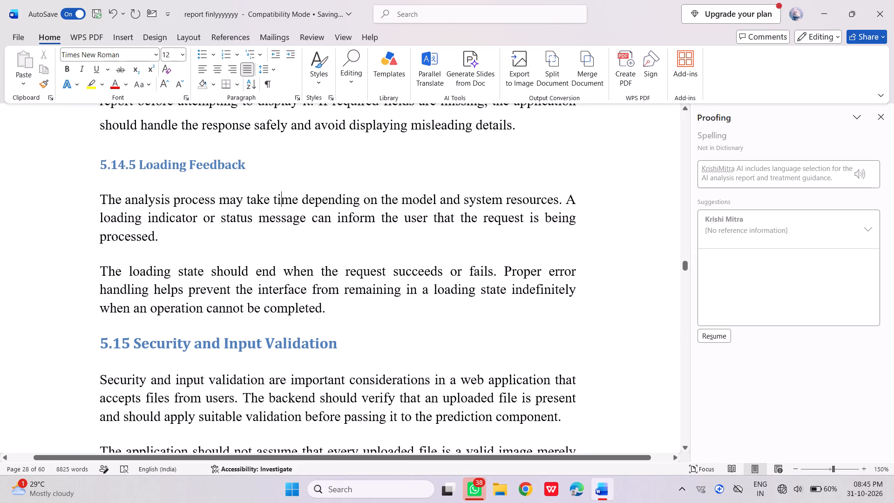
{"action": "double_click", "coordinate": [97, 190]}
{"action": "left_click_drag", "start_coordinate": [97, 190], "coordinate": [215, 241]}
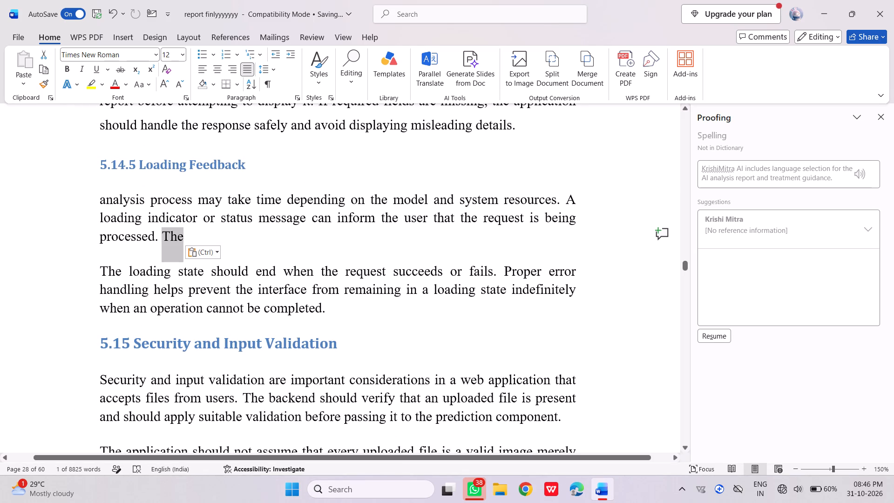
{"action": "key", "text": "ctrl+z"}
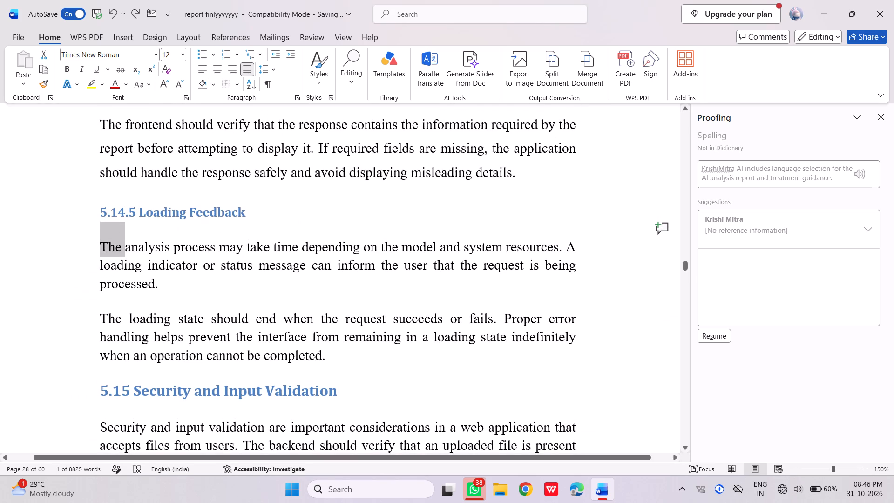
Set 1.5 line spacing for the section 5.14.5 paragraph beginning "The loading state should end".
{"action": "double_click", "coordinate": [102, 312]}
{"action": "left_click_drag", "start_coordinate": [102, 312], "coordinate": [153, 328]}
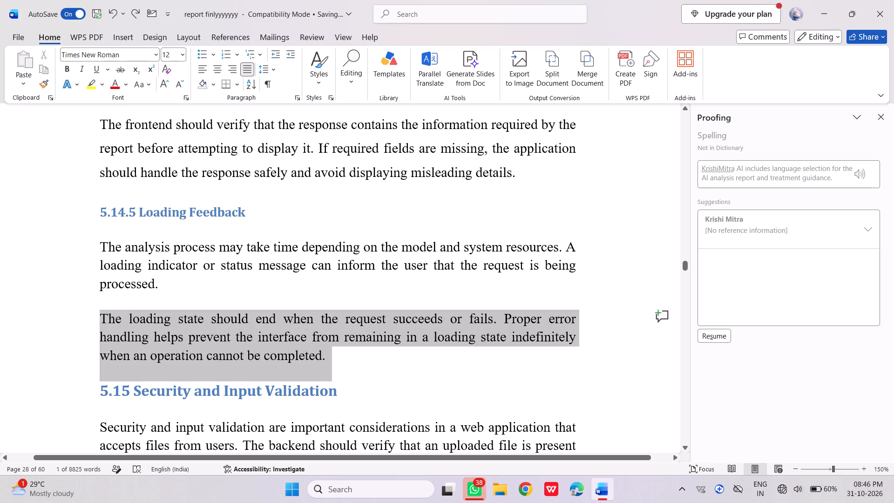
{"action": "left_click_drag", "start_coordinate": [153, 328], "coordinate": [222, 338]}
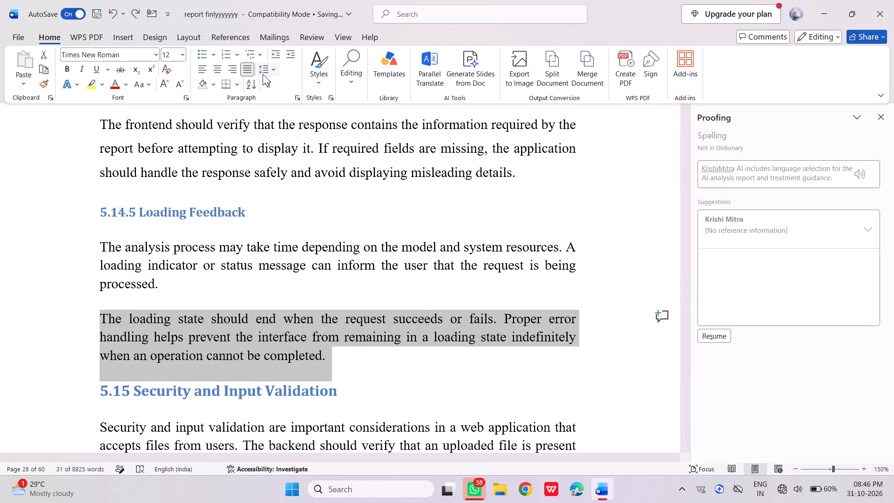
{"action": "left_click", "coordinate": [265, 68]}
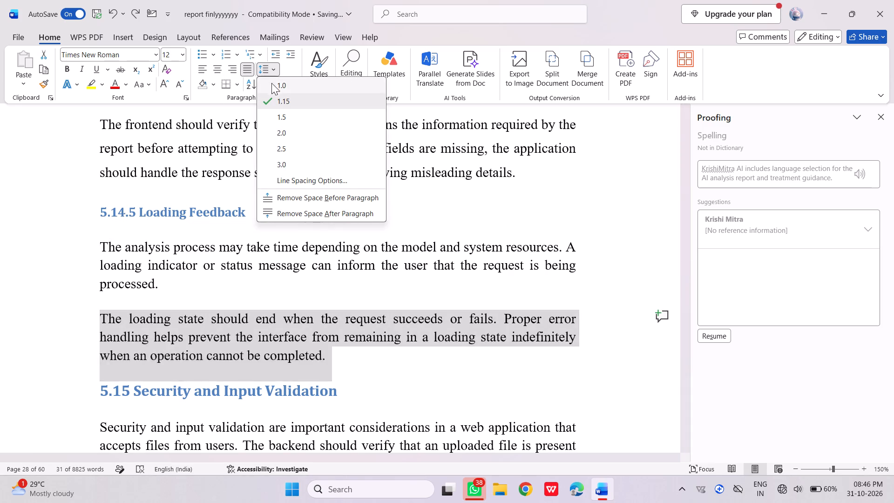
{"action": "left_click", "coordinate": [279, 112]}
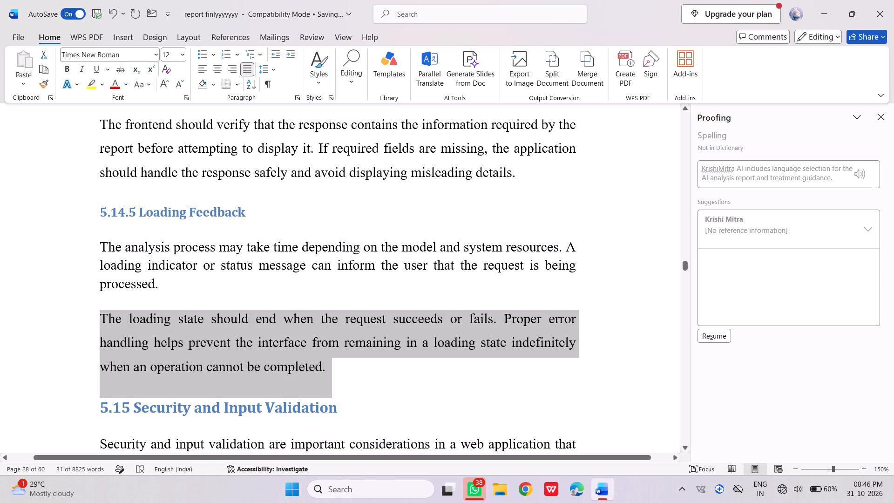
Set 1.5 line spacing for the section 5.14.5 paragraph beginning "The analysis process may take time".
{"action": "double_click", "coordinate": [100, 242]}
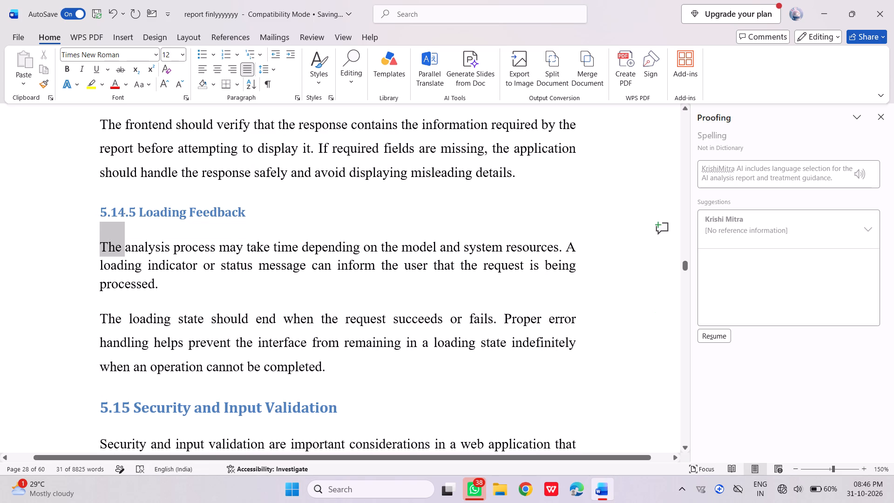
{"action": "left_click", "coordinate": [176, 297]}
{"action": "left_click_drag", "start_coordinate": [176, 297], "coordinate": [136, 262]}
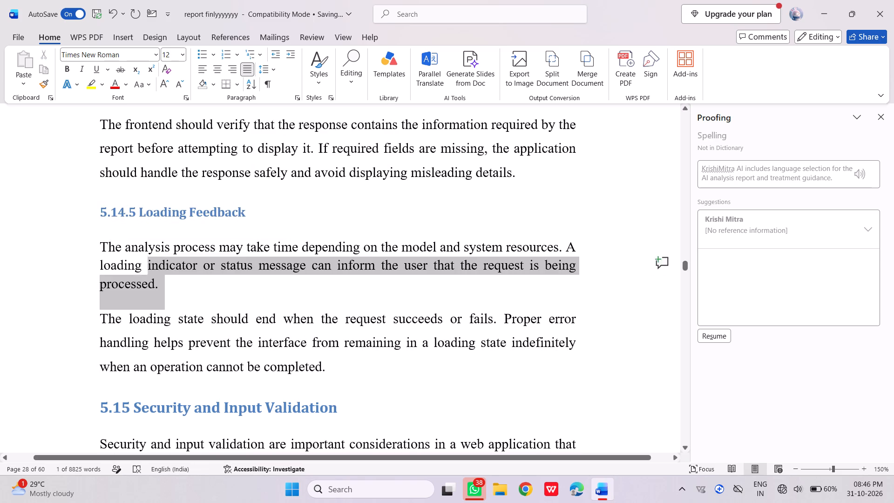
{"action": "left_click_drag", "start_coordinate": [136, 262], "coordinate": [101, 242]}
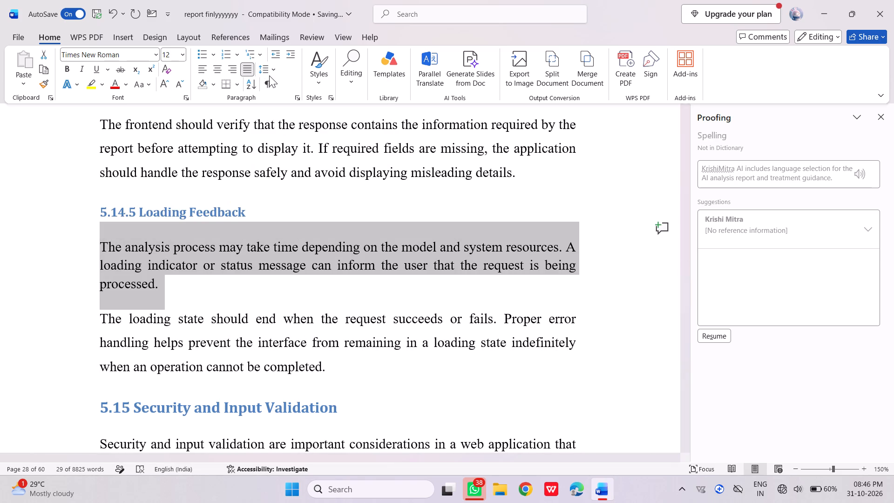
{"action": "left_click", "coordinate": [270, 74]}
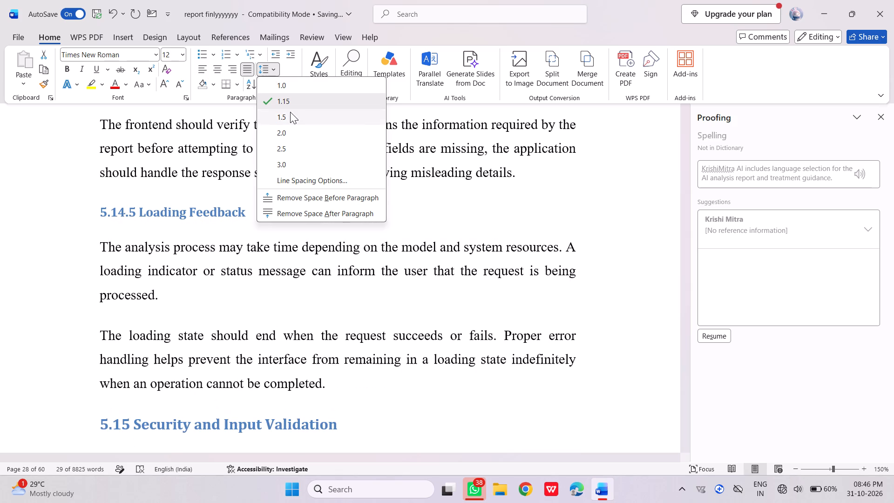
{"action": "left_click", "coordinate": [290, 112]}
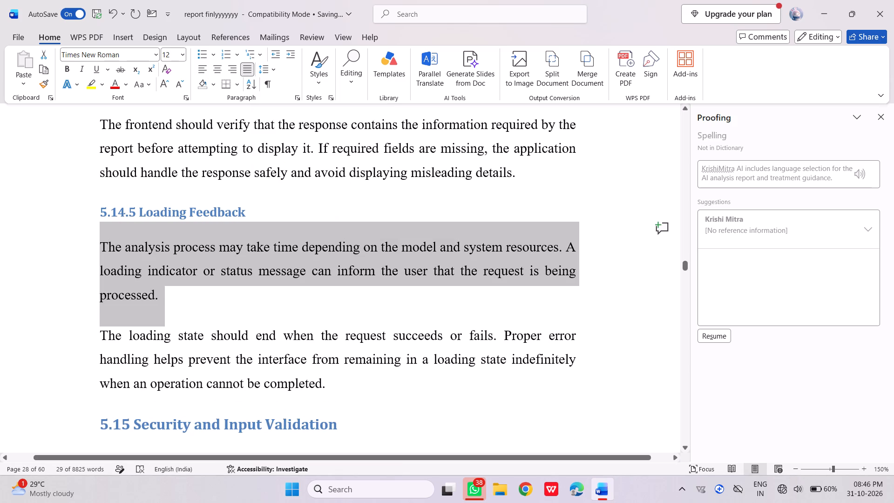
Set 1.5 line spacing for the section 5.15 paragraphs from "The application should not assume" through "The exact security measures implemented".
{"action": "scroll", "coordinate": [290, 387], "scroll_direction": "down", "scroll_amount": 1}
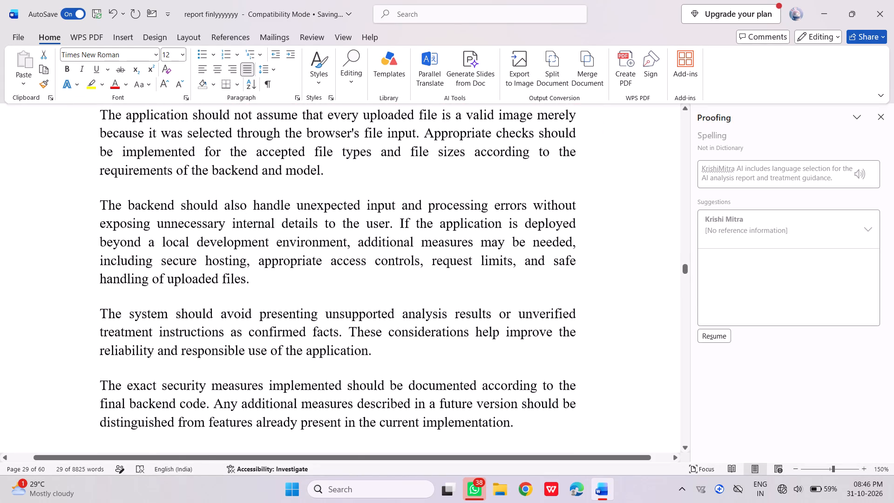
{"action": "left_click", "coordinate": [99, 116]}
{"action": "left_click_drag", "start_coordinate": [99, 116], "coordinate": [303, 205]}
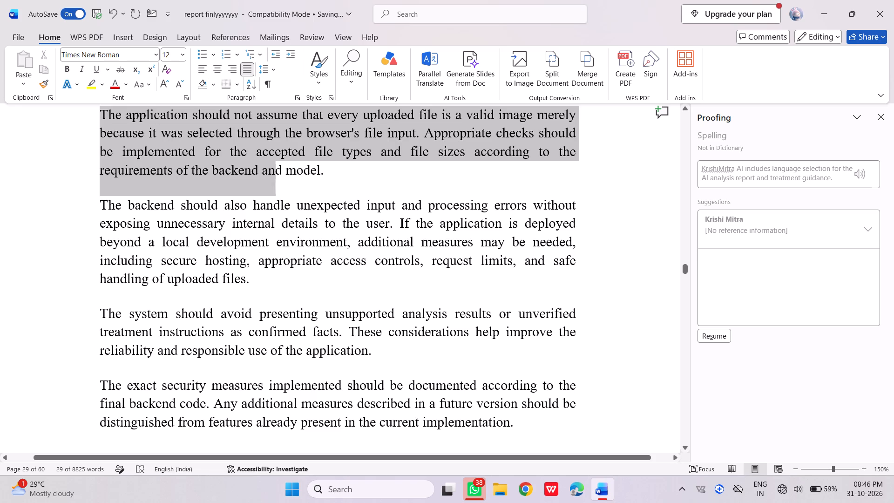
{"action": "left_click_drag", "start_coordinate": [303, 205], "coordinate": [522, 429]}
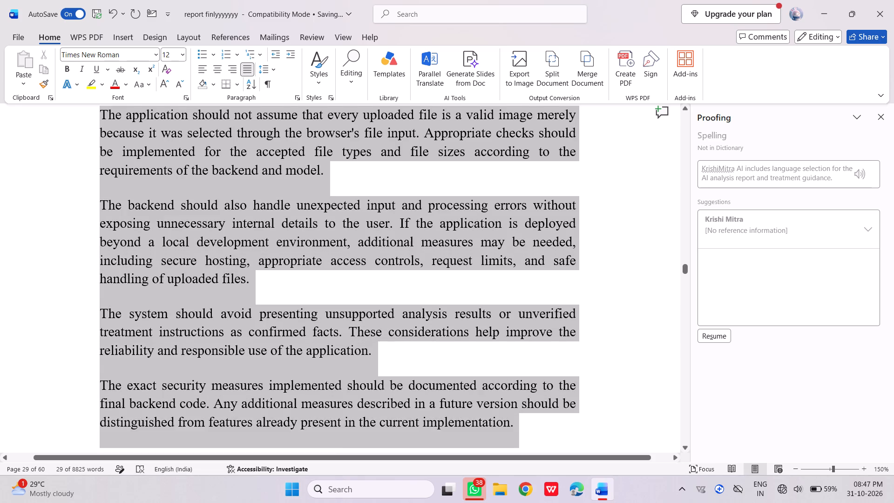
{"action": "left_click_drag", "start_coordinate": [522, 429], "coordinate": [449, 215]}
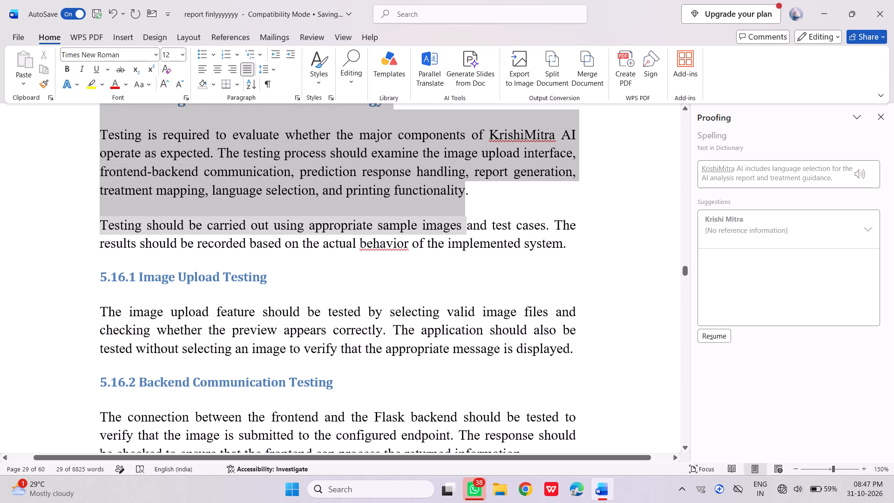
{"action": "left_click_drag", "start_coordinate": [449, 215], "coordinate": [444, 85]}
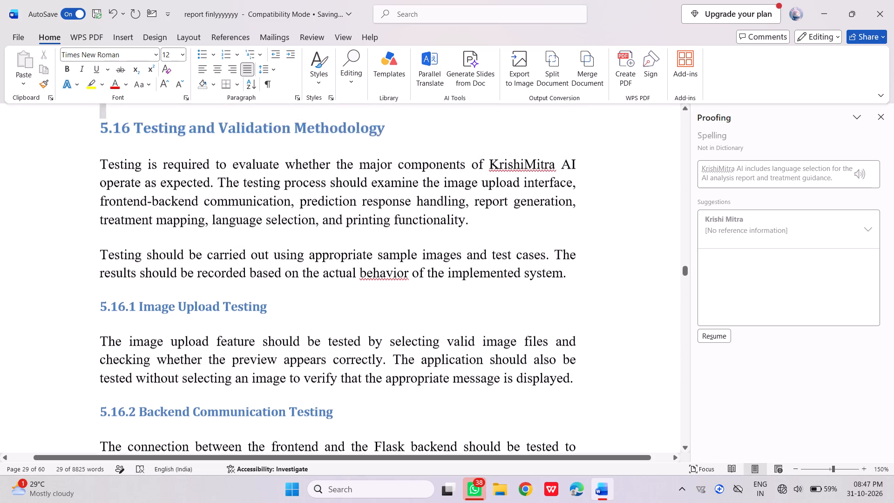
{"action": "left_click_drag", "start_coordinate": [444, 85], "coordinate": [574, 367]}
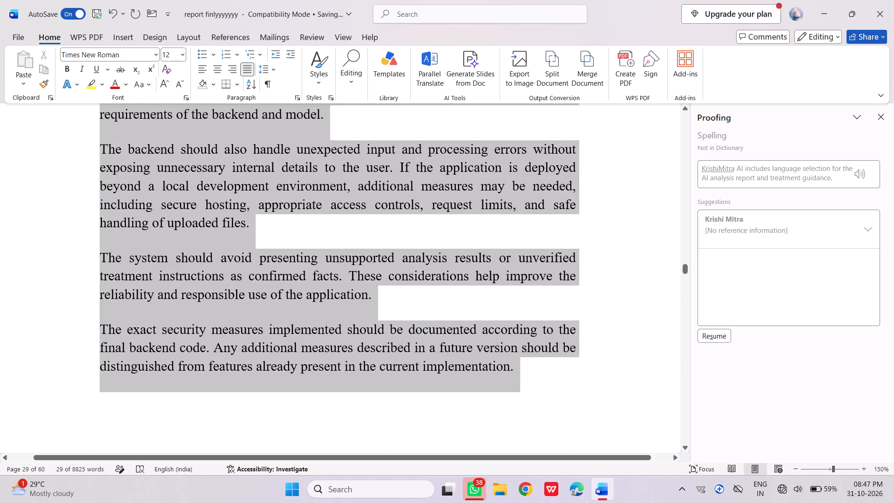
{"action": "left_click_drag", "start_coordinate": [574, 367], "coordinate": [594, 371]}
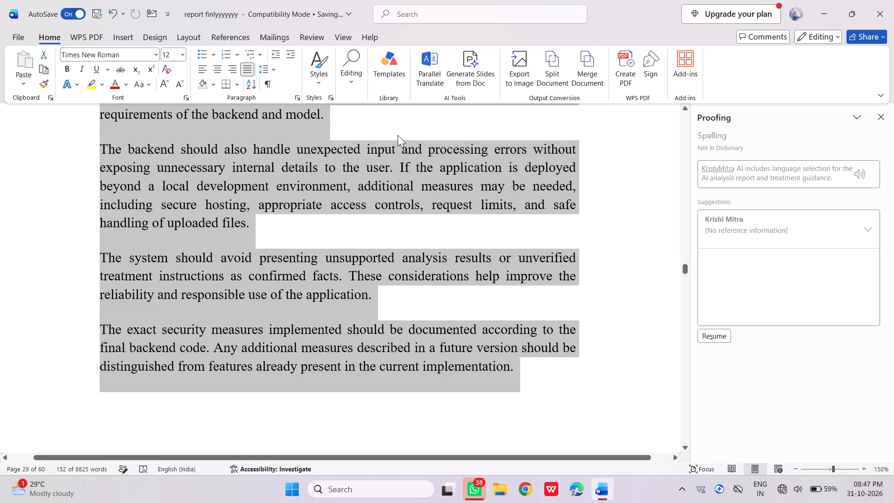
{"action": "left_click", "coordinate": [266, 68]}
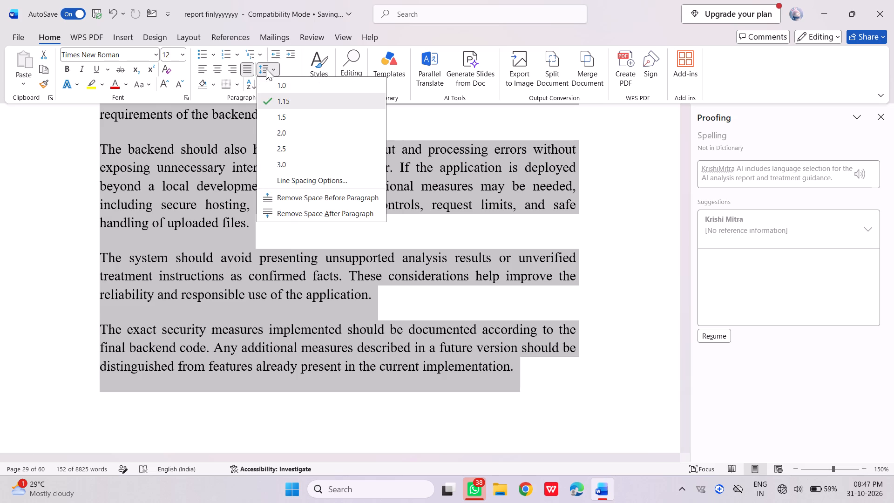
{"action": "left_click", "coordinate": [285, 115]}
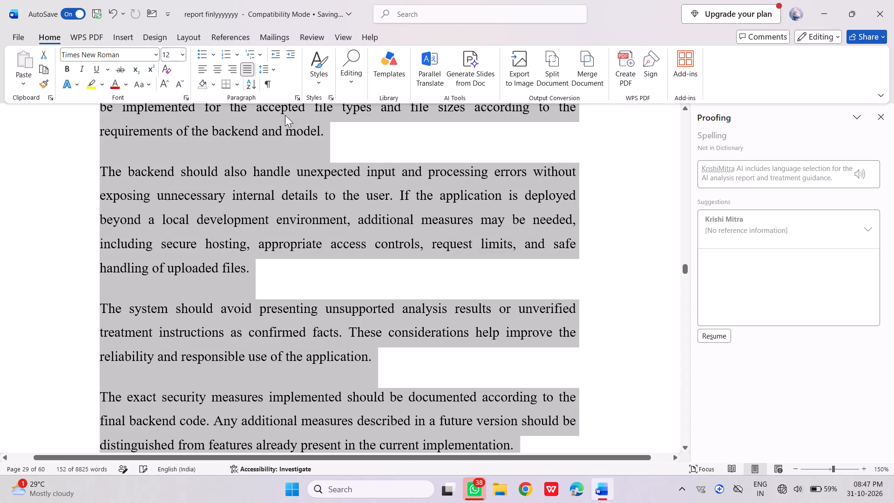
{"action": "left_click", "coordinate": [368, 281]}
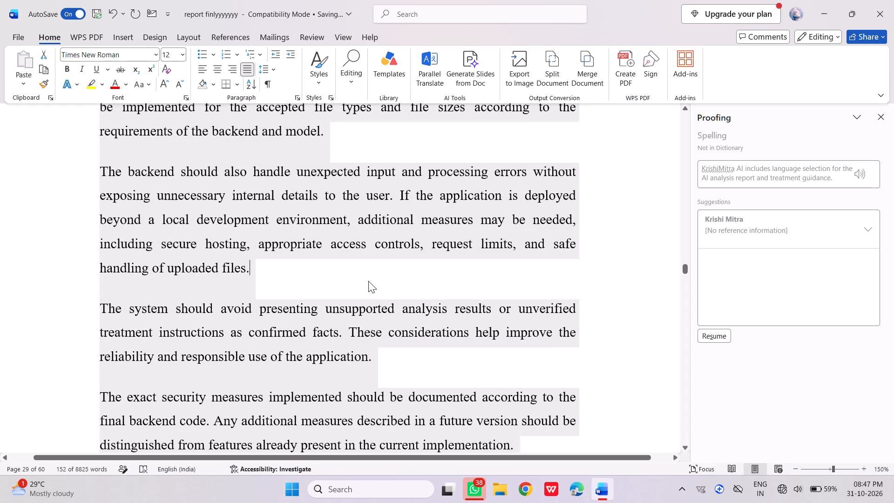
{"action": "scroll", "coordinate": [368, 281], "scroll_direction": "down", "scroll_amount": 1}
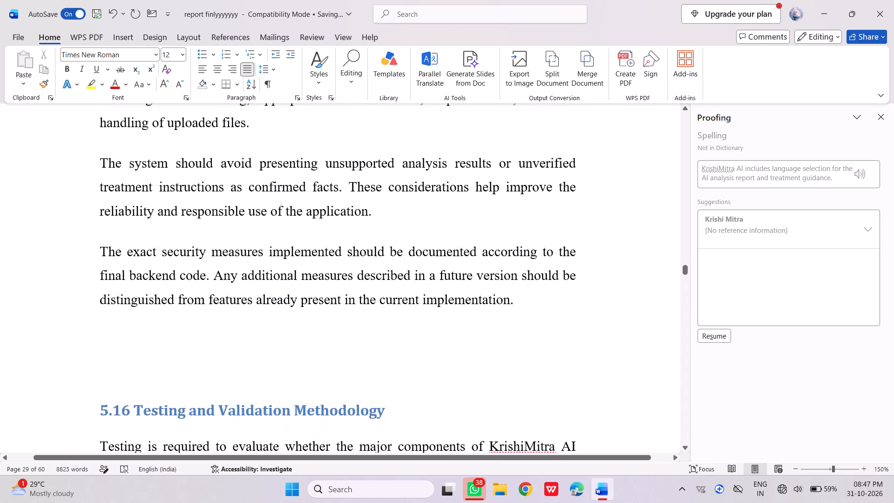
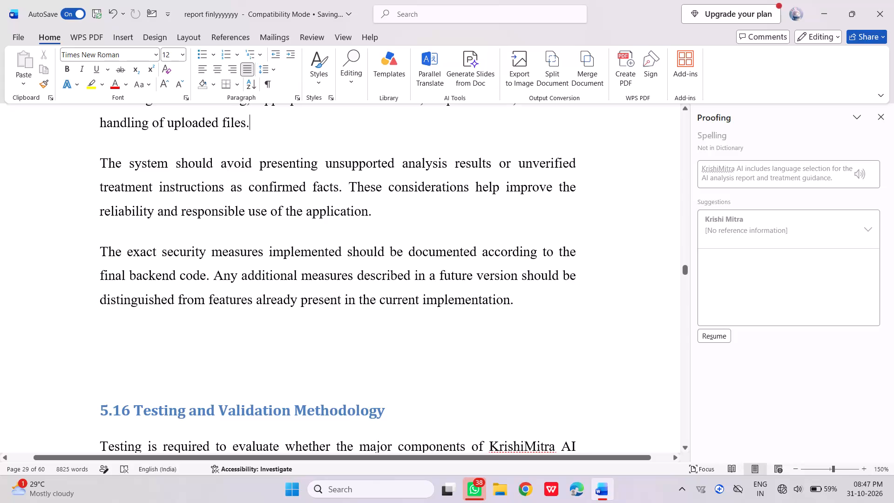
Set 1.5 line spacing for the section 5.16 paragraph beginning "Testing is required to evaluate".
{"action": "scroll", "coordinate": [442, 338], "scroll_direction": "down", "scroll_amount": 1}
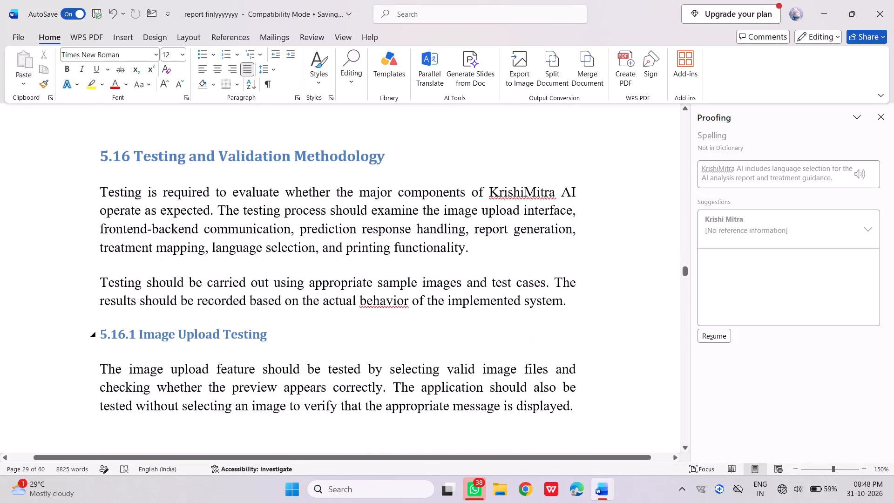
{"action": "scroll", "coordinate": [442, 338], "scroll_direction": "down", "scroll_amount": 1}
{"action": "left_click", "coordinate": [102, 188]}
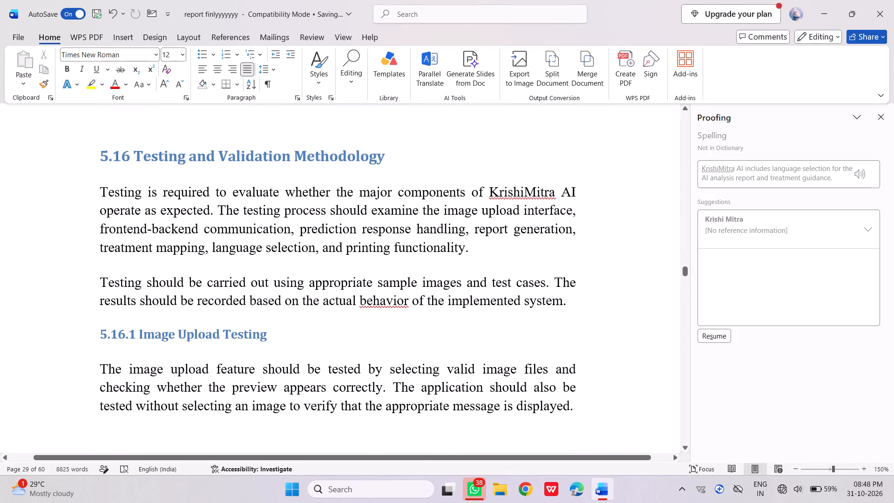
{"action": "left_click_drag", "start_coordinate": [102, 188], "coordinate": [478, 248]}
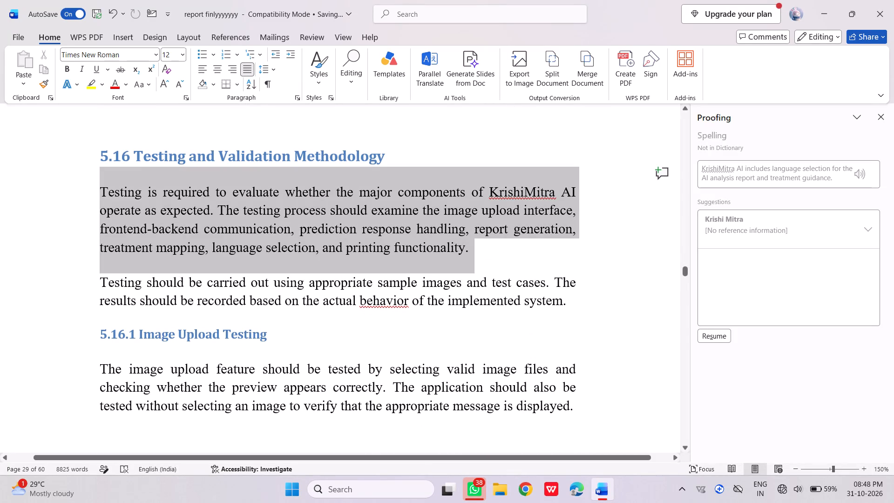
{"action": "left_click", "coordinate": [262, 73]}
{"action": "left_click", "coordinate": [282, 116]}
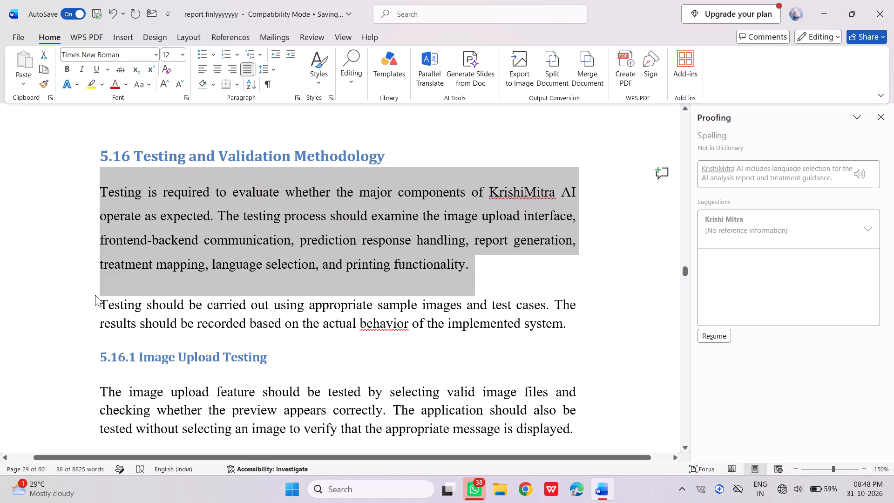
Set 1.5 line spacing for the section 5.16 paragraph beginning "Testing should be carried out".
{"action": "left_click", "coordinate": [95, 295]}
{"action": "left_click_drag", "start_coordinate": [95, 295], "coordinate": [542, 336]}
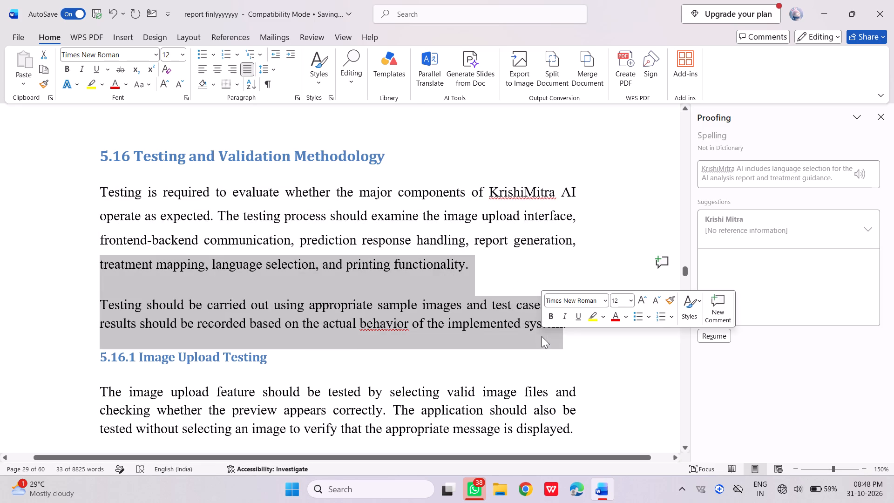
{"action": "left_click", "coordinate": [575, 343]}
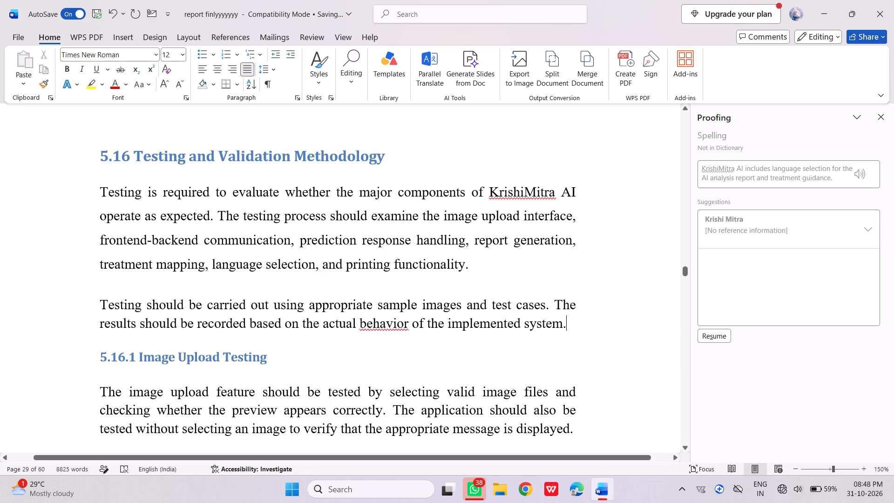
{"action": "left_click", "coordinate": [98, 304]}
{"action": "left_click_drag", "start_coordinate": [98, 304], "coordinate": [410, 349]}
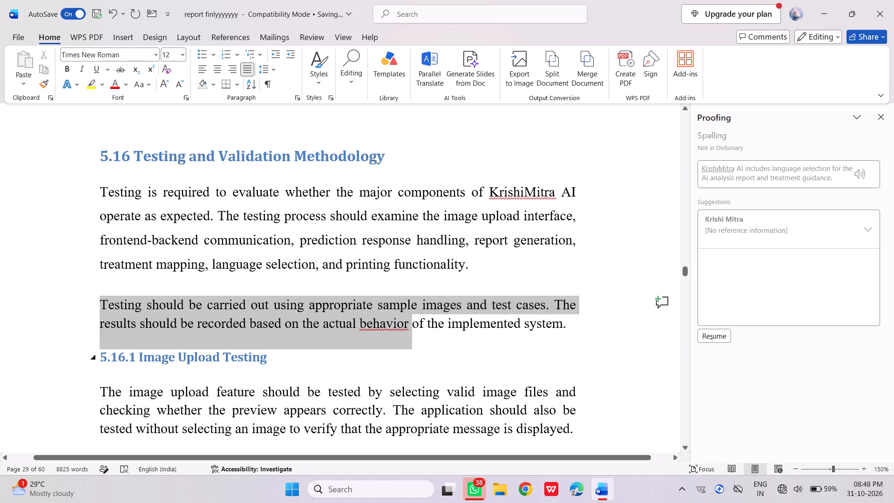
{"action": "left_click_drag", "start_coordinate": [410, 349], "coordinate": [549, 318]}
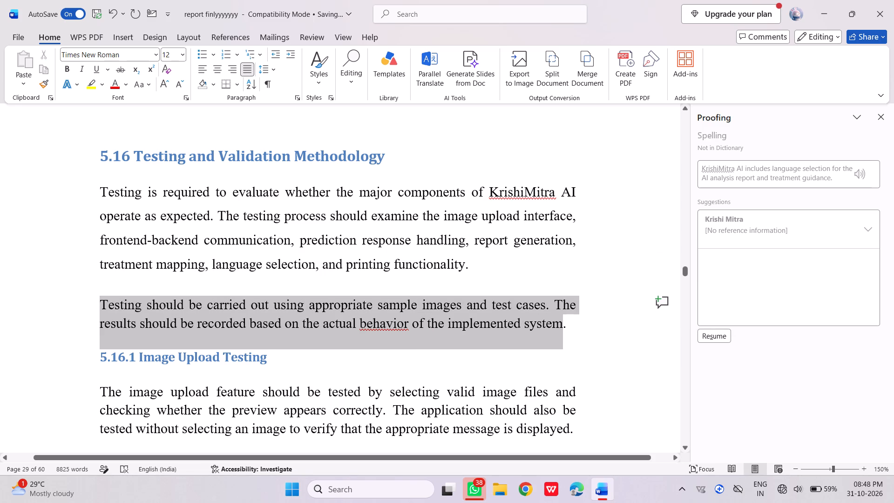
{"action": "left_click_drag", "start_coordinate": [549, 318], "coordinate": [569, 334]}
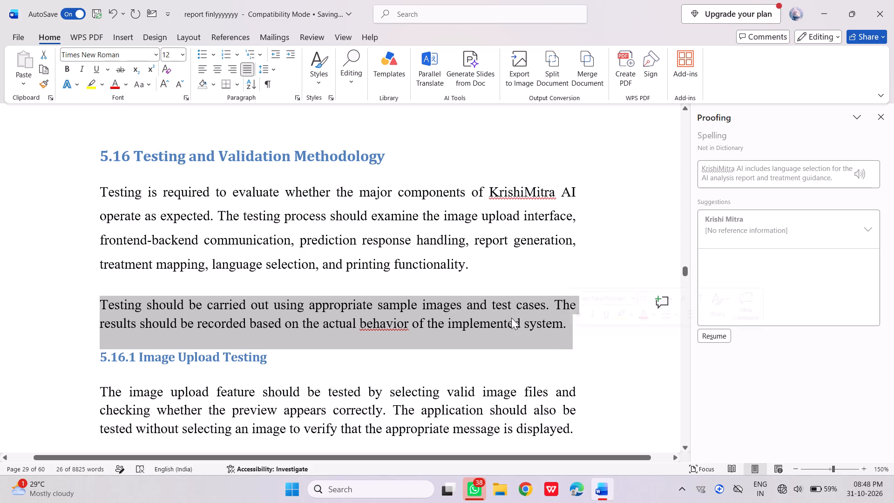
{"action": "left_click", "coordinate": [274, 69]}
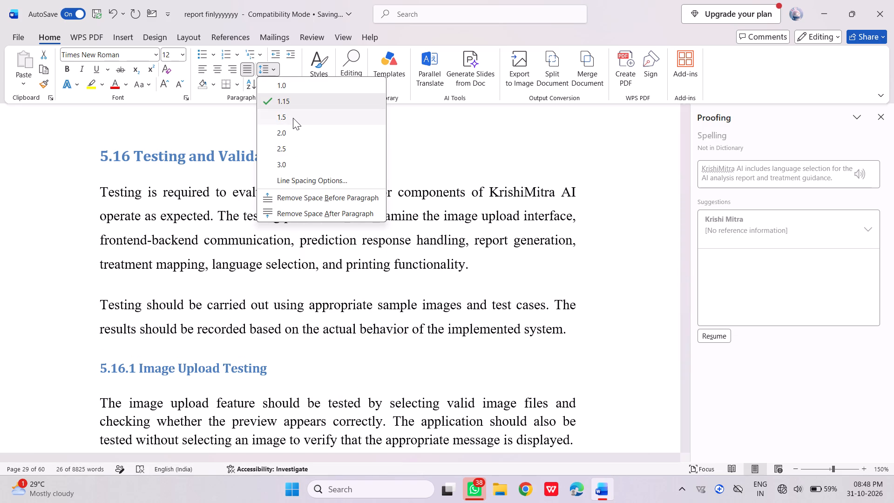
{"action": "left_click", "coordinate": [293, 117]}
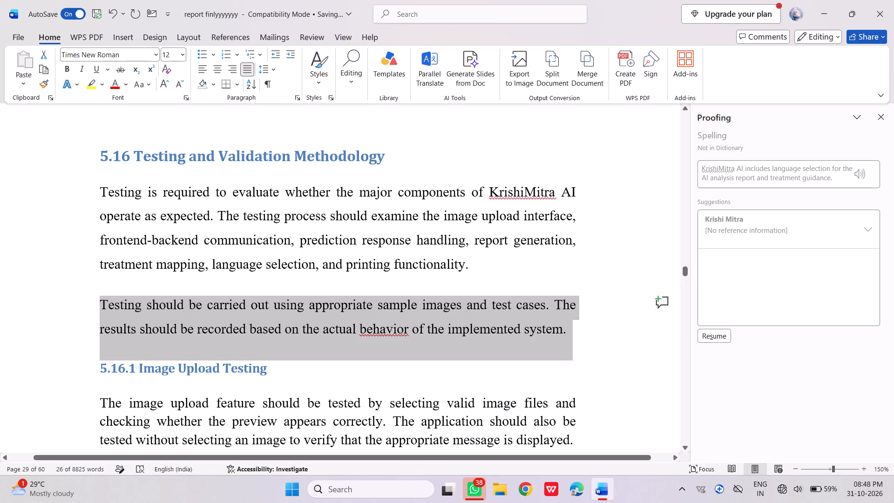
Set 1.5 line spacing for the section 5.16.1 paragraph beginning "The image upload feature should be tested".
{"action": "scroll", "coordinate": [336, 305], "scroll_direction": "down", "scroll_amount": 1}
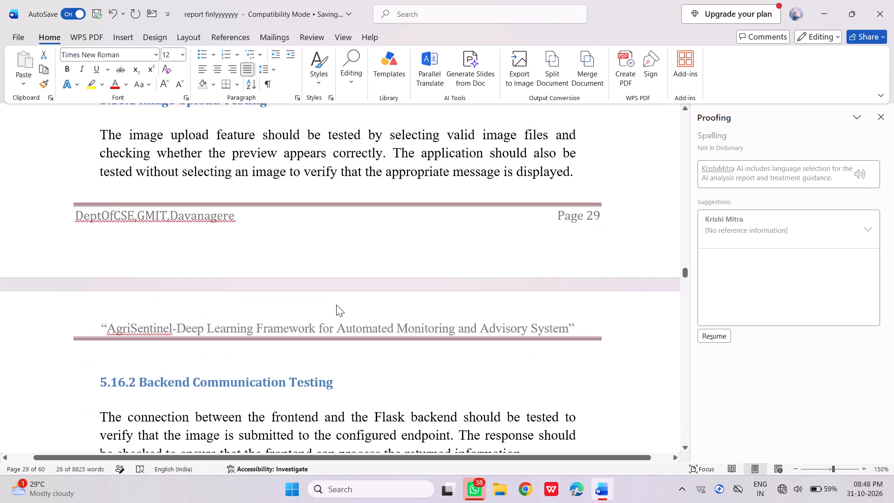
{"action": "left_click", "coordinate": [100, 131]}
{"action": "left_click_drag", "start_coordinate": [100, 131], "coordinate": [117, 133]}
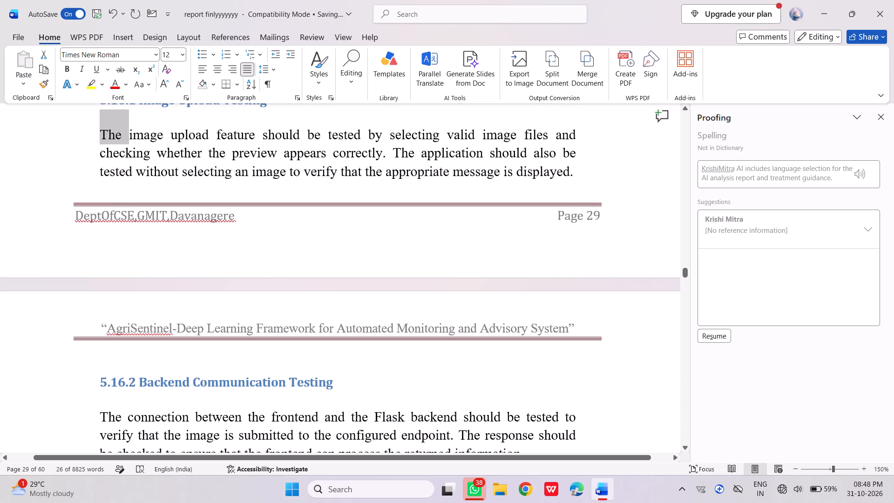
{"action": "left_click_drag", "start_coordinate": [117, 133], "coordinate": [530, 213]}
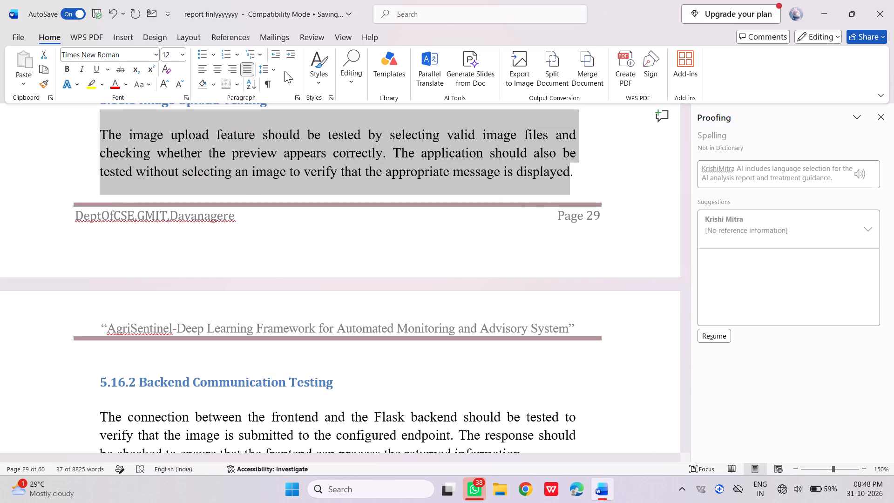
{"action": "left_click", "coordinate": [271, 73]}
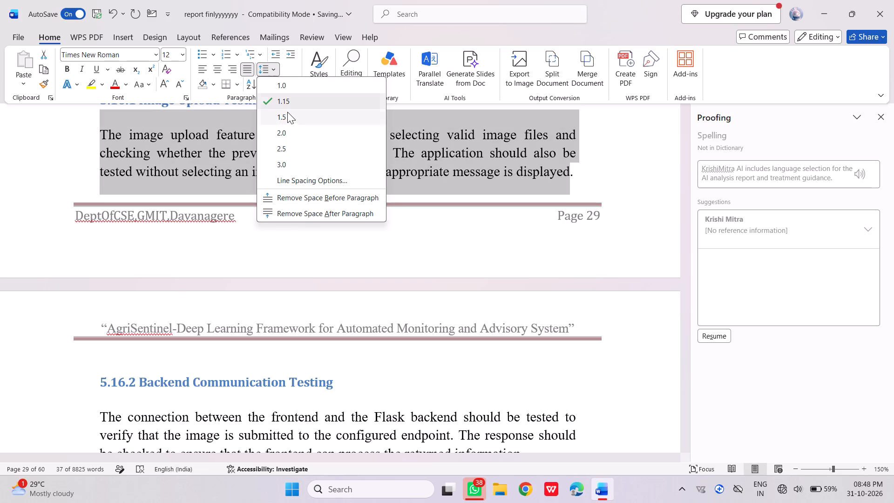
{"action": "left_click", "coordinate": [288, 116]}
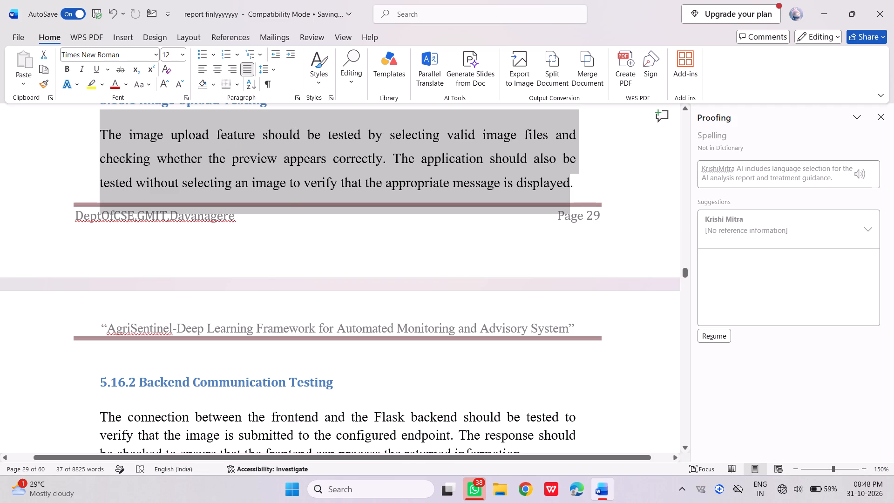
Set 1.5 line spacing for the section 5.16.3 paragraph beginning "The prediction functionality should be tested".
{"action": "scroll", "coordinate": [510, 408], "scroll_direction": "down", "scroll_amount": 1}
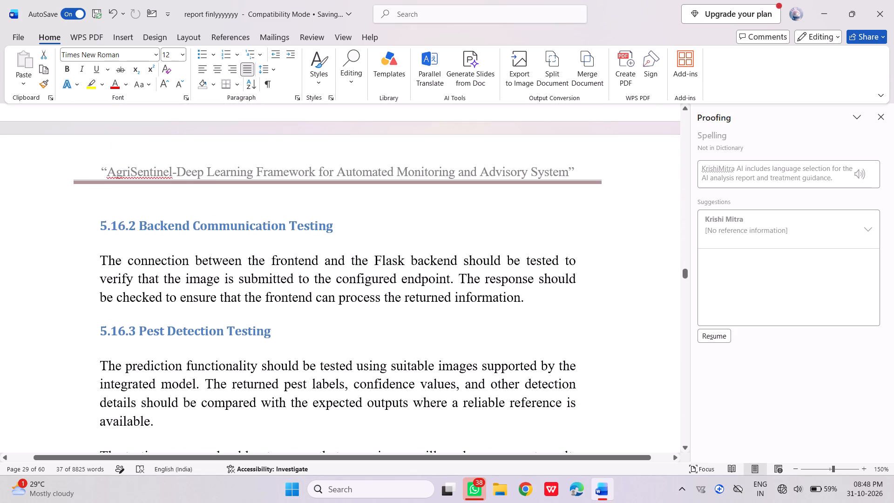
{"action": "triple_click", "coordinate": [510, 408]}
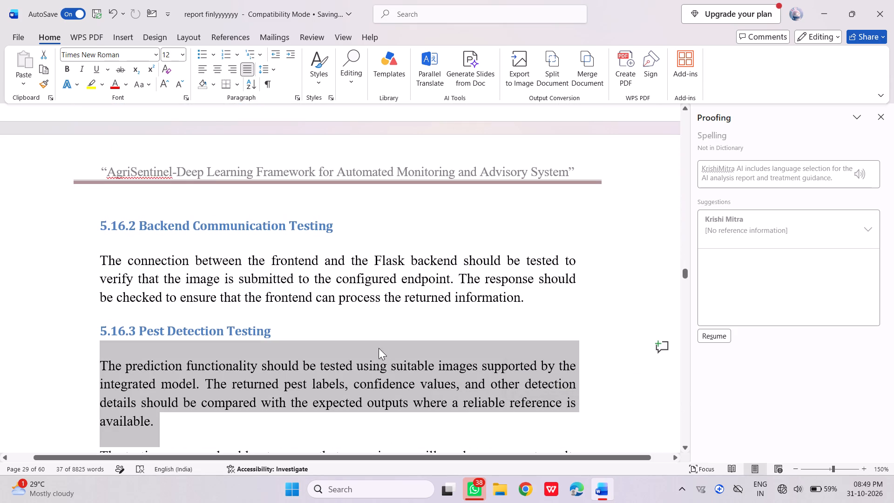
{"action": "left_click", "coordinate": [272, 74]}
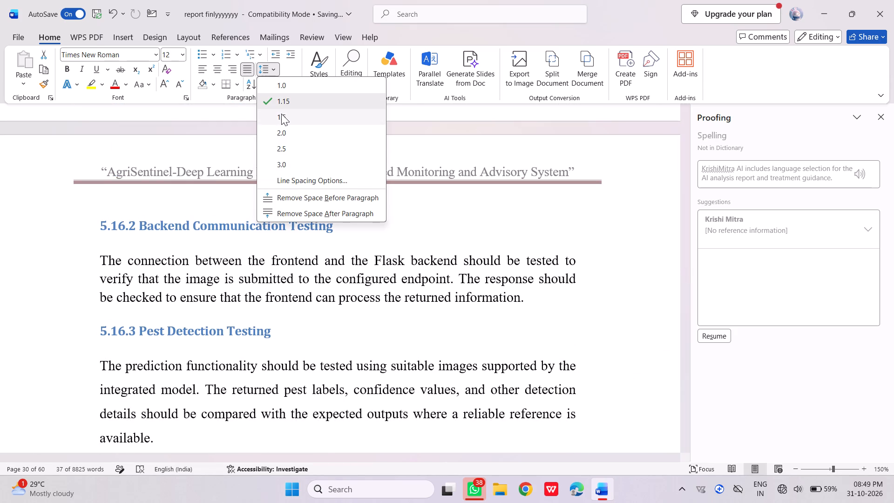
{"action": "left_click", "coordinate": [281, 114]}
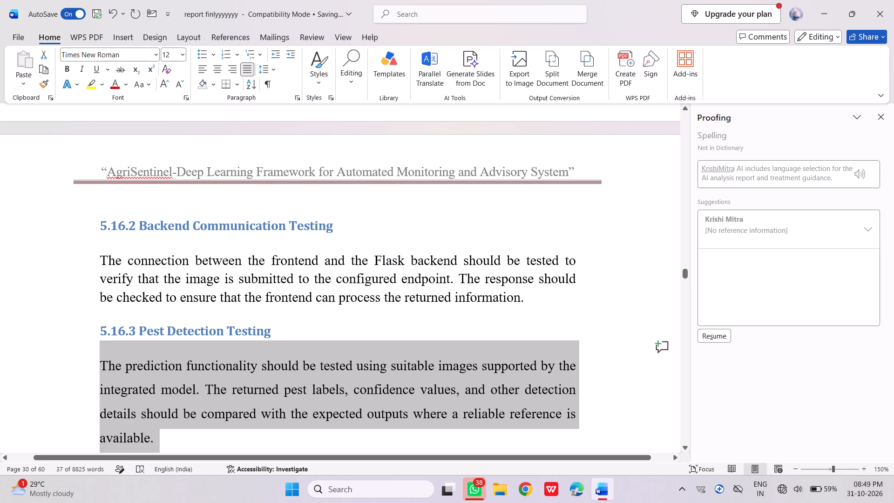
Set 1.5 line spacing for the section 5.16.2 paragraph beginning "The connection between the frontend and the Flask backend".
{"action": "left_click", "coordinate": [106, 252]}
{"action": "left_click_drag", "start_coordinate": [106, 252], "coordinate": [609, 300]}
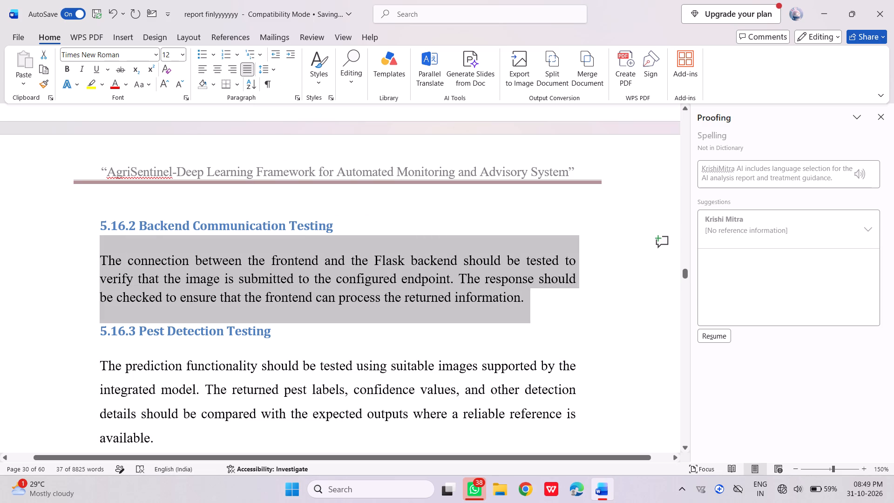
{"action": "left_click_drag", "start_coordinate": [609, 300], "coordinate": [609, 300]}
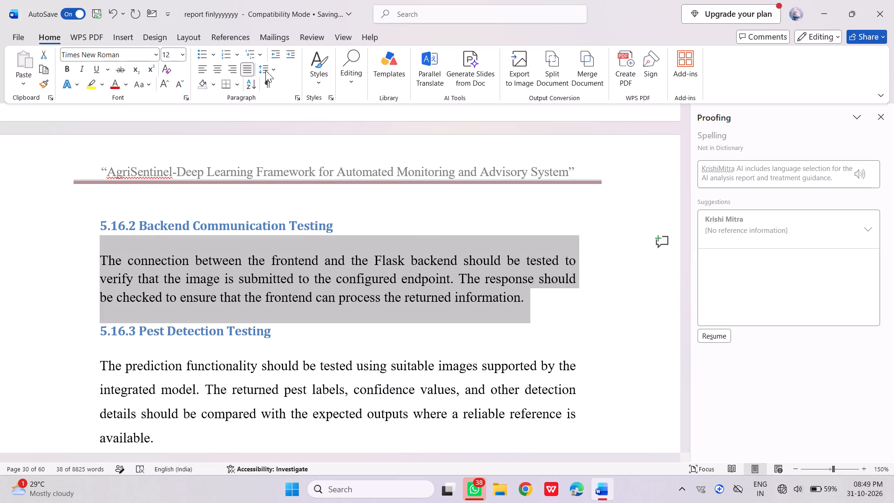
{"action": "left_click", "coordinate": [265, 70]}
{"action": "left_click", "coordinate": [285, 110]}
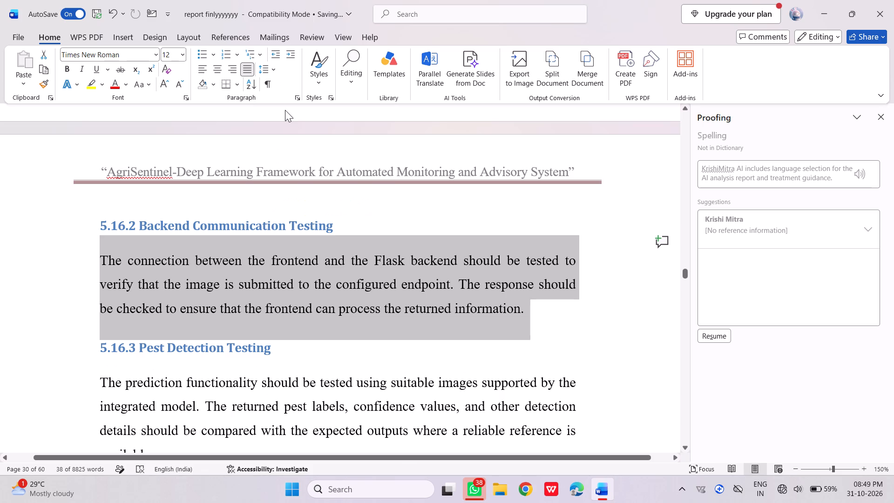
{"action": "left_click", "coordinate": [366, 349]}
Set 1.5 line spacing for the section 5.16.3 paragraph beginning "The testing process should not assume".
{"action": "scroll", "coordinate": [366, 349], "scroll_direction": "down", "scroll_amount": 1}
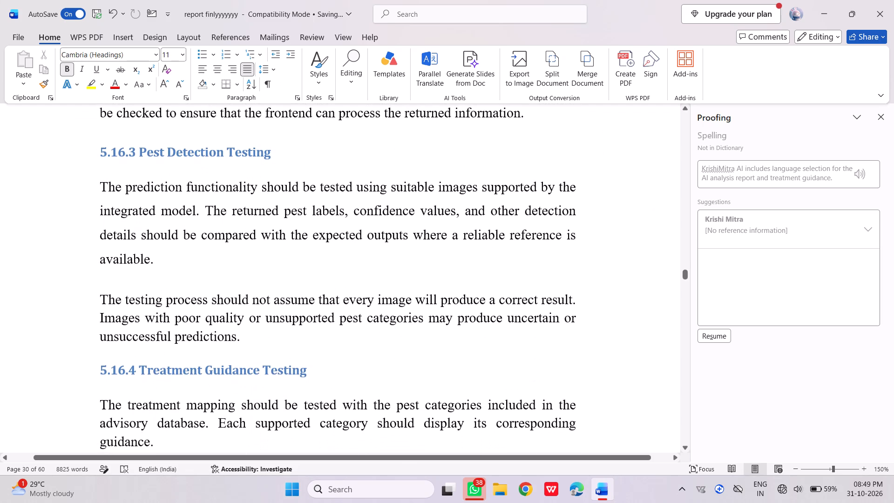
{"action": "left_click", "coordinate": [99, 292]}
{"action": "left_click_drag", "start_coordinate": [99, 292], "coordinate": [192, 330]}
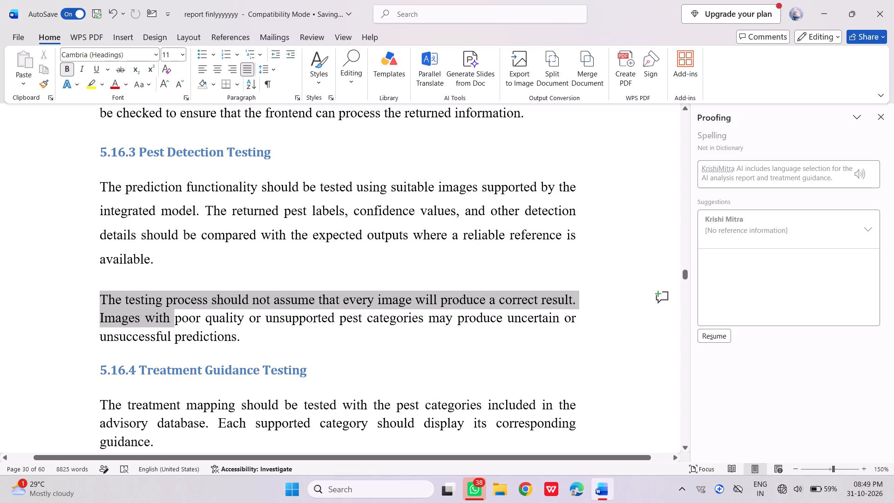
{"action": "left_click_drag", "start_coordinate": [192, 330], "coordinate": [258, 335]}
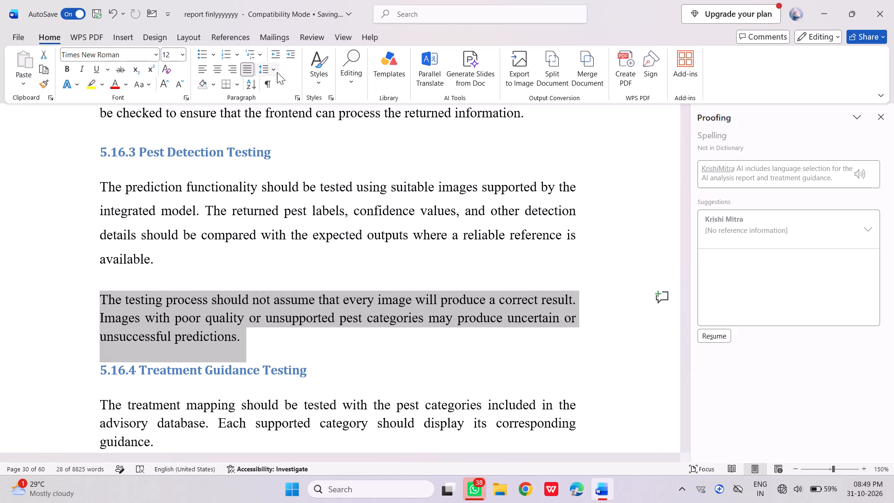
{"action": "left_click", "coordinate": [275, 69]}
{"action": "left_click", "coordinate": [273, 118]}
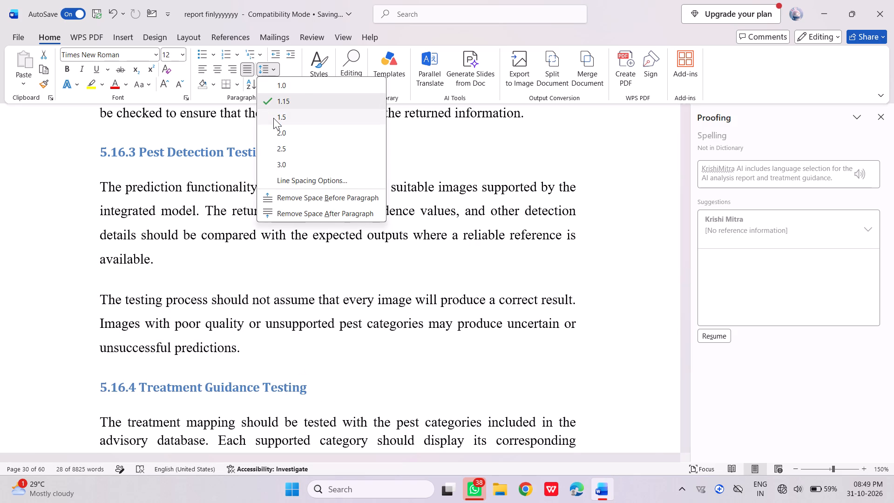
Set 1.5 line spacing for both section 5.16.4 paragraphs, from "The treatment mapping should be tested" through "The application should also be tested".
{"action": "scroll", "coordinate": [311, 373], "scroll_direction": "down", "scroll_amount": 1}
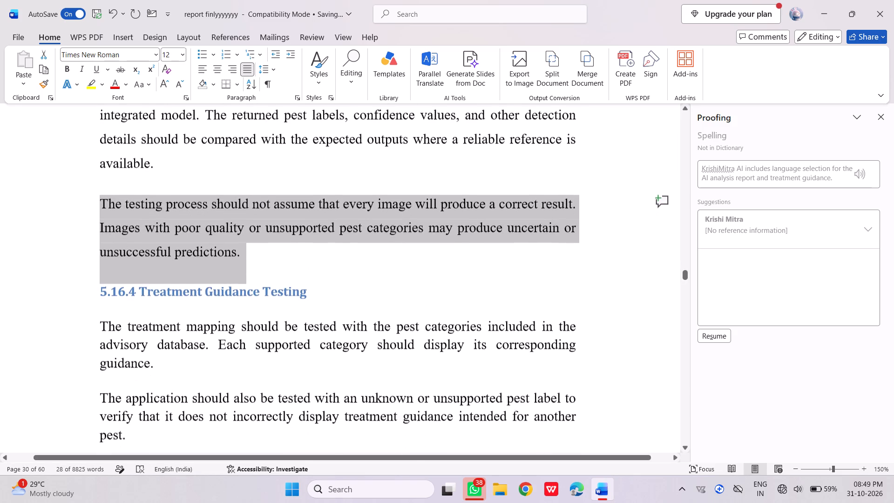
{"action": "scroll", "coordinate": [311, 373], "scroll_direction": "down", "scroll_amount": 1}
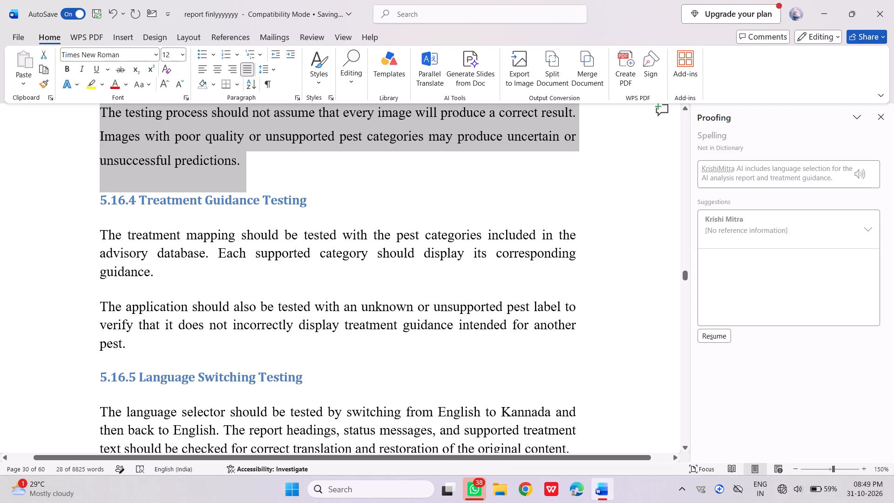
{"action": "double_click", "coordinate": [102, 236]}
{"action": "left_click_drag", "start_coordinate": [102, 236], "coordinate": [134, 360]}
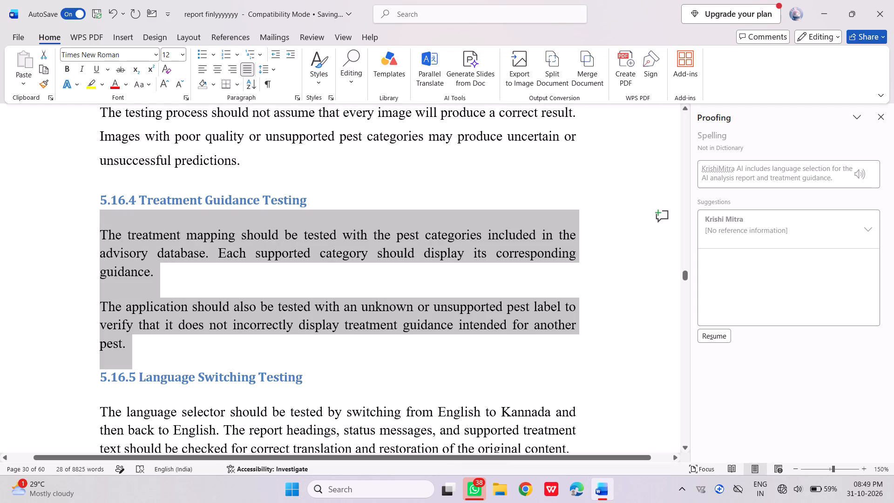
{"action": "left_click_drag", "start_coordinate": [134, 360], "coordinate": [135, 360]}
{"action": "scroll", "coordinate": [135, 305], "scroll_direction": "down", "scroll_amount": 3}
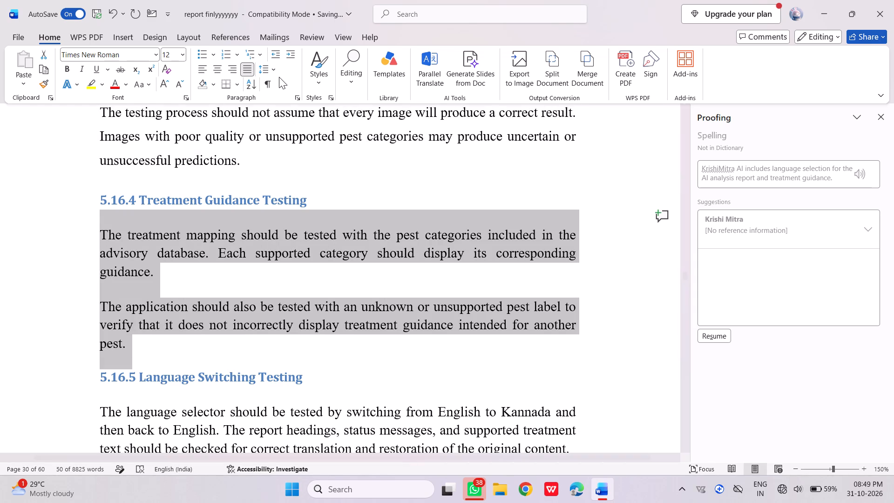
{"action": "left_click", "coordinate": [274, 73]}
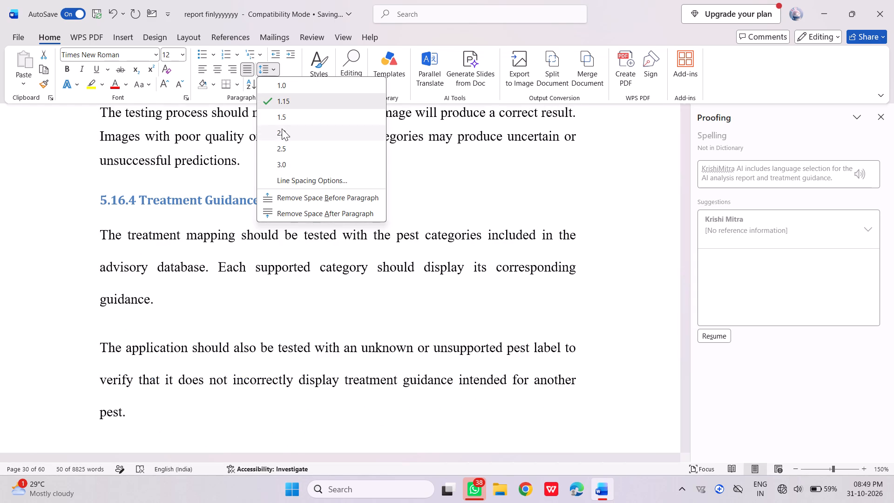
{"action": "left_click", "coordinate": [283, 118]}
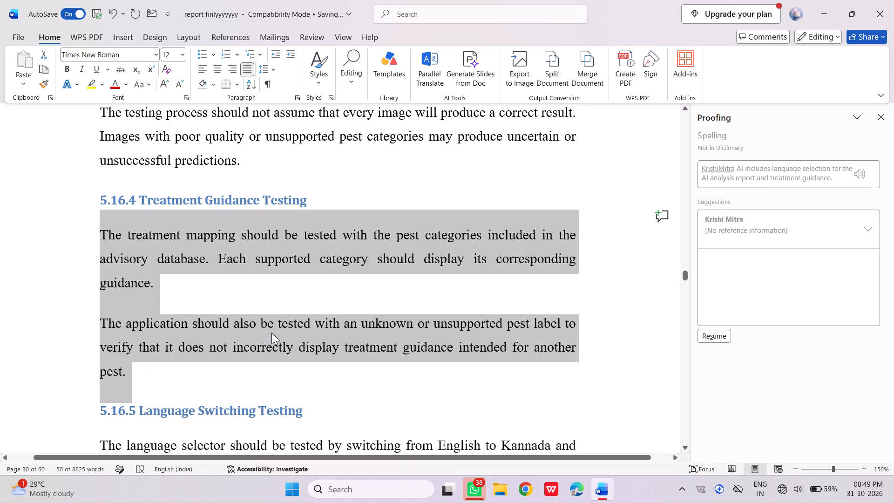
Set 1.5 line spacing for the section 5.16.5 paragraph beginning "The language selector should be tested".
{"action": "scroll", "coordinate": [273, 328], "scroll_direction": "down", "scroll_amount": 1}
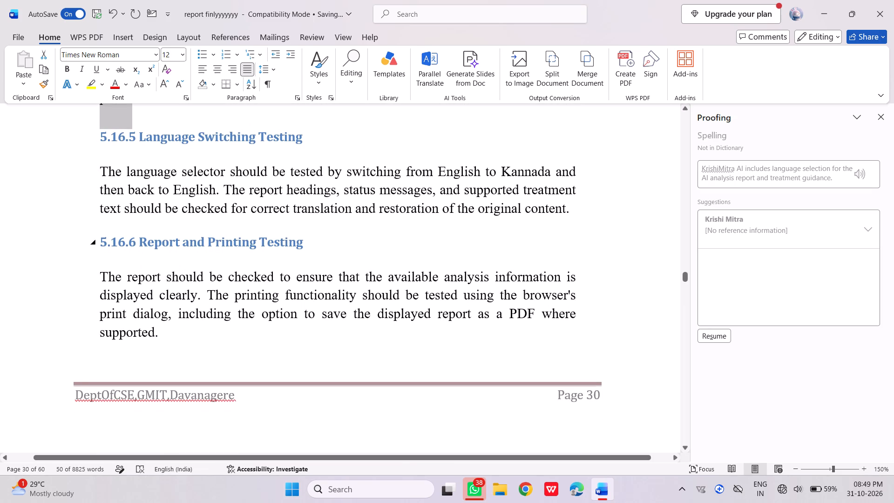
{"action": "left_click", "coordinate": [98, 169]}
{"action": "left_click_drag", "start_coordinate": [98, 169], "coordinate": [203, 228]}
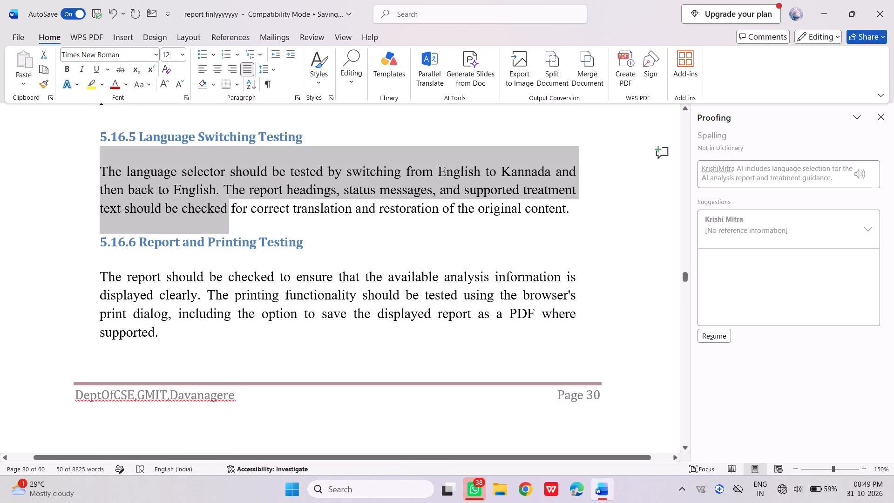
{"action": "left_click_drag", "start_coordinate": [203, 228], "coordinate": [445, 177]}
{"action": "scroll", "coordinate": [216, 228], "scroll_direction": "right", "scroll_amount": 1}
{"action": "scroll", "coordinate": [333, 209], "scroll_direction": "right", "scroll_amount": 1}
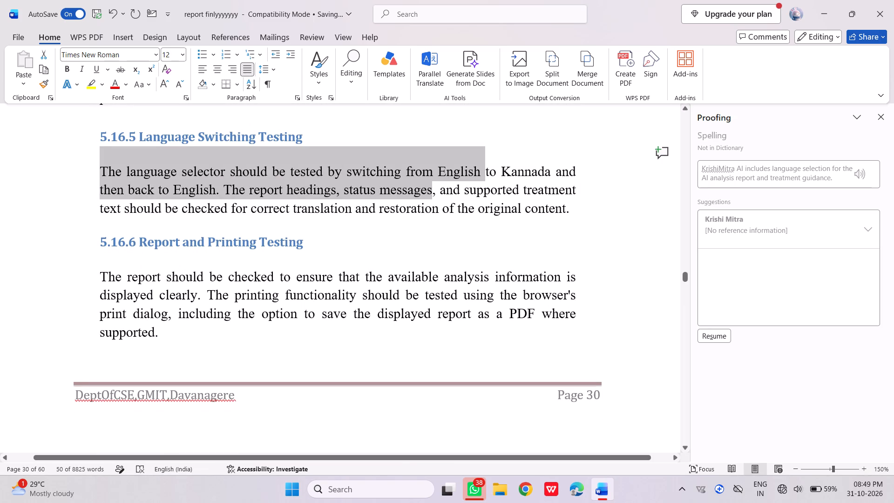
{"action": "scroll", "coordinate": [445, 177], "scroll_direction": "right", "scroll_amount": 1}
{"action": "left_click_drag", "start_coordinate": [445, 177], "coordinate": [589, 205]}
{"action": "scroll", "coordinate": [580, 160], "scroll_direction": "up", "scroll_amount": 1}
{"action": "scroll", "coordinate": [589, 205], "scroll_direction": "up", "scroll_amount": 1}
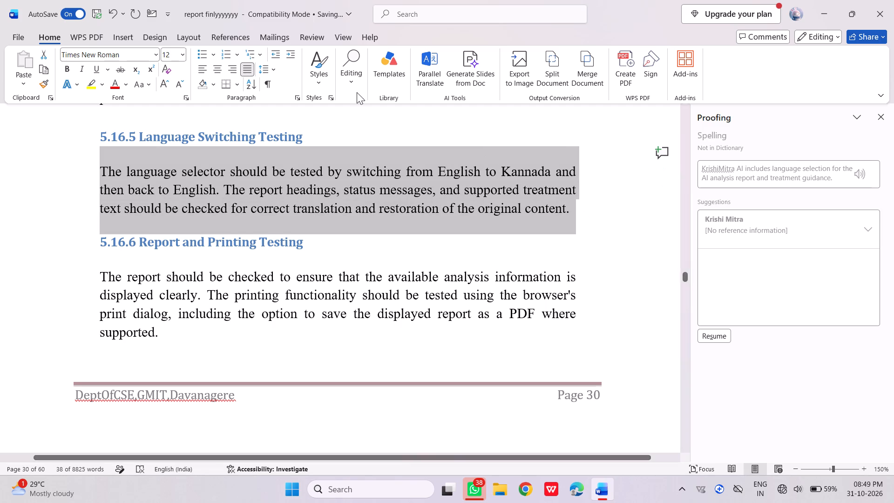
{"action": "left_click", "coordinate": [266, 69]}
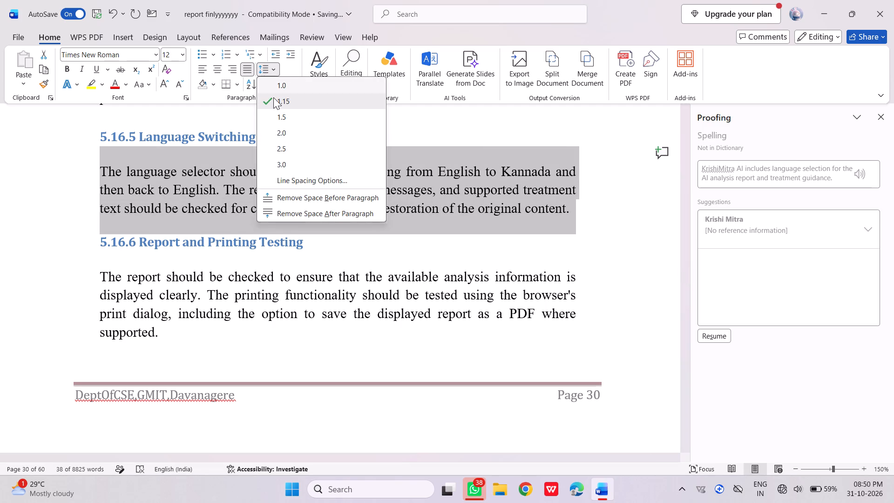
{"action": "left_click", "coordinate": [278, 114]}
Set 1.5 line spacing for the section 5.16.7 paragraph beginning "The system should be tested under failure conditions".
{"action": "scroll", "coordinate": [326, 275], "scroll_direction": "down", "scroll_amount": 1}
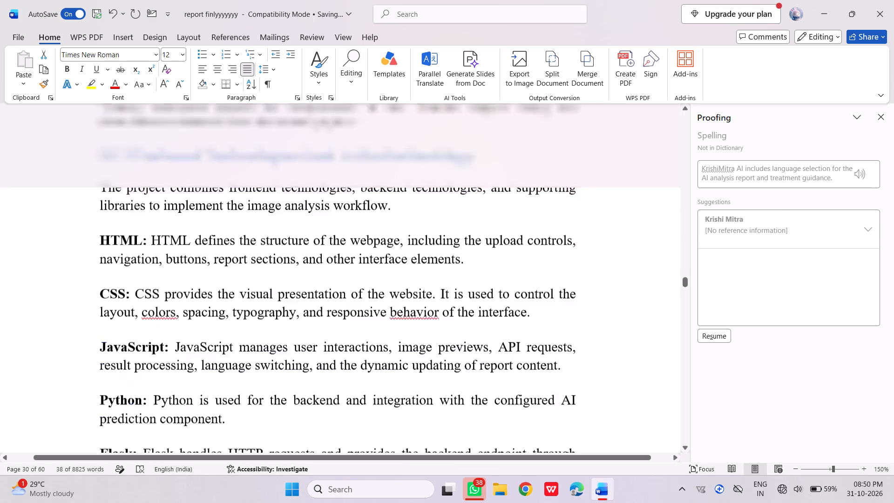
{"action": "scroll", "coordinate": [326, 275], "scroll_direction": "down", "scroll_amount": 1}
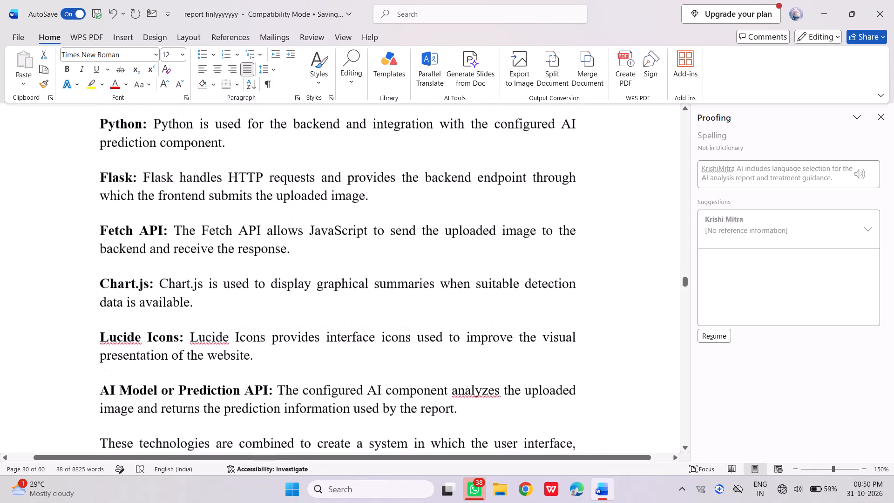
{"action": "scroll", "coordinate": [326, 275], "scroll_direction": "down", "scroll_amount": 1}
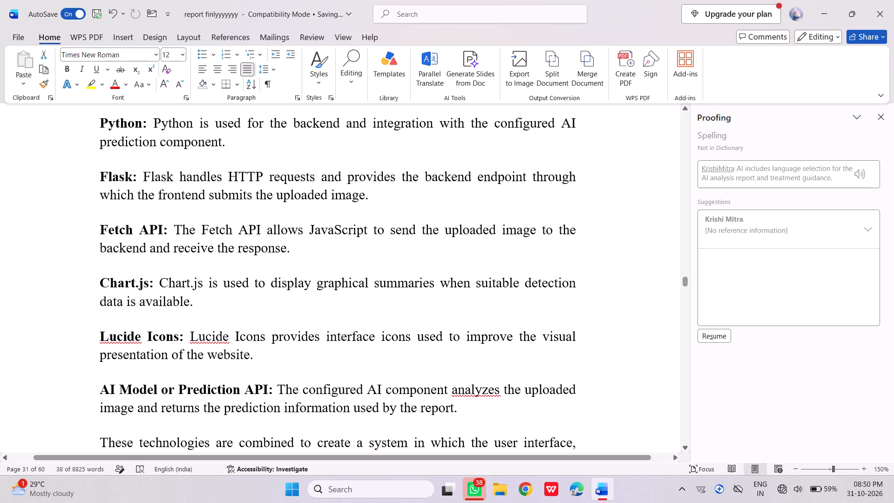
{"action": "scroll", "coordinate": [326, 272], "scroll_direction": "right", "scroll_amount": 1}
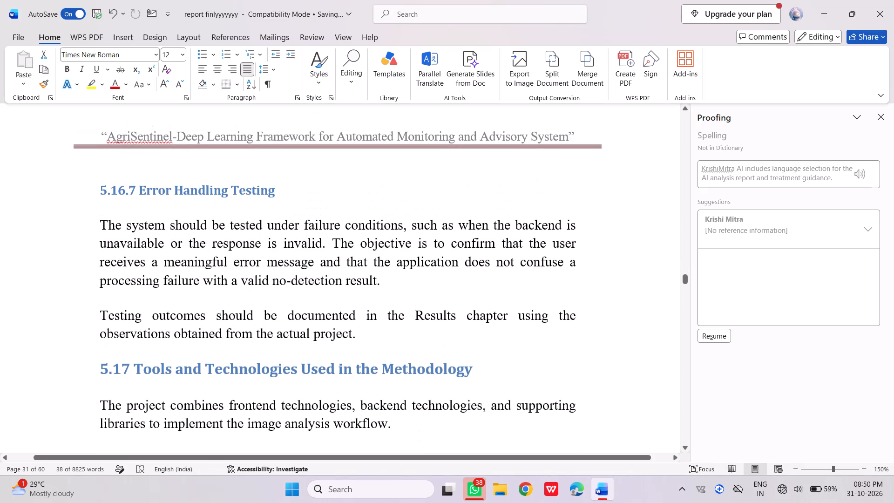
{"action": "left_click", "coordinate": [92, 216]}
{"action": "left_click_drag", "start_coordinate": [92, 216], "coordinate": [446, 284]}
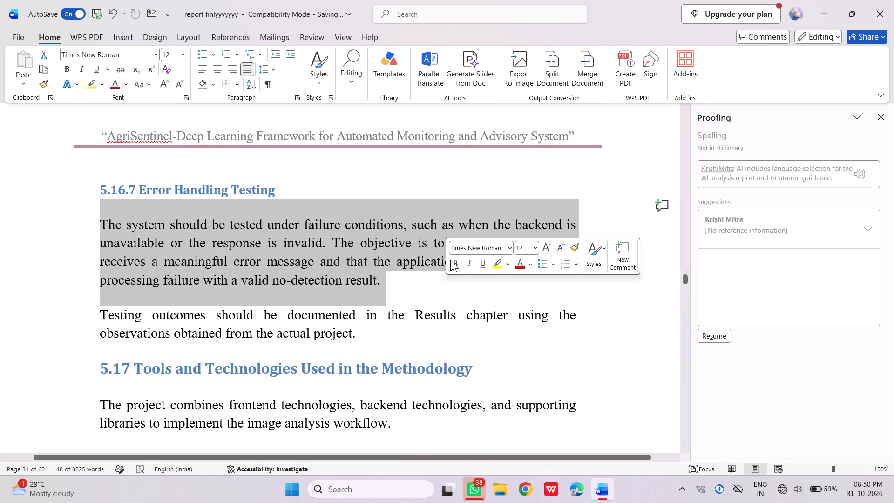
{"action": "left_click", "coordinate": [269, 70]}
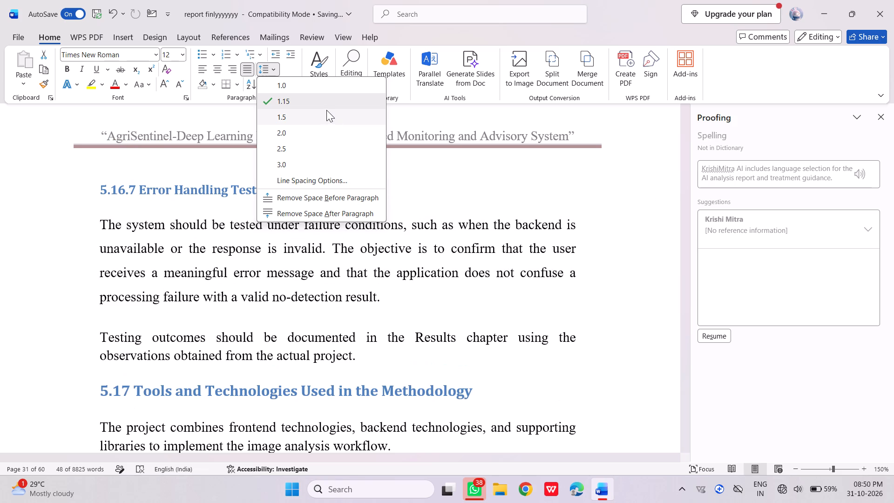
{"action": "left_click", "coordinate": [325, 117]}
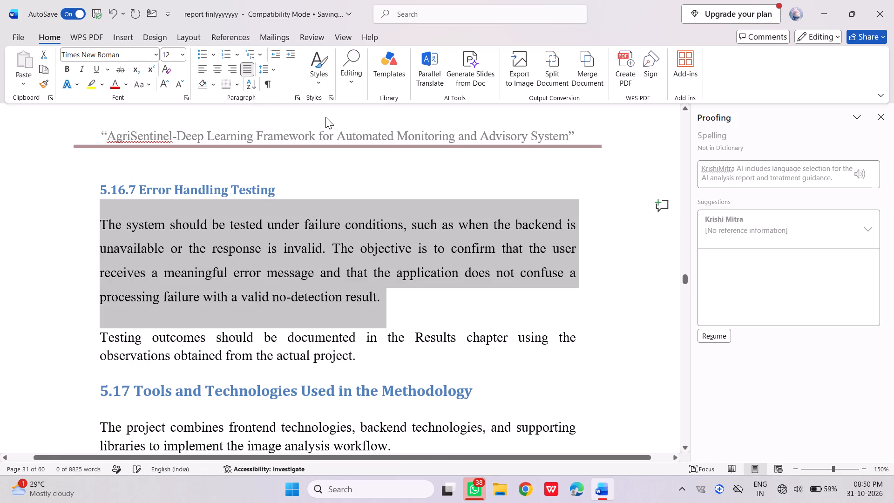
{"action": "left_click", "coordinate": [393, 299]}
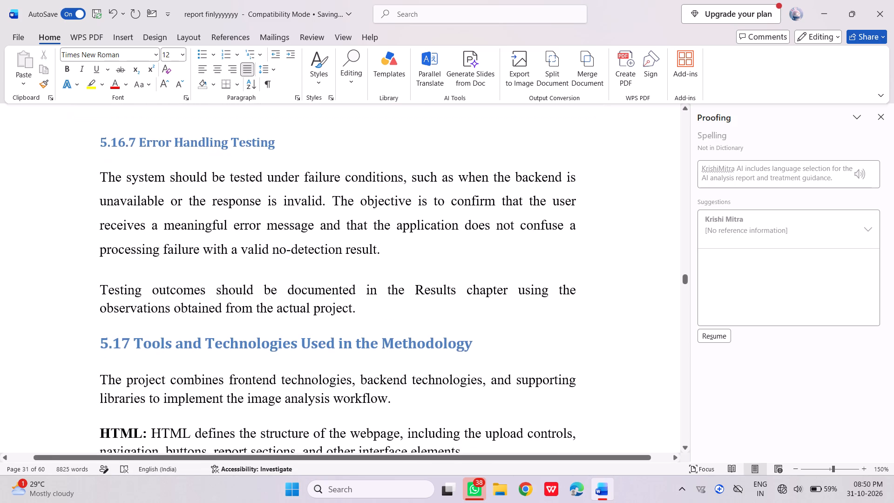
Set 1.5 line spacing for the section 5.16.7 paragraph beginning "Testing outcomes should be documented".
{"action": "left_click", "coordinate": [100, 286]}
{"action": "left_click_drag", "start_coordinate": [100, 286], "coordinate": [371, 306]}
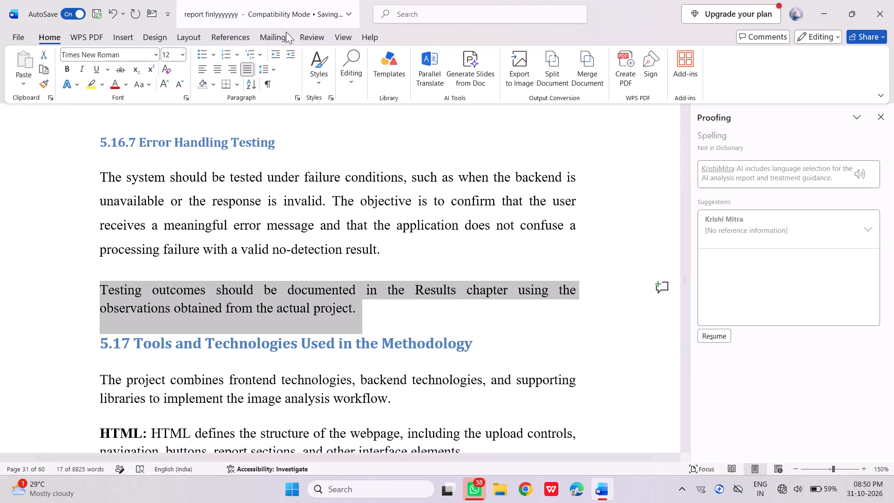
{"action": "left_click", "coordinate": [271, 75]}
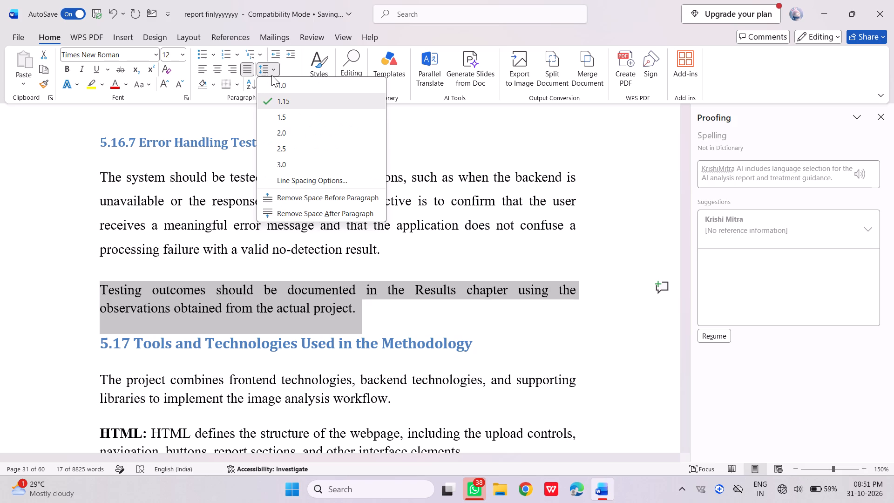
{"action": "left_click", "coordinate": [270, 119]}
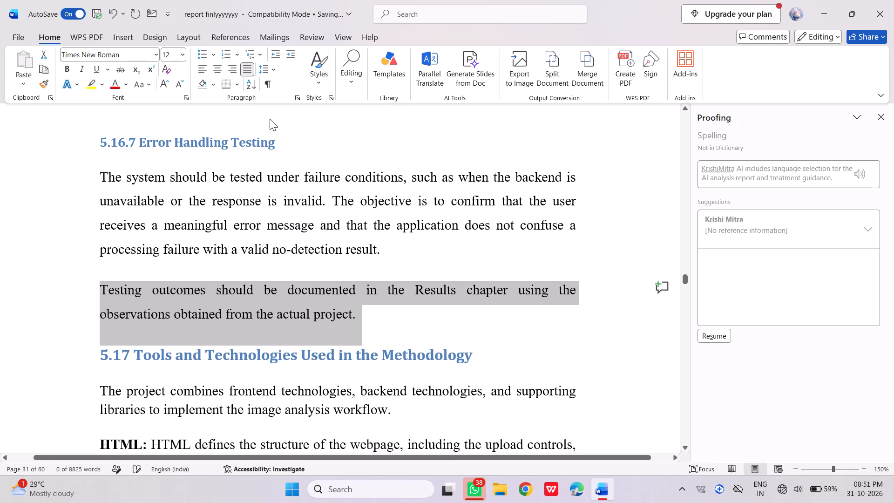
{"action": "left_click", "coordinate": [418, 333]}
Set 1.5 line spacing for the section 5.17 introductory paragraph beginning "The project combines frontend technologies".
{"action": "scroll", "coordinate": [418, 333], "scroll_direction": "down", "scroll_amount": 1}
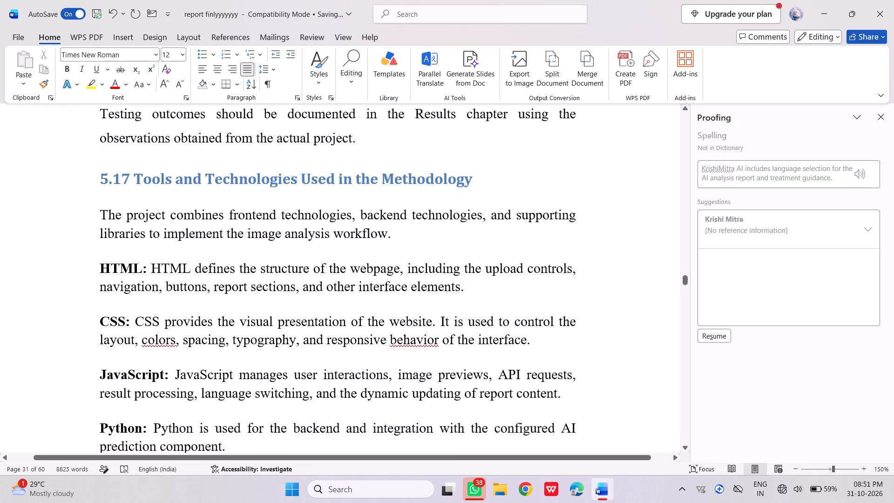
{"action": "left_click", "coordinate": [96, 214]}
{"action": "left_click_drag", "start_coordinate": [96, 214], "coordinate": [447, 209]}
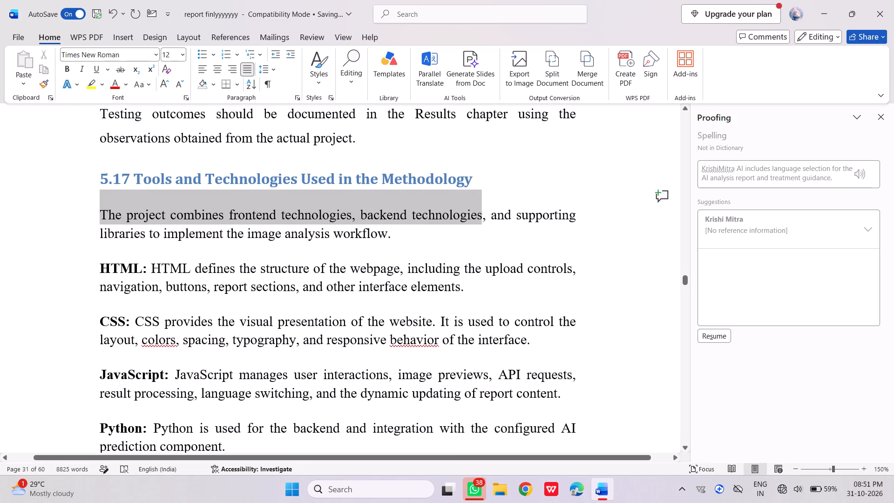
{"action": "left_click_drag", "start_coordinate": [447, 209], "coordinate": [461, 225]}
{"action": "left_click_drag", "start_coordinate": [461, 225], "coordinate": [461, 224]}
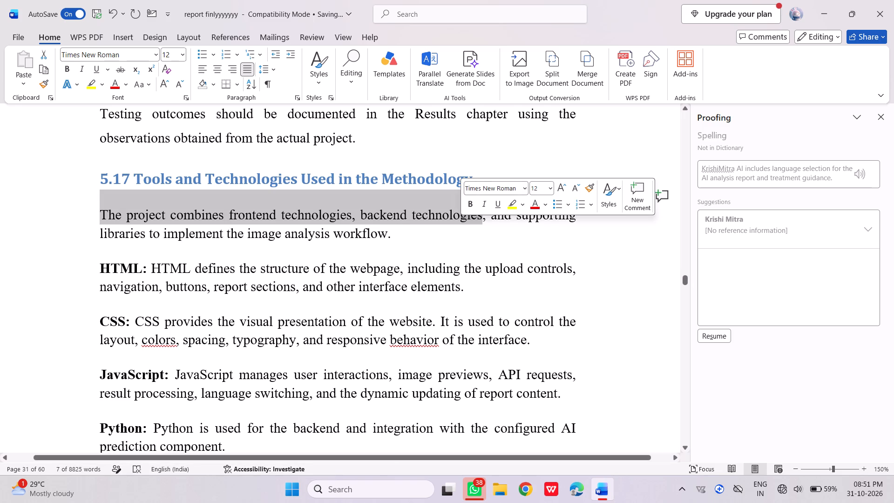
{"action": "left_click", "coordinate": [397, 231]}
{"action": "left_click_drag", "start_coordinate": [397, 231], "coordinate": [395, 231]}
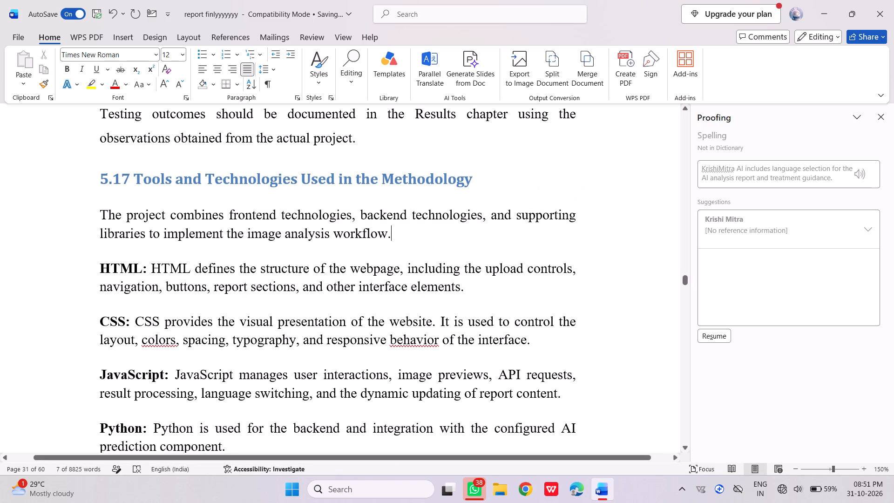
{"action": "left_click_drag", "start_coordinate": [395, 231], "coordinate": [94, 215]}
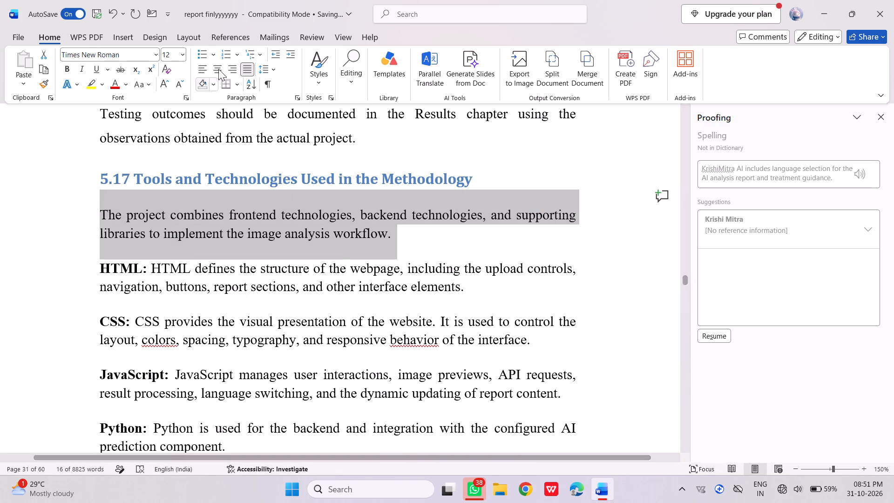
{"action": "left_click", "coordinate": [271, 65]}
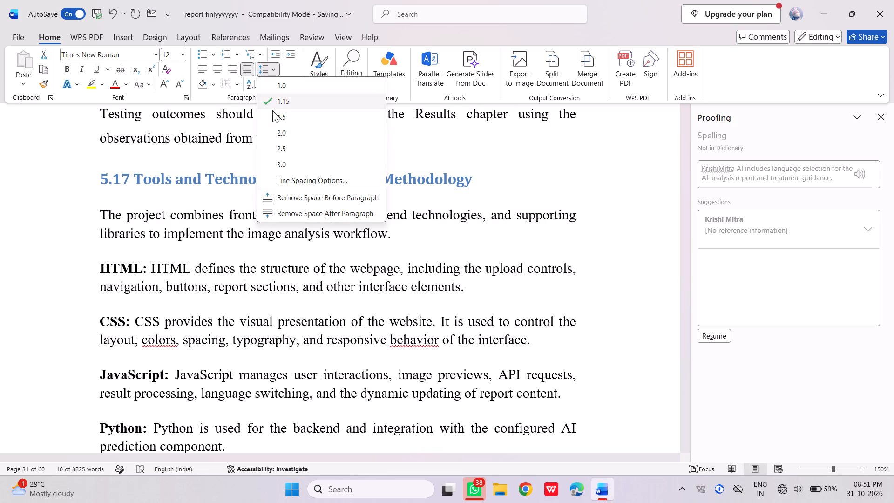
{"action": "left_click", "coordinate": [274, 116]}
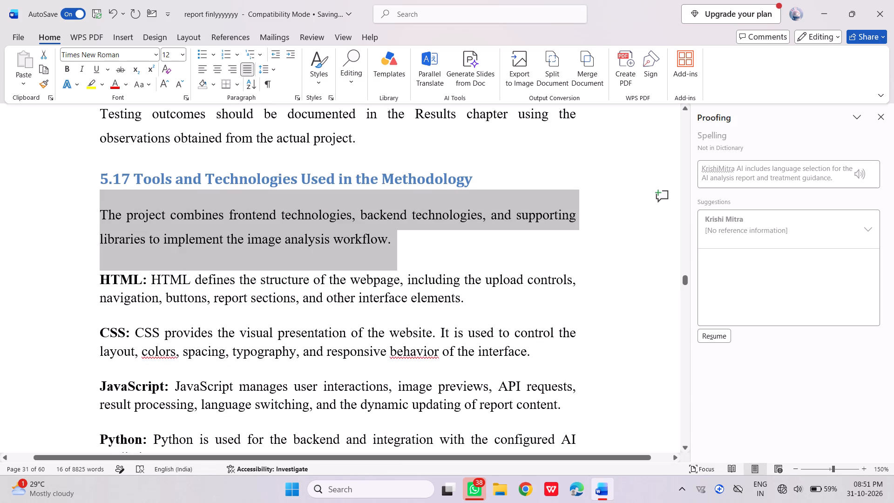
Set 1.5 line spacing for the HTML, CSS and JavaScript paragraphs in section 5.17.
{"action": "left_click", "coordinate": [96, 271]}
{"action": "left_click_drag", "start_coordinate": [96, 271], "coordinate": [405, 401]}
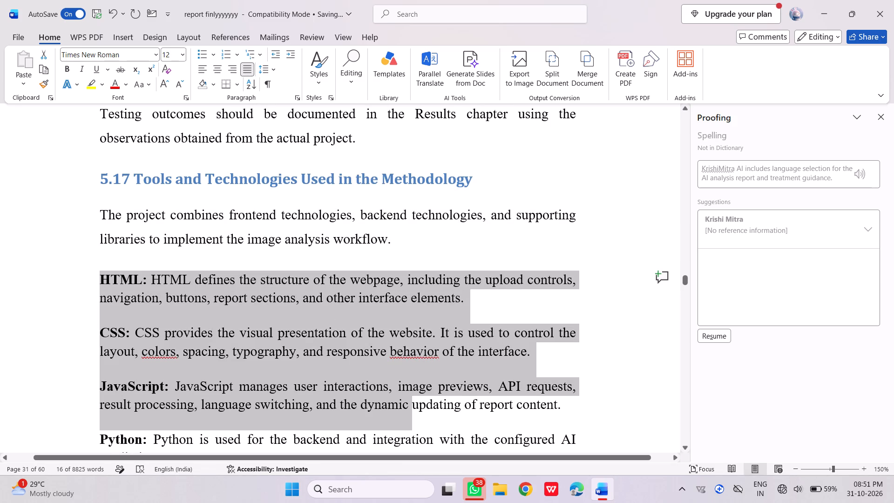
{"action": "left_click_drag", "start_coordinate": [405, 401], "coordinate": [564, 431]}
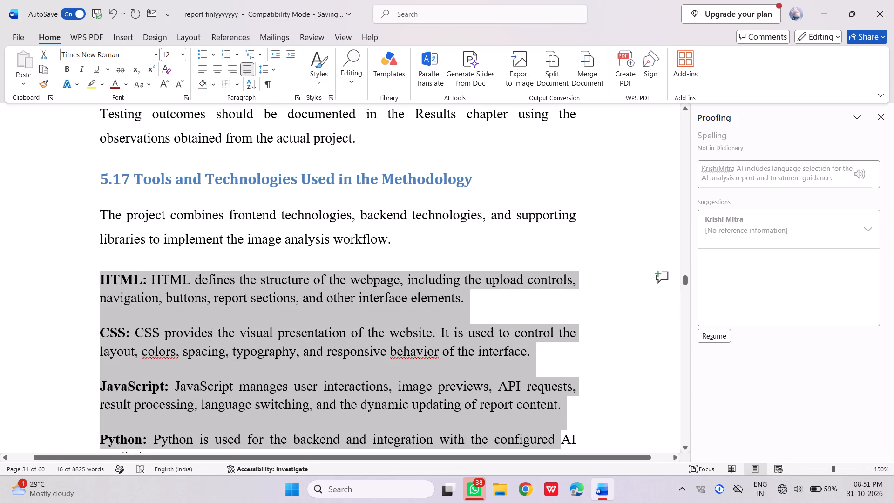
{"action": "left_click_drag", "start_coordinate": [564, 431], "coordinate": [565, 416]}
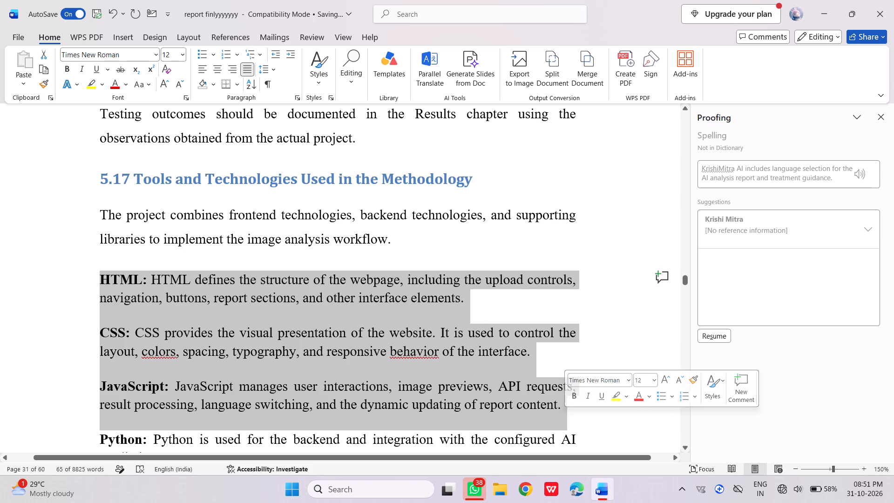
{"action": "left_click", "coordinate": [269, 68]}
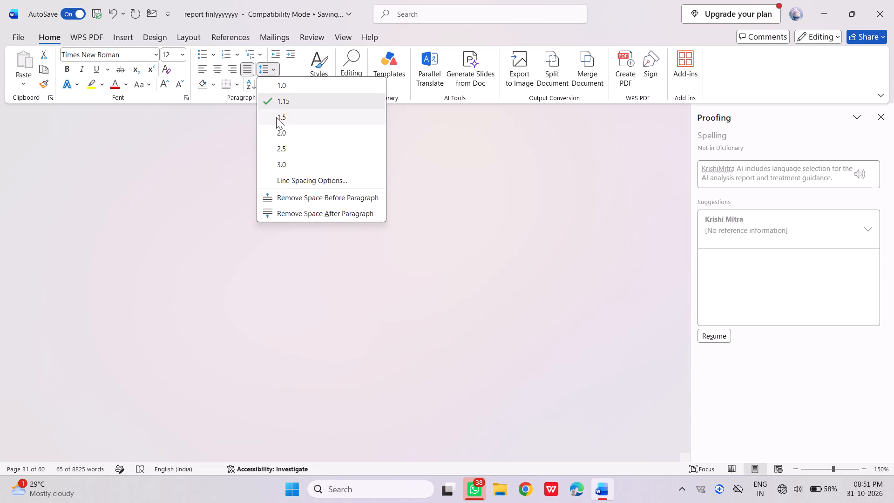
{"action": "left_click", "coordinate": [276, 117]}
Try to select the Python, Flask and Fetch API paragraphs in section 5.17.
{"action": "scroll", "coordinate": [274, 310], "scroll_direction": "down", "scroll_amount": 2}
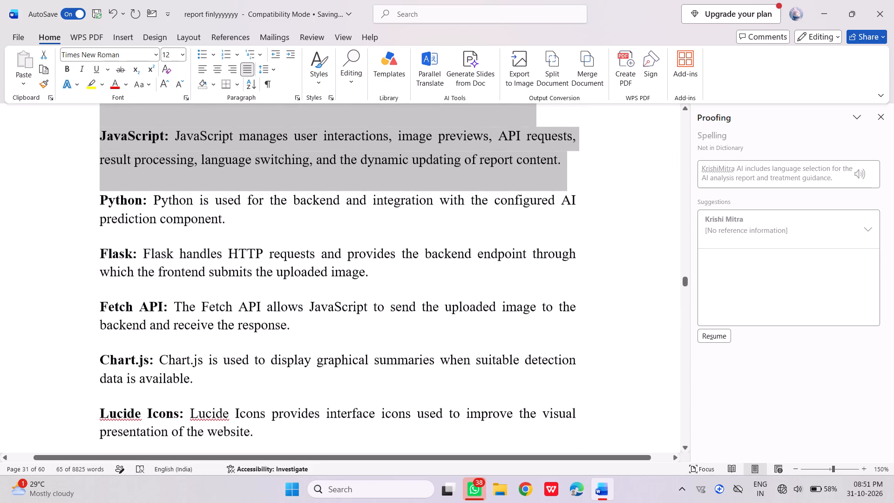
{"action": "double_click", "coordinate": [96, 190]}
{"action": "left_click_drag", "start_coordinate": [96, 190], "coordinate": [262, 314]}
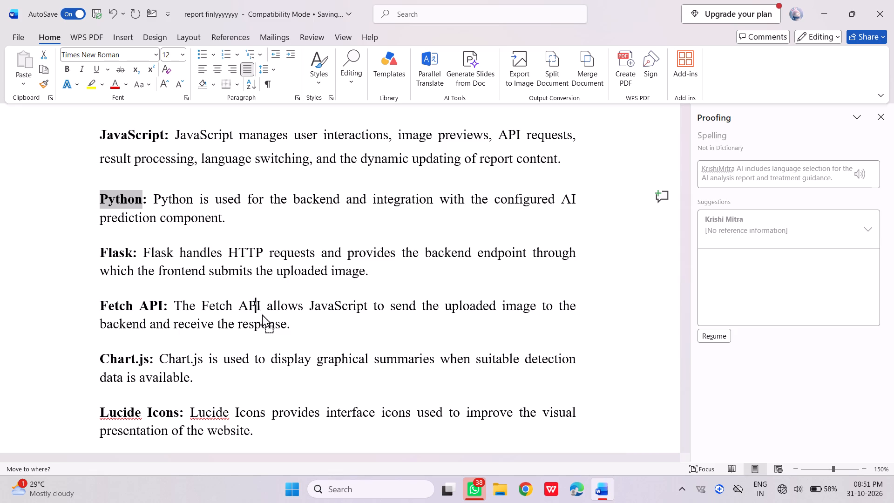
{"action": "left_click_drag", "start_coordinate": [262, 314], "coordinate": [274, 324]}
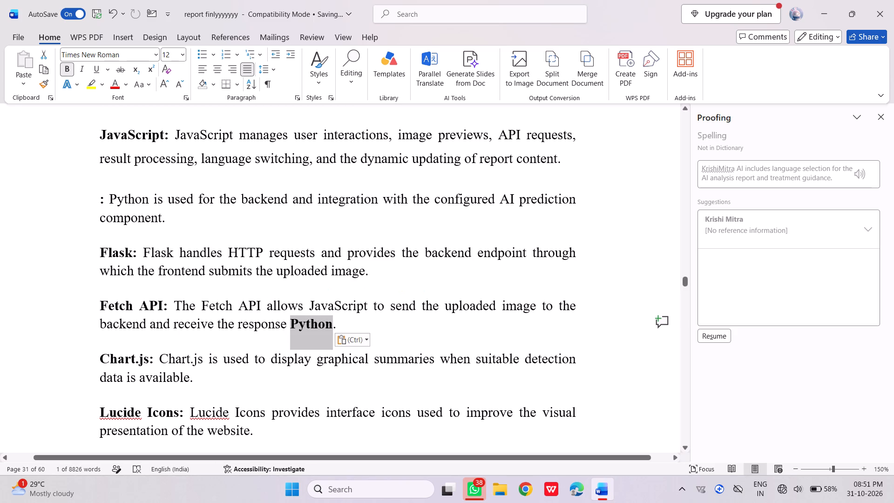
Undo the accidental move of the bold word "Python" into the Fetch API paragraph in section 5.17.
{"action": "key", "text": "ctrl+z"}
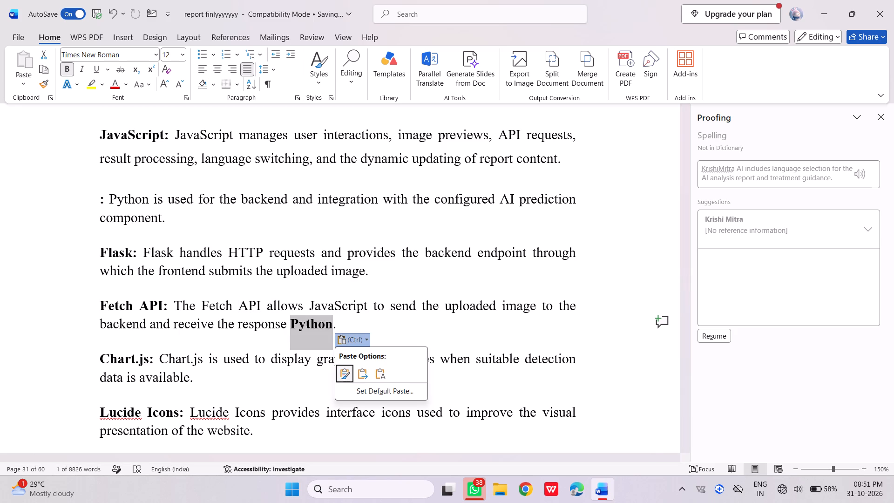
{"action": "key", "text": "ctrl+z"}
{"action": "key", "text": "ctrl+z"}
{"action": "key", "text": "z"}
{"action": "left_click", "coordinate": [378, 299]}
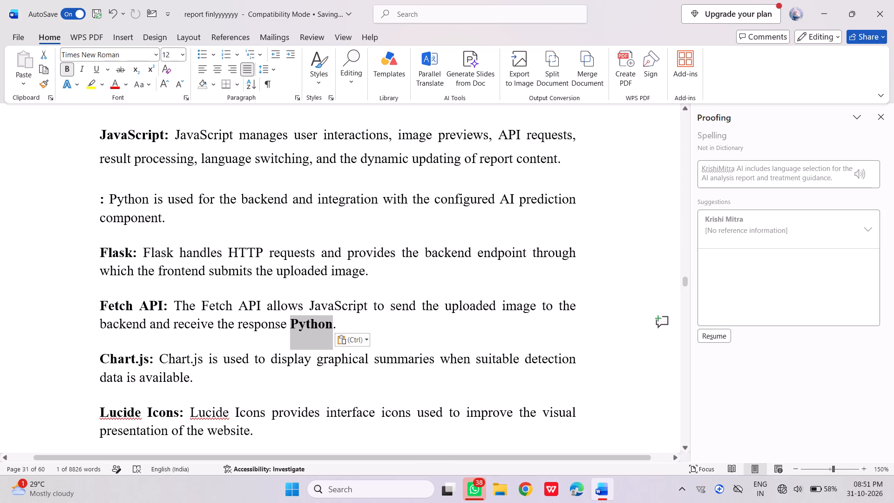
{"action": "left_click", "coordinate": [378, 297]}
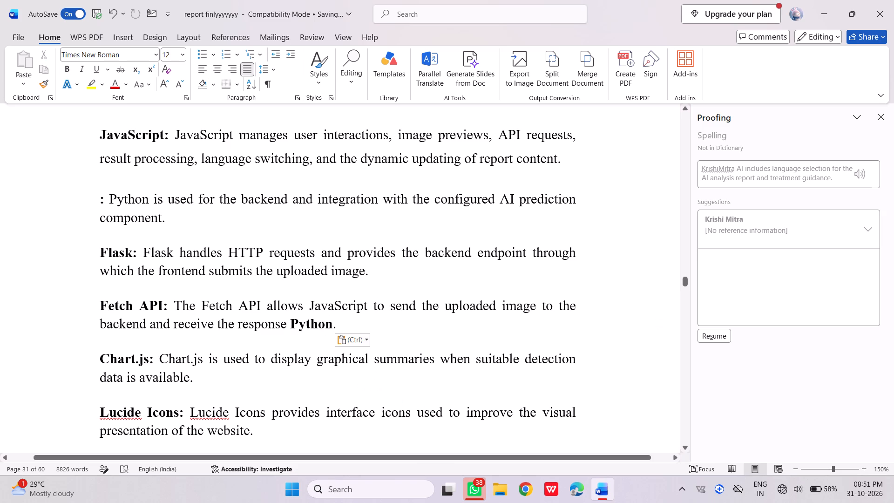
{"action": "left_click", "coordinate": [376, 286]}
{"action": "key", "text": "ctrl+z"}
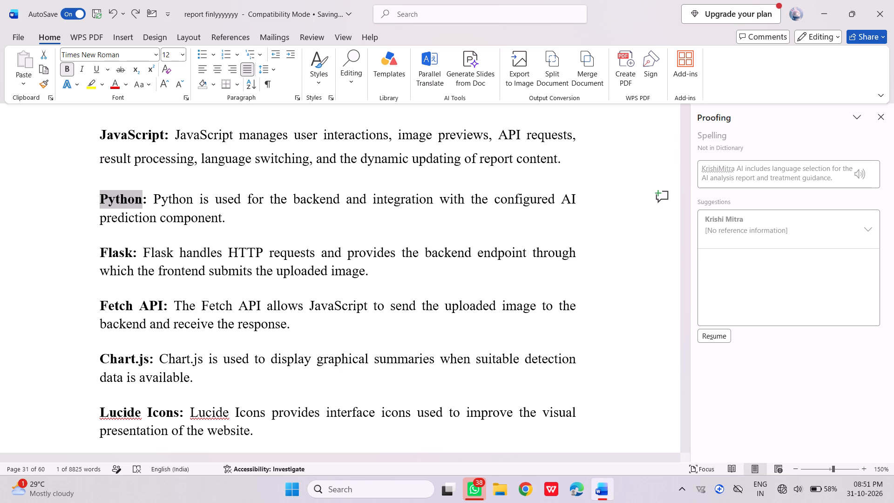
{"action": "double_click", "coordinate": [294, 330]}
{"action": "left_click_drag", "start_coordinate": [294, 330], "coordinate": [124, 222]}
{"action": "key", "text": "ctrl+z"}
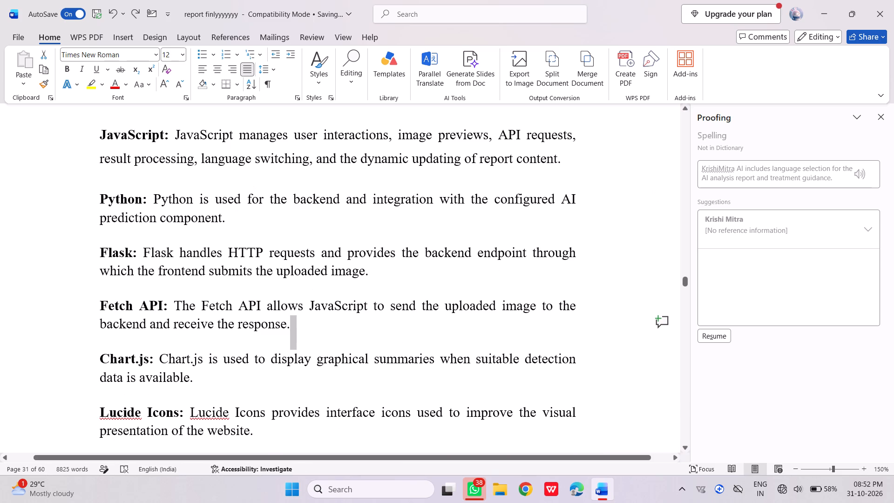
Set 1.5 line spacing for the Python, Flask and Fetch API paragraphs in section 5.17.
{"action": "left_click", "coordinate": [102, 199]}
{"action": "left_click_drag", "start_coordinate": [102, 199], "coordinate": [315, 322]}
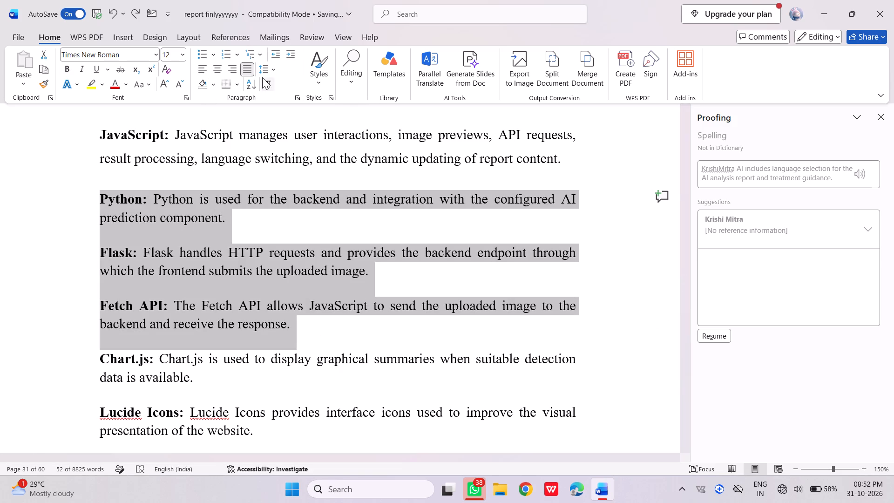
{"action": "left_click", "coordinate": [262, 77]}
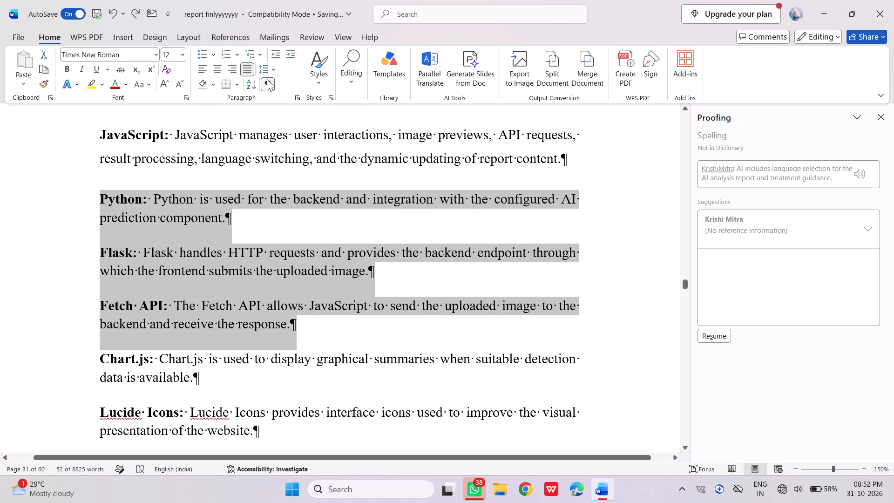
{"action": "left_click", "coordinate": [266, 84]}
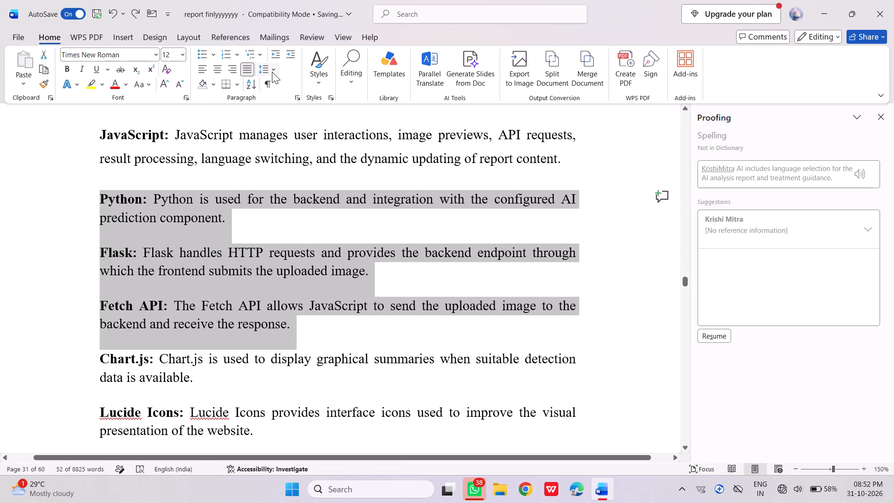
{"action": "left_click", "coordinate": [267, 68]}
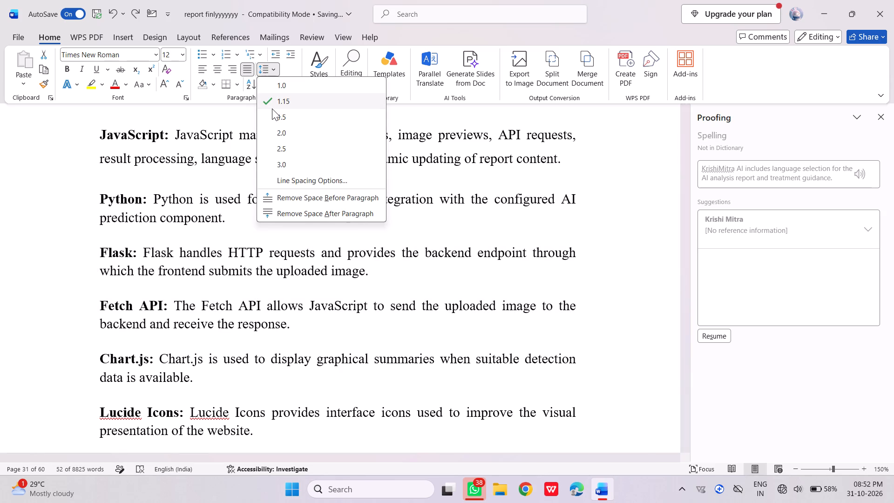
{"action": "left_click", "coordinate": [274, 114]}
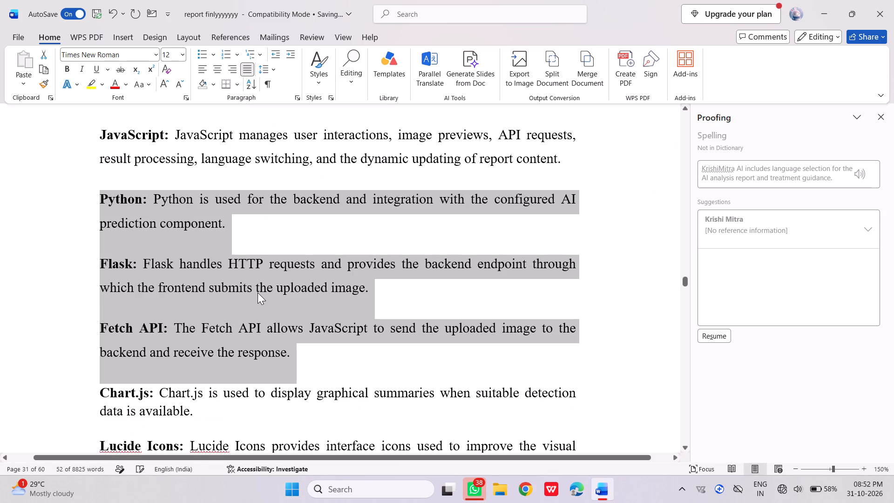
Set 1.5 line spacing for the Chart.js and Lucide Icons paragraphs in section 5.17.
{"action": "scroll", "coordinate": [257, 292], "scroll_direction": "down", "scroll_amount": 1}
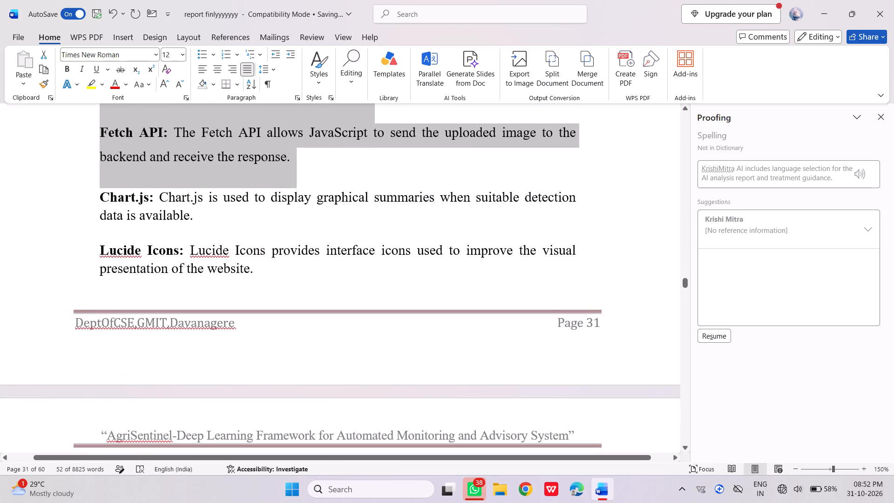
{"action": "left_click", "coordinate": [96, 190]}
{"action": "left_click_drag", "start_coordinate": [96, 190], "coordinate": [245, 244]}
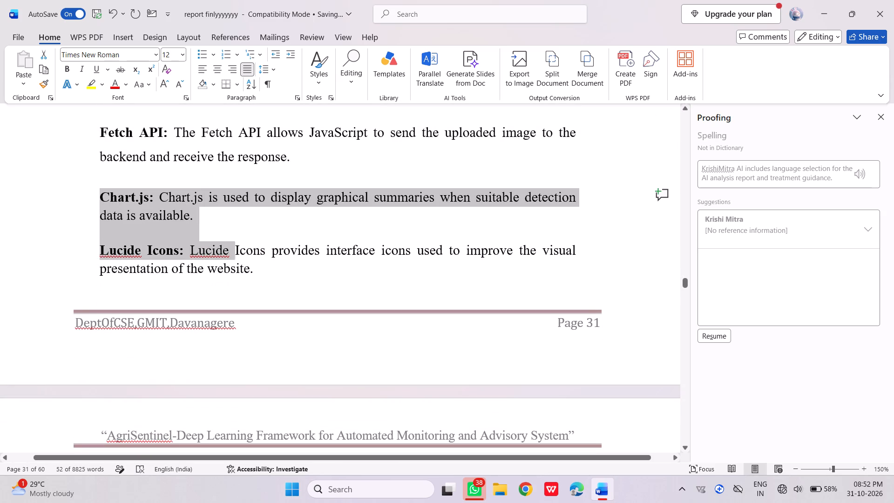
{"action": "left_click_drag", "start_coordinate": [245, 244], "coordinate": [273, 268]}
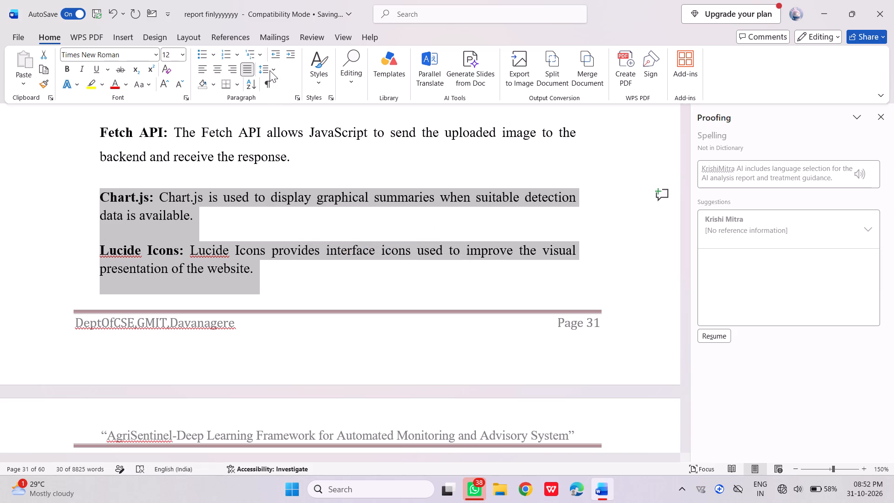
{"action": "left_click", "coordinate": [270, 70]}
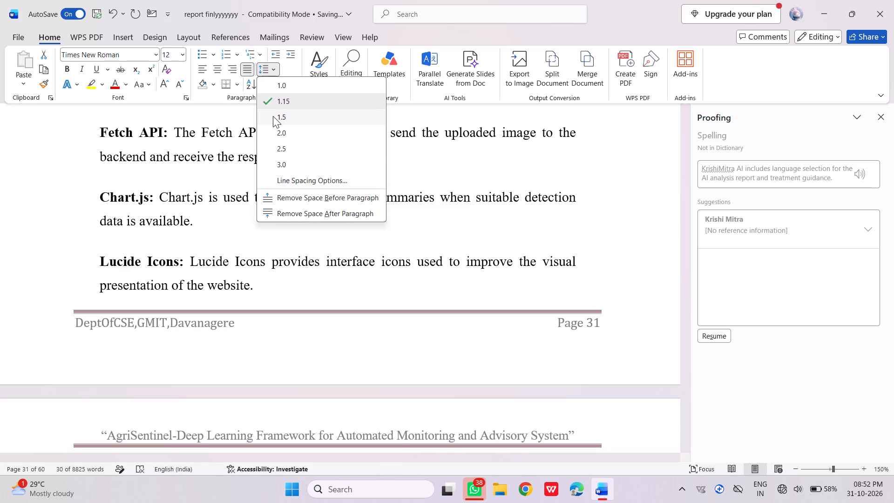
{"action": "left_click", "coordinate": [273, 116]}
Set 1.5 line spacing for the paragraph under heading 5.18.7 Scope for Future Improvement.
{"action": "scroll", "coordinate": [272, 328], "scroll_direction": "down", "scroll_amount": 2}
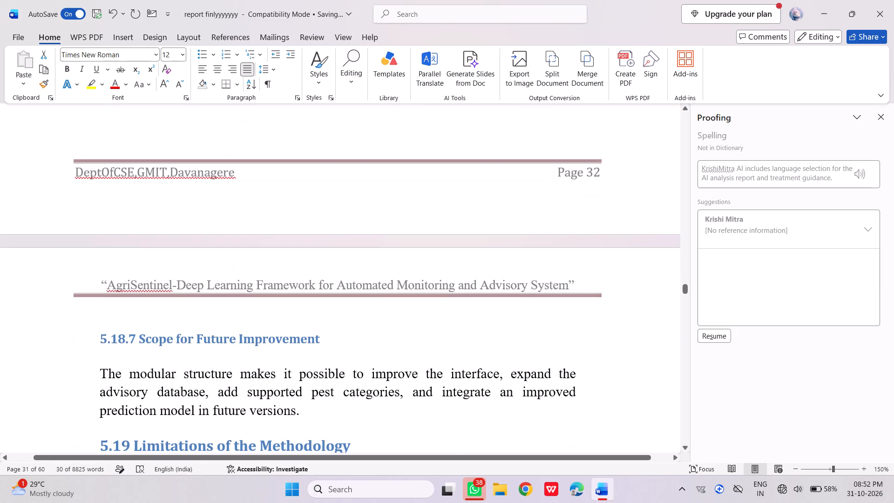
{"action": "left_click", "coordinate": [272, 328]}
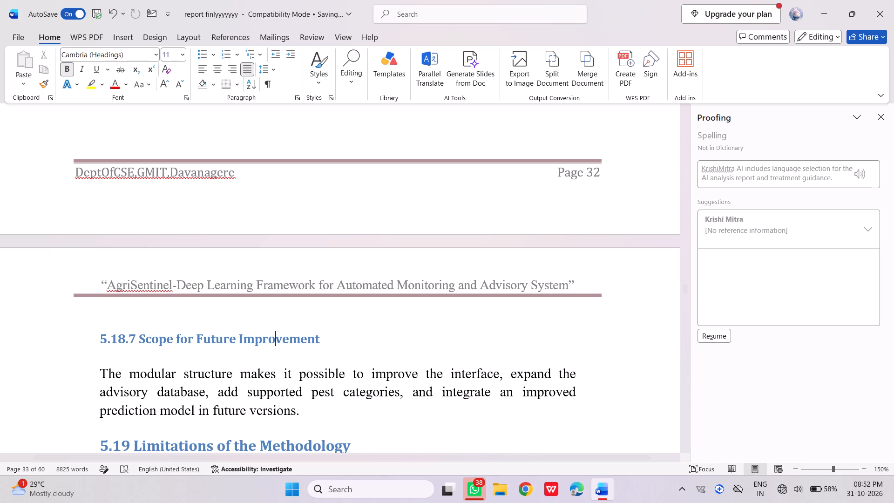
{"action": "scroll", "coordinate": [237, 398], "scroll_direction": "down", "scroll_amount": 1}
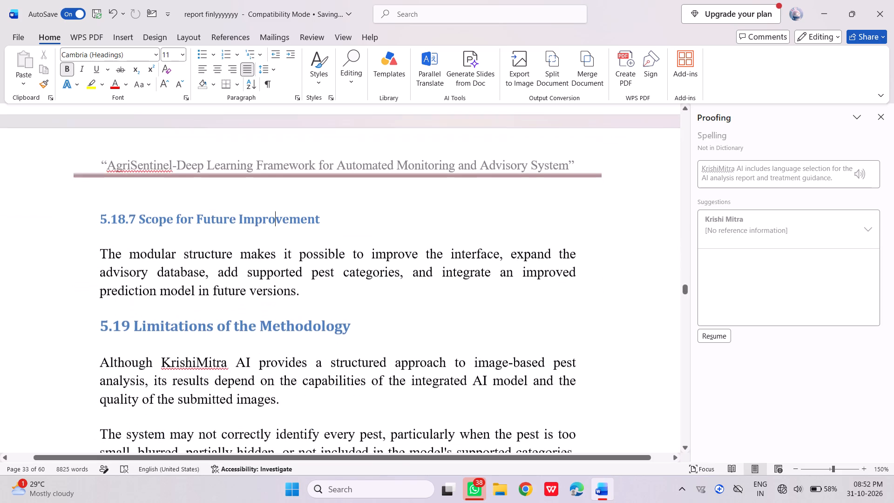
{"action": "double_click", "coordinate": [305, 289]}
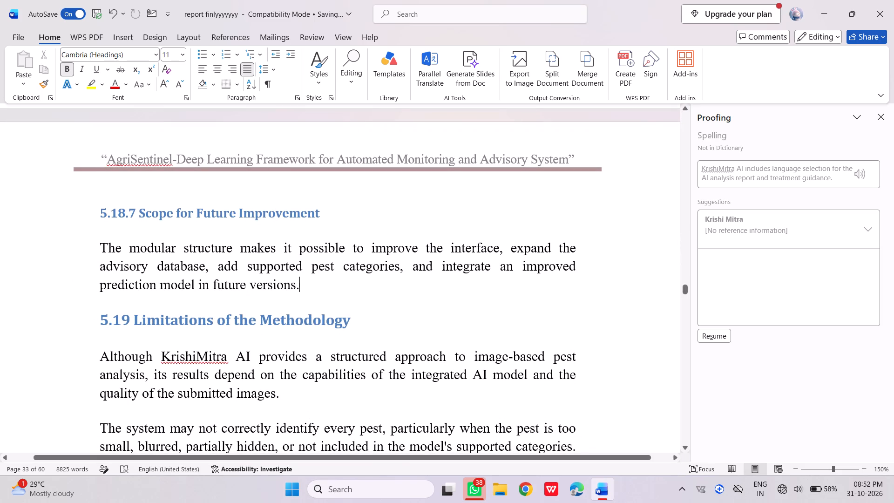
{"action": "left_click_drag", "start_coordinate": [305, 289], "coordinate": [132, 264]}
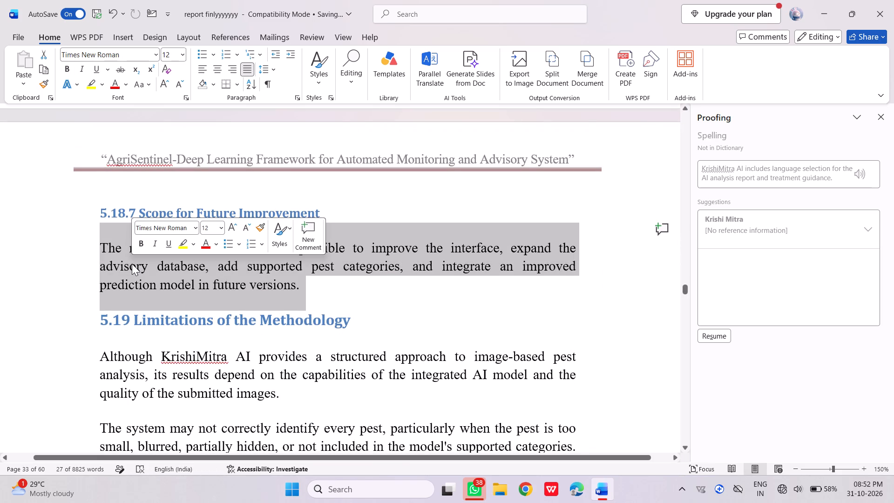
{"action": "left_click", "coordinate": [269, 68]}
{"action": "left_click", "coordinate": [281, 116]}
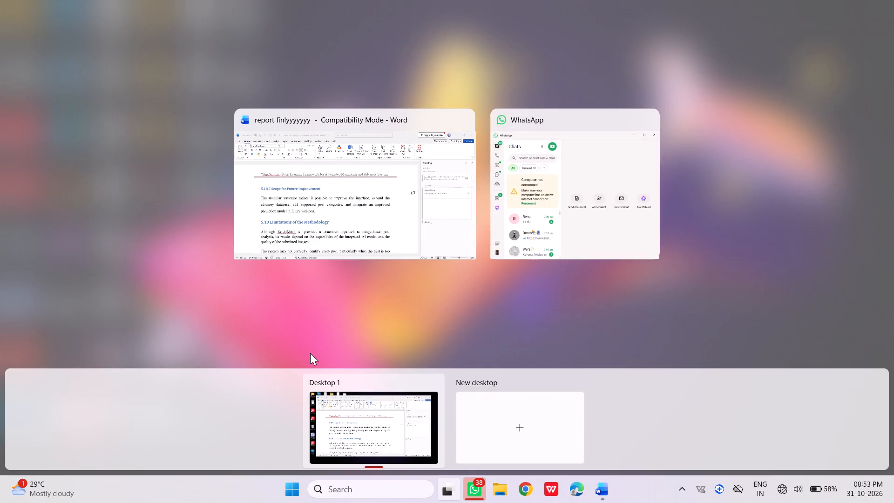
{"action": "left_click", "coordinate": [319, 219]}
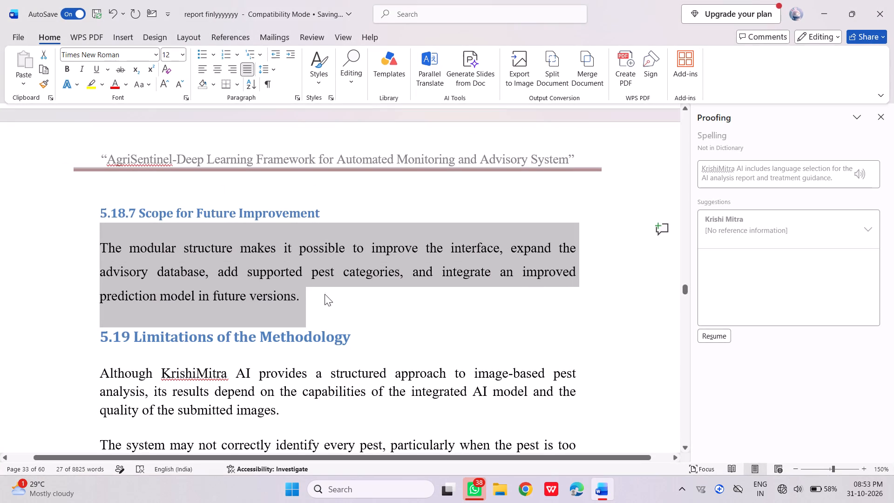
Set 1.5 line spacing for the section 5.19 paragraph beginning "Finally, the backend address used during development".
{"action": "scroll", "coordinate": [335, 334], "scroll_direction": "down", "scroll_amount": 1}
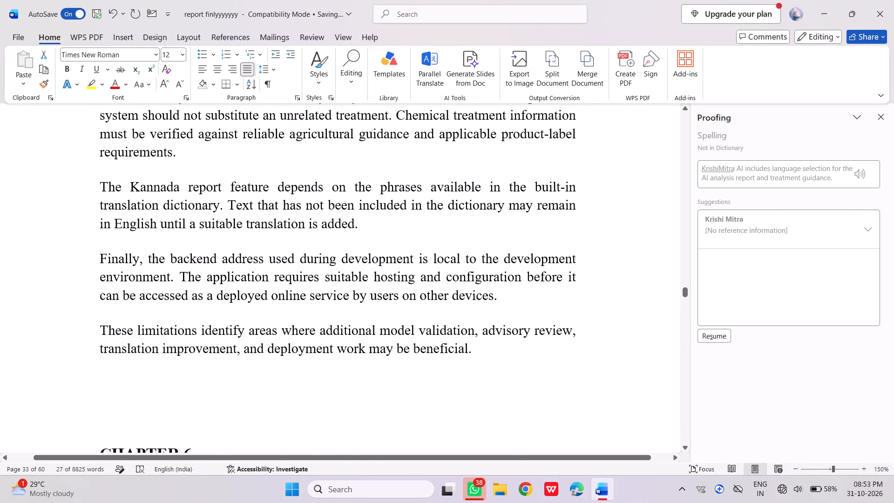
{"action": "left_click", "coordinate": [87, 252]}
{"action": "left_click_drag", "start_coordinate": [87, 252], "coordinate": [436, 312]}
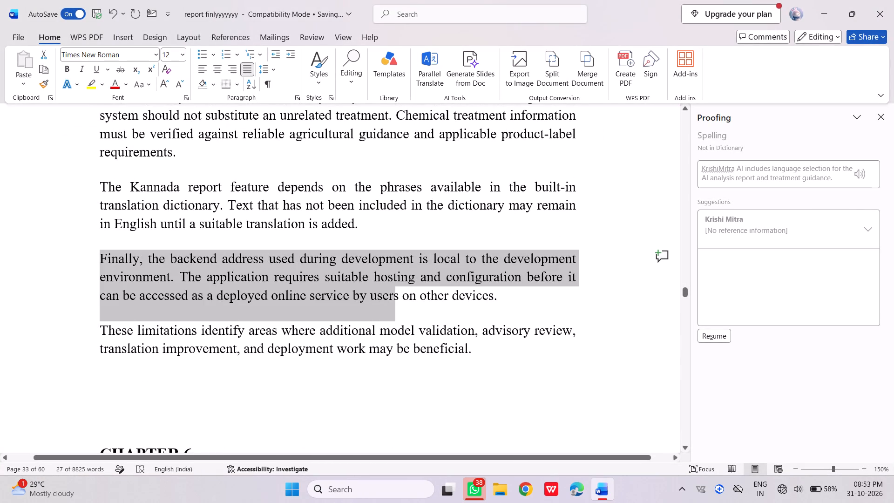
{"action": "left_click_drag", "start_coordinate": [436, 312], "coordinate": [499, 299]}
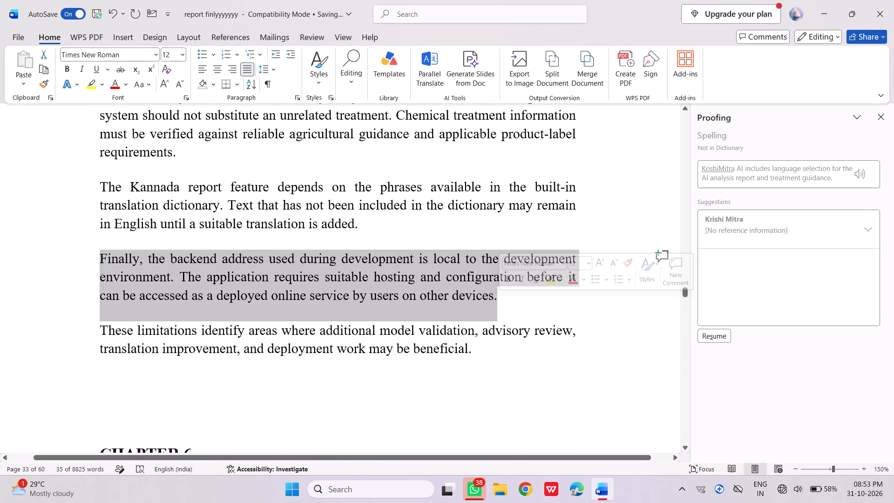
{"action": "left_click", "coordinate": [271, 70]}
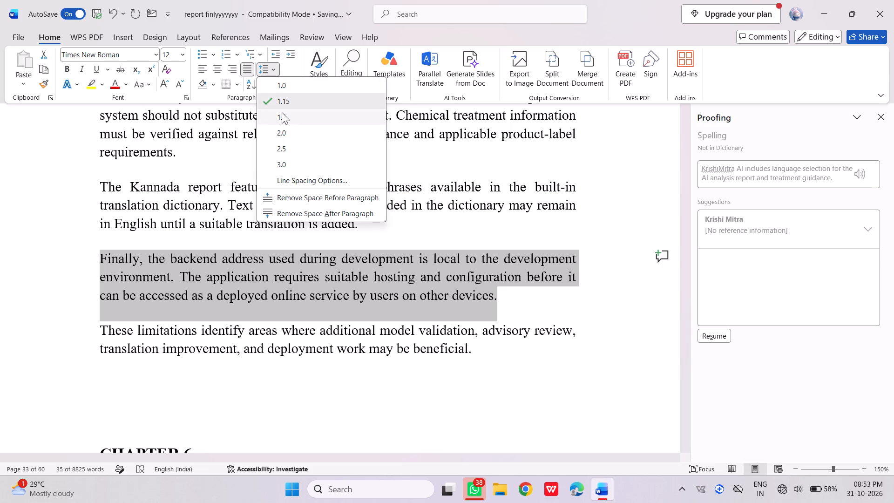
{"action": "left_click", "coordinate": [284, 115]}
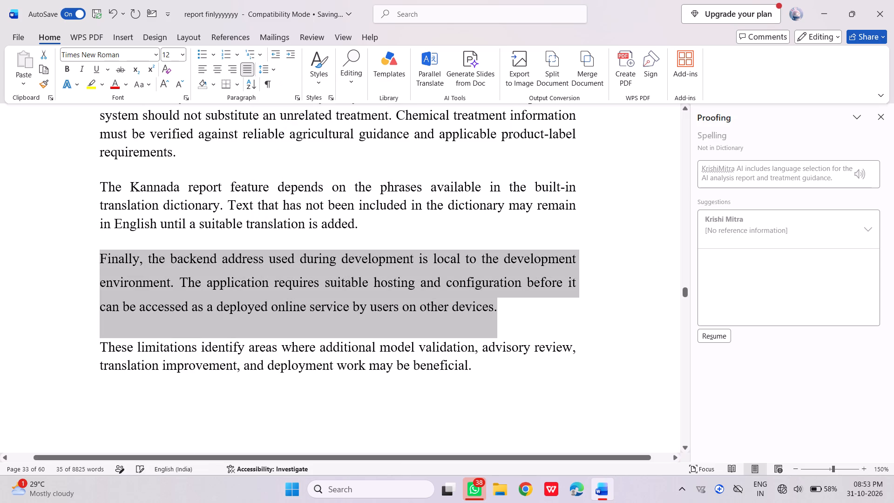
Set 1.5 line spacing for the section 5.19 paragraph beginning "The Kannada report feature depends".
{"action": "left_click", "coordinate": [102, 182]}
{"action": "left_click_drag", "start_coordinate": [102, 182], "coordinate": [372, 221]}
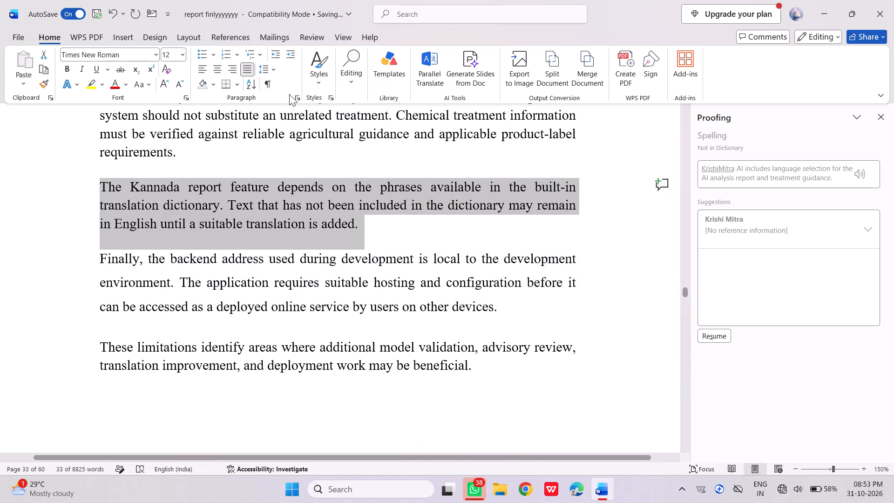
{"action": "left_click", "coordinate": [272, 75]}
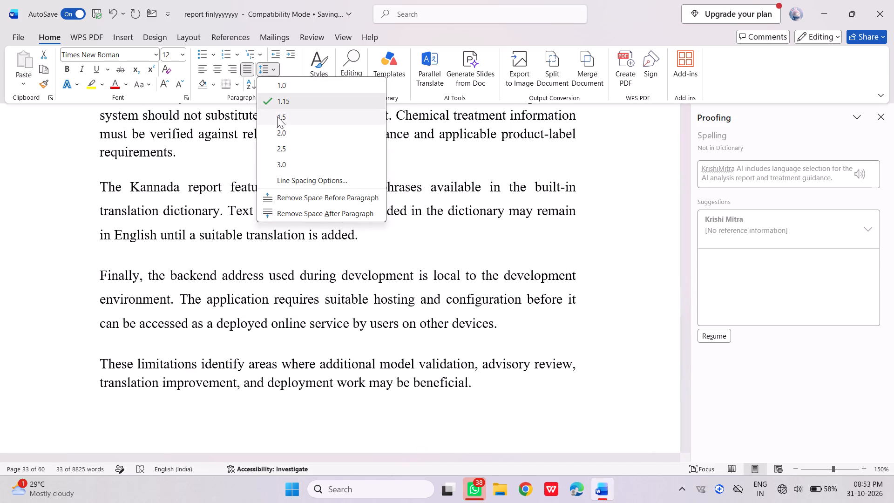
{"action": "left_click", "coordinate": [277, 116]}
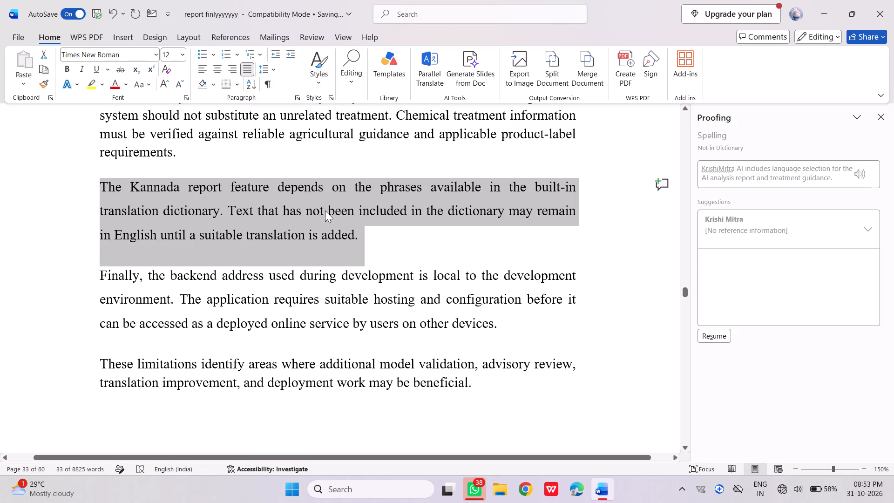
Set 1.5 line spacing for the section 5.19 paragraph beginning "Treatment recommendations are also dependent".
{"action": "scroll", "coordinate": [325, 211], "scroll_direction": "up", "scroll_amount": 1}
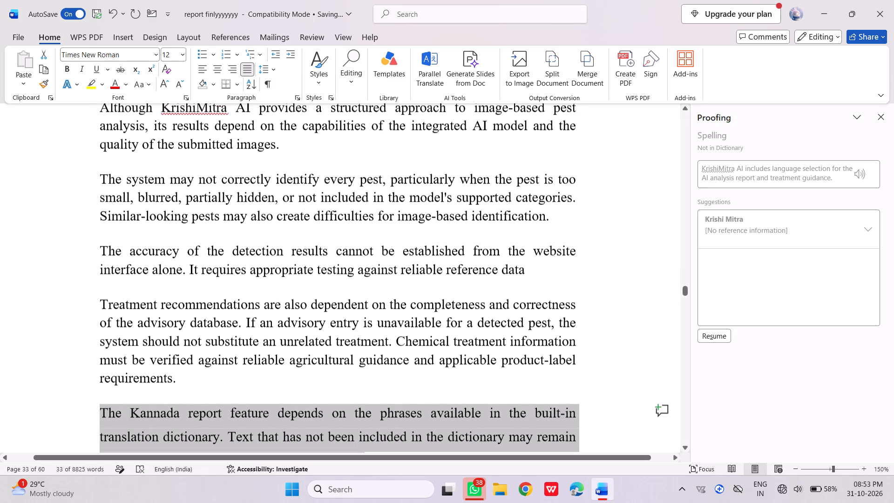
{"action": "left_click", "coordinate": [99, 306]}
{"action": "left_click_drag", "start_coordinate": [99, 306], "coordinate": [189, 391]}
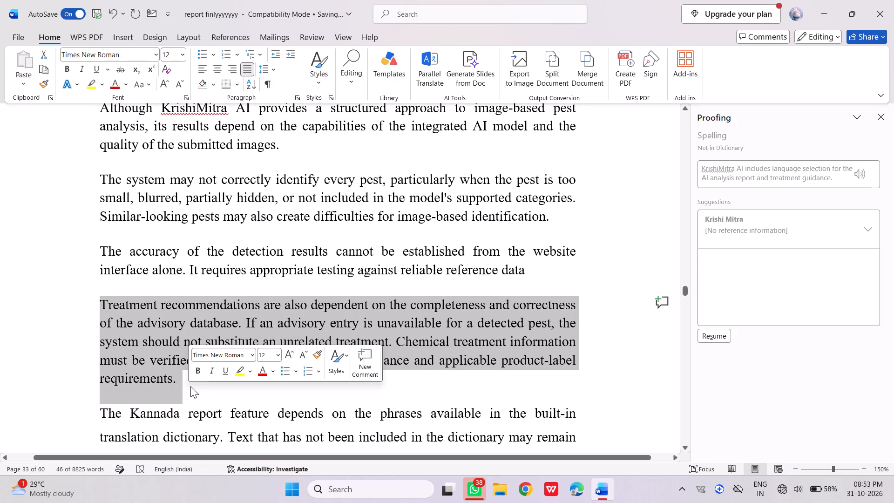
{"action": "left_click", "coordinate": [270, 74]}
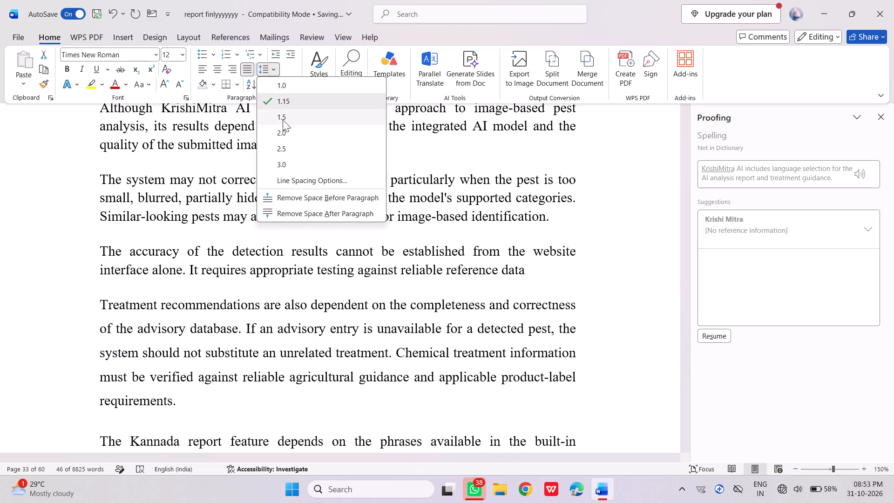
{"action": "left_click", "coordinate": [283, 118]}
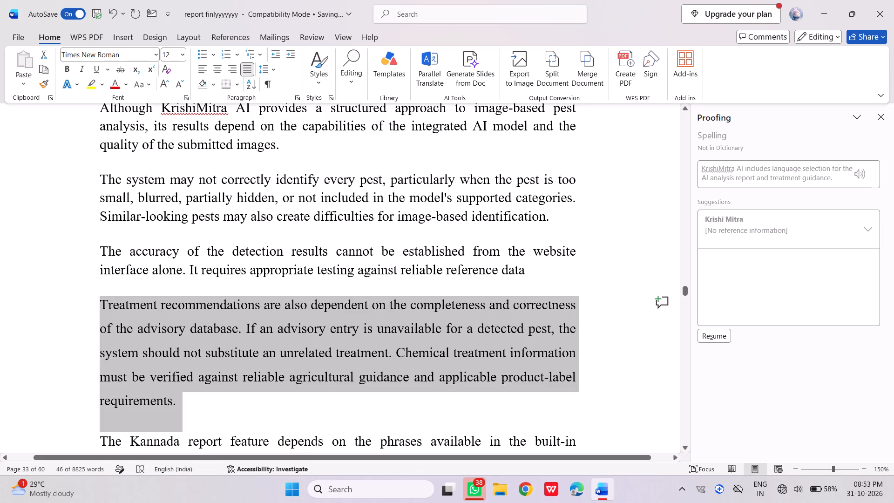
Set 1.5 line spacing for the first three section 5.19 paragraphs, from "Although KrishiMitra AI provides" through "The accuracy of the detection results".
{"action": "left_click", "coordinate": [104, 169]}
{"action": "left_click_drag", "start_coordinate": [104, 169], "coordinate": [335, 253]}
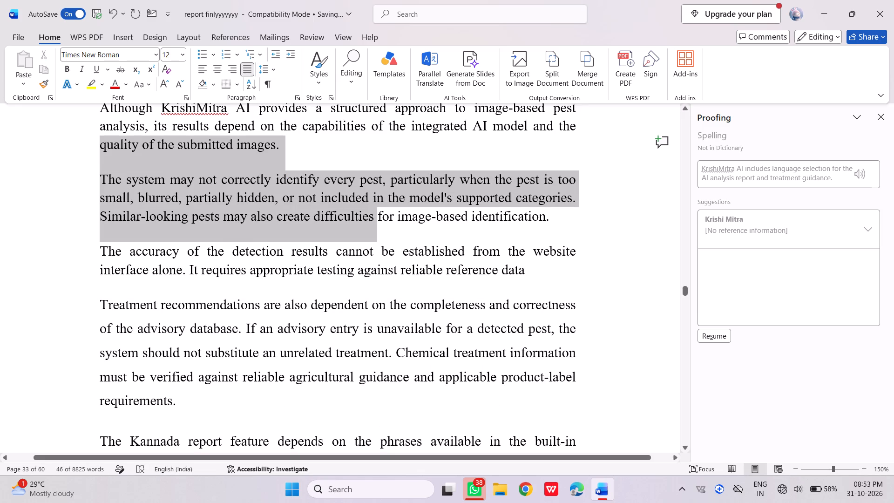
{"action": "left_click_drag", "start_coordinate": [335, 253], "coordinate": [528, 275]}
{"action": "scroll", "coordinate": [358, 252], "scroll_direction": "right", "scroll_amount": 1}
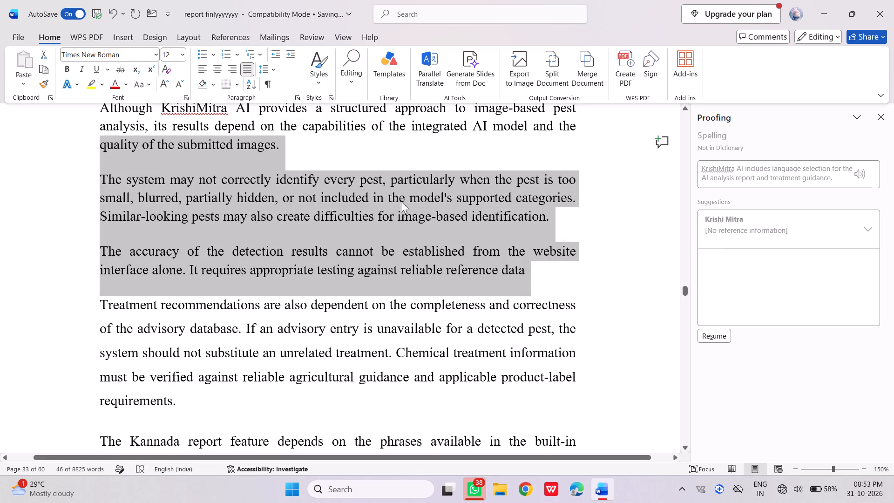
{"action": "left_click", "coordinate": [267, 71]}
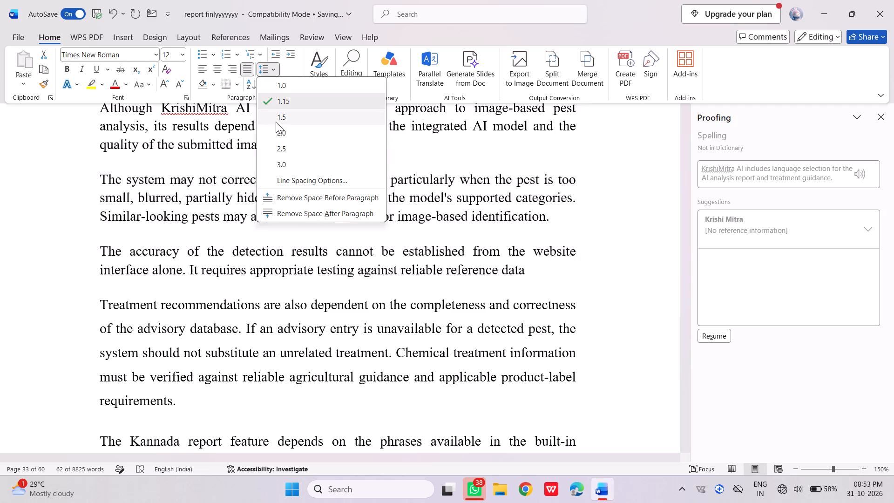
{"action": "left_click", "coordinate": [276, 122]}
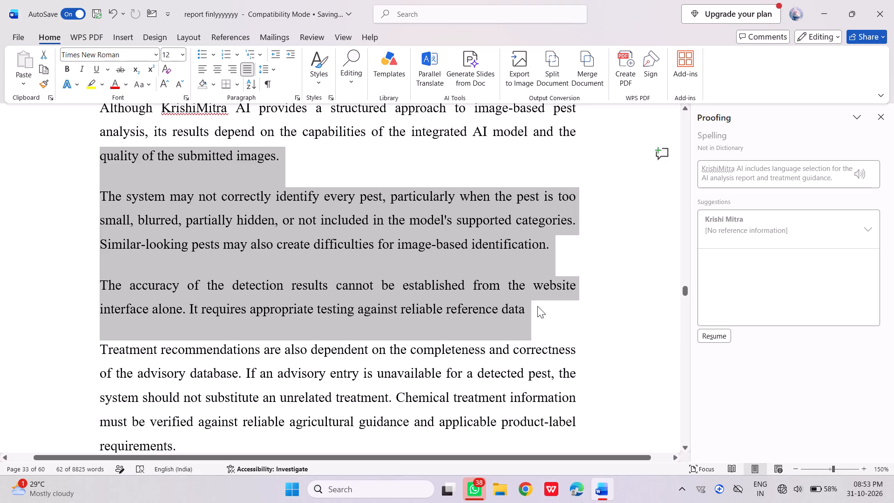
{"action": "left_click", "coordinate": [576, 300]}
Set 1.5 line spacing for the two introductory paragraphs under the Chapter 6 IMPLEMENTATION heading.
{"action": "scroll", "coordinate": [576, 300], "scroll_direction": "down", "scroll_amount": 1, "text": "ctrl"}
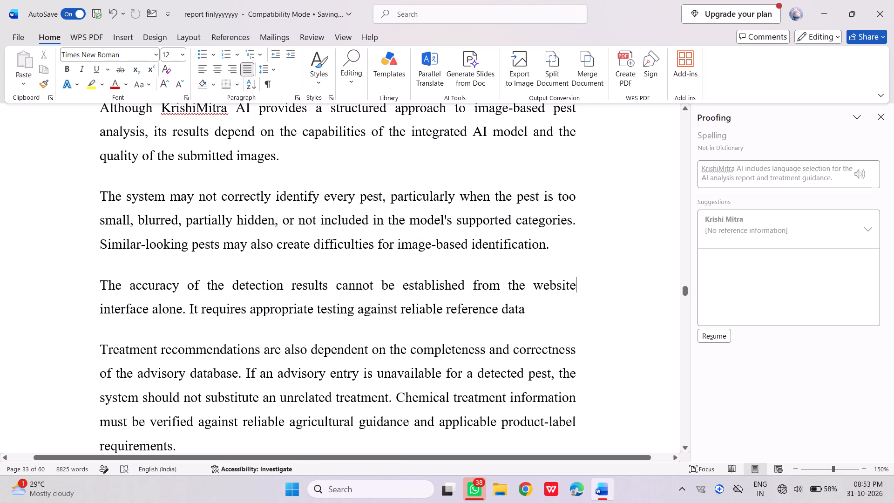
{"action": "scroll", "coordinate": [576, 300], "scroll_direction": "down", "scroll_amount": 1, "text": "ctrl"}
{"action": "scroll", "coordinate": [576, 300], "scroll_direction": "down", "scroll_amount": 1}
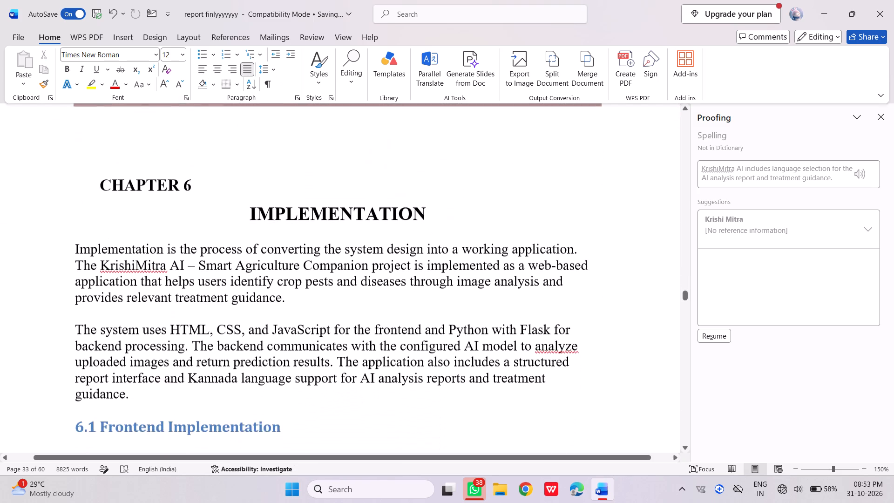
{"action": "scroll", "coordinate": [576, 300], "scroll_direction": "down", "scroll_amount": 1}
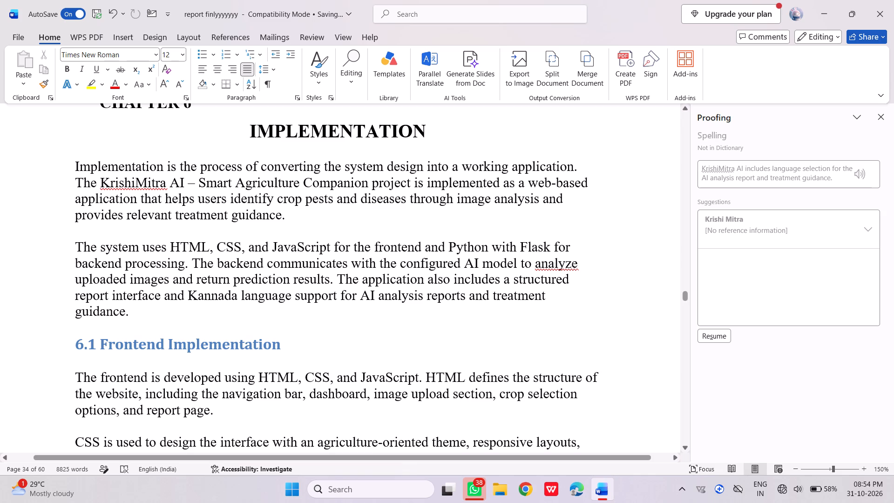
{"action": "left_click", "coordinate": [69, 156]}
{"action": "left_click_drag", "start_coordinate": [69, 156], "coordinate": [126, 317]}
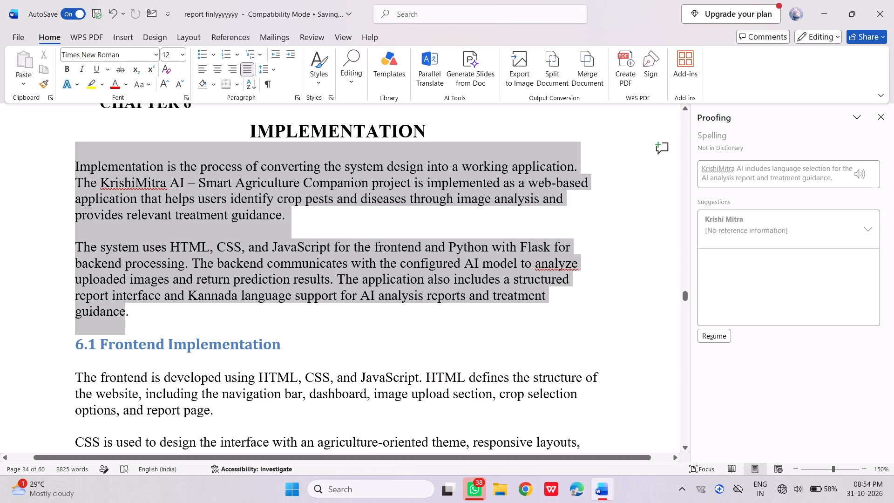
{"action": "left_click_drag", "start_coordinate": [126, 317], "coordinate": [128, 318]}
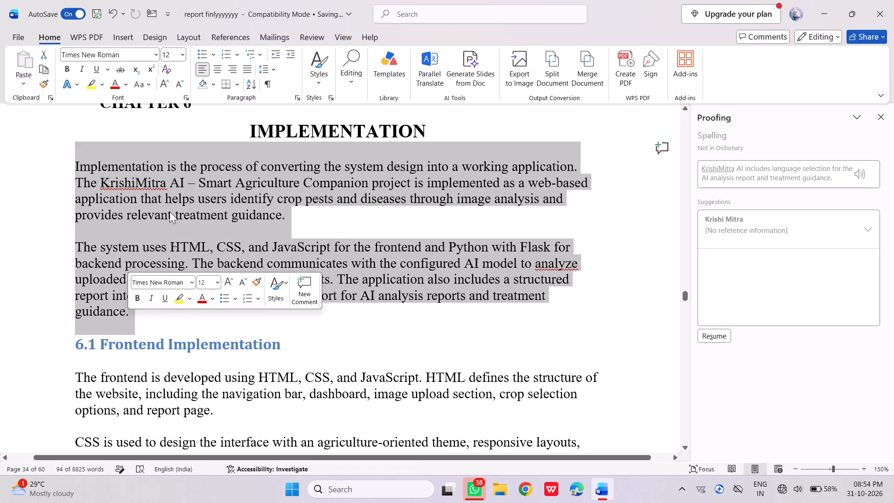
{"action": "left_click", "coordinate": [274, 74]}
{"action": "left_click", "coordinate": [282, 124]}
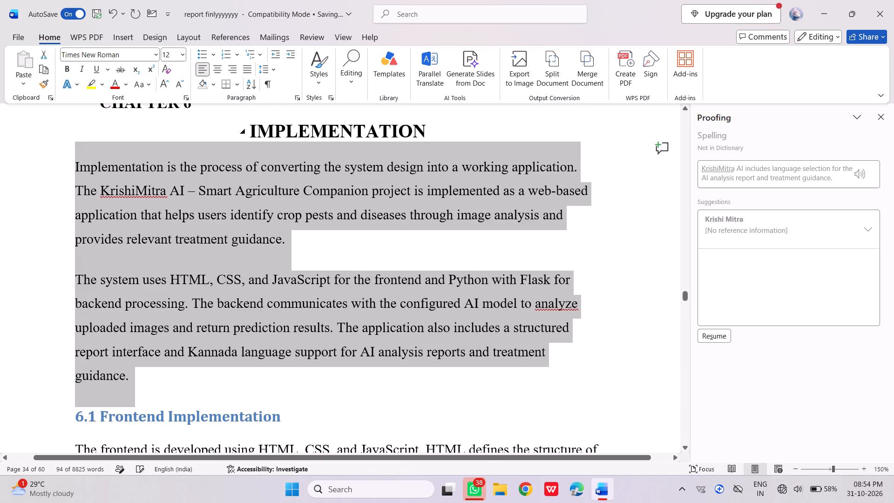
{"action": "left_click", "coordinate": [197, 390]}
Set 1.5 line spacing for the three paragraphs under heading 6.1 Frontend Implementation.
{"action": "scroll", "coordinate": [197, 390], "scroll_direction": "down", "scroll_amount": 1}
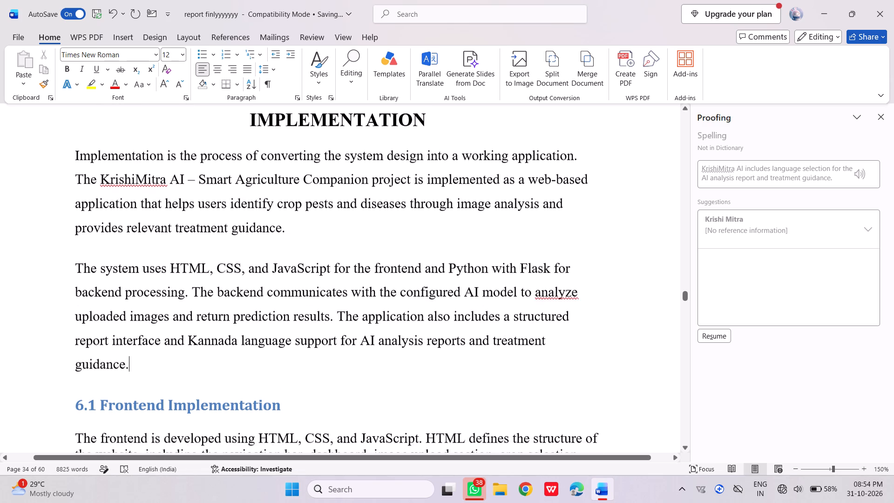
{"action": "scroll", "coordinate": [197, 390], "scroll_direction": "down", "scroll_amount": 1}
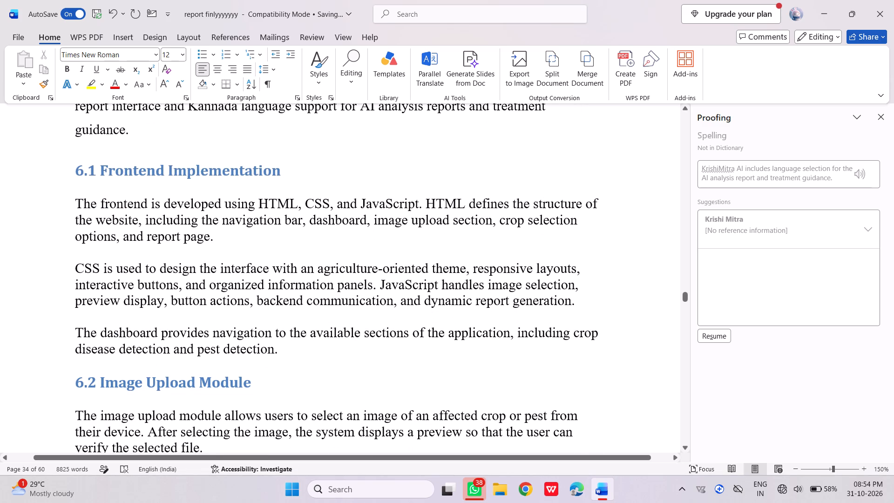
{"action": "left_click_drag", "start_coordinate": [286, 360], "coordinate": [86, 197]}
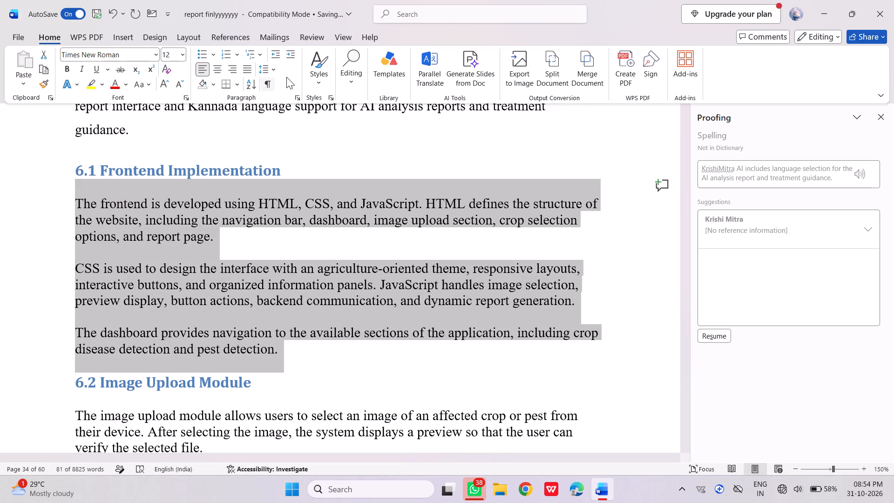
{"action": "left_click", "coordinate": [274, 71]}
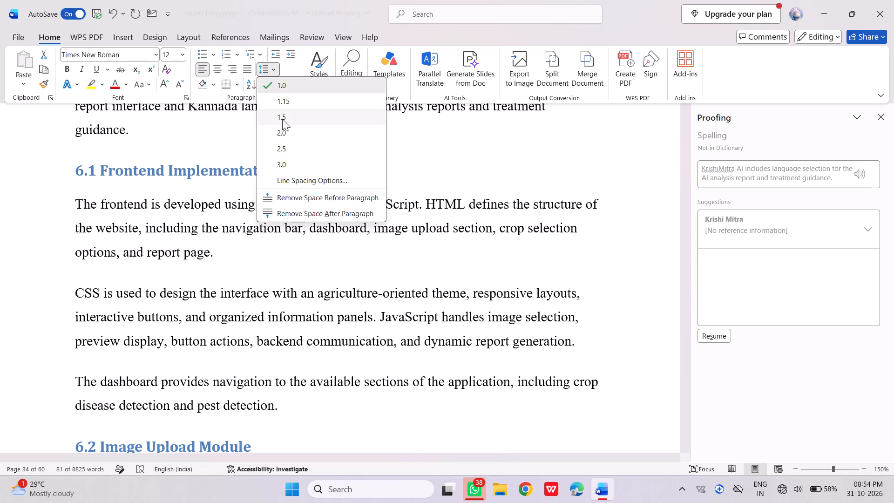
{"action": "left_click", "coordinate": [282, 119]}
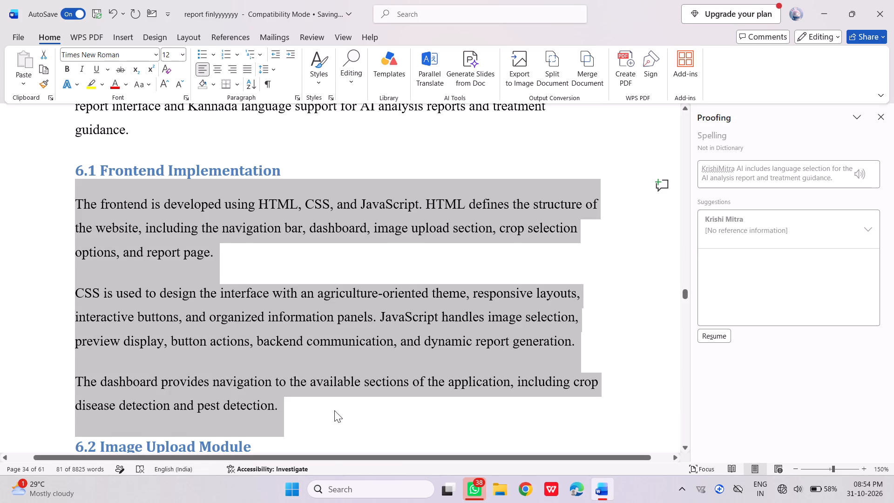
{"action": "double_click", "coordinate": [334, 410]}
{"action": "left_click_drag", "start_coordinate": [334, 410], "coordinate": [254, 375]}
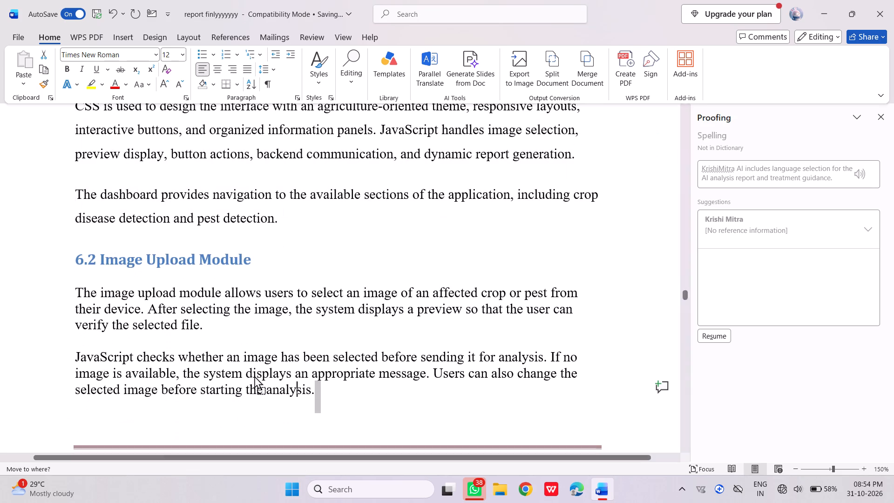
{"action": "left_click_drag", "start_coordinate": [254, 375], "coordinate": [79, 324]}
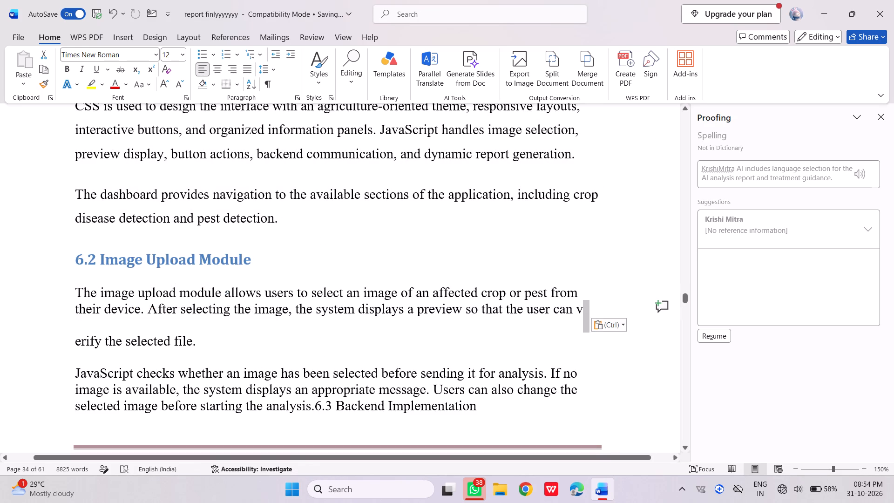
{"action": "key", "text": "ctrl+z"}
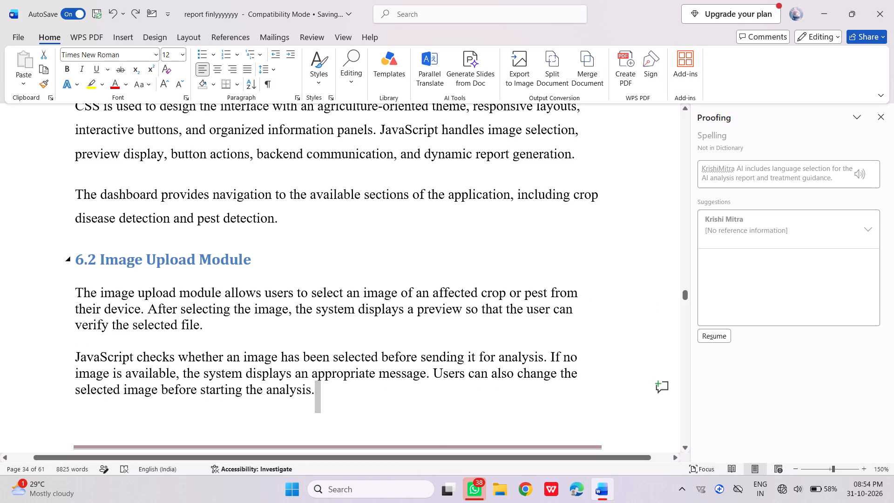
Set 1.5 line spacing for the two paragraphs under heading 6.2 Image Upload Module.
{"action": "double_click", "coordinate": [86, 296]}
{"action": "left_click_drag", "start_coordinate": [86, 296], "coordinate": [323, 428]}
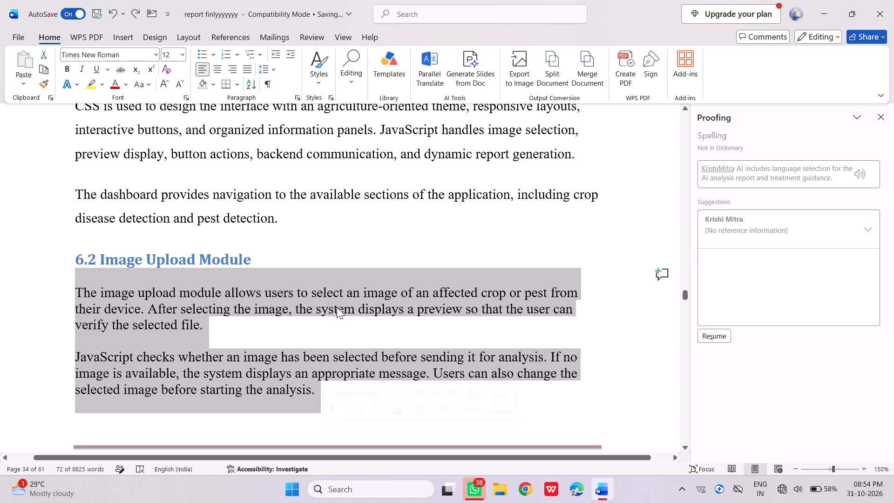
{"action": "left_click", "coordinate": [276, 66]}
{"action": "left_click", "coordinate": [268, 111]}
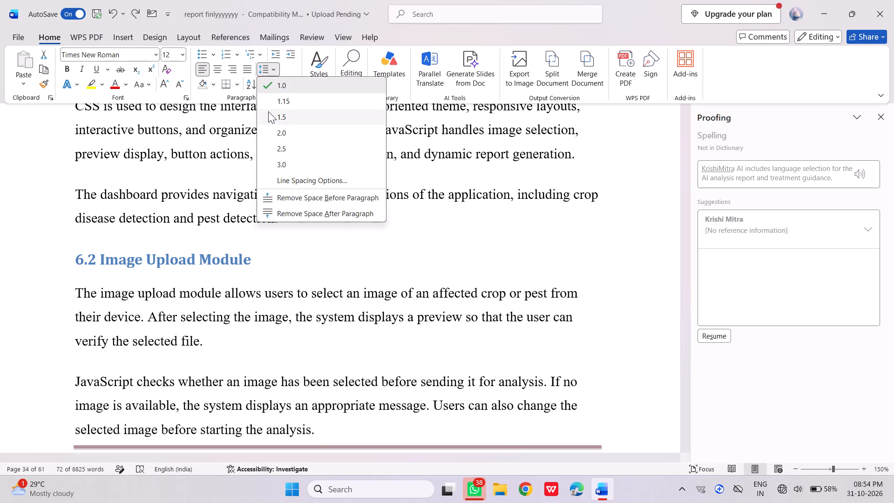
Set 1.5 line spacing for the first paragraph under heading 6.3 Backend Implementation, beginning "The backend is developed using Python".
{"action": "scroll", "coordinate": [344, 257], "scroll_direction": "down", "scroll_amount": 1}
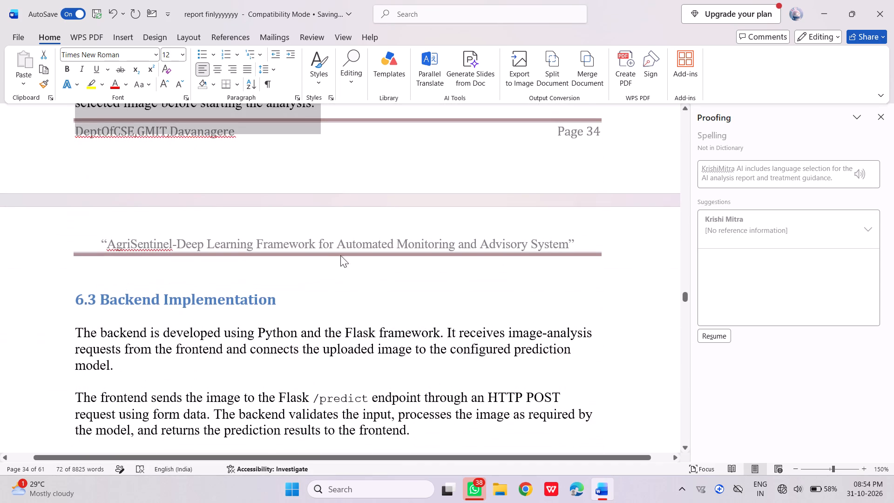
{"action": "left_click", "coordinate": [77, 327]}
{"action": "left_click_drag", "start_coordinate": [77, 327], "coordinate": [145, 355]}
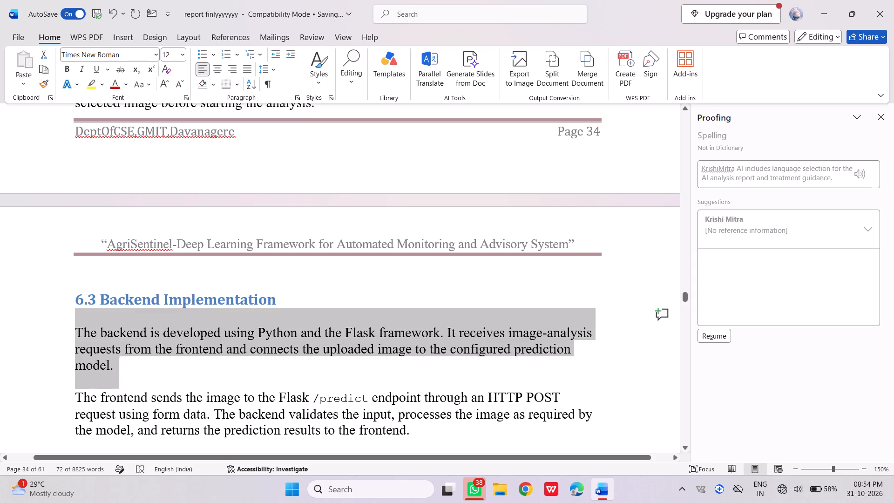
{"action": "left_click", "coordinate": [278, 74]}
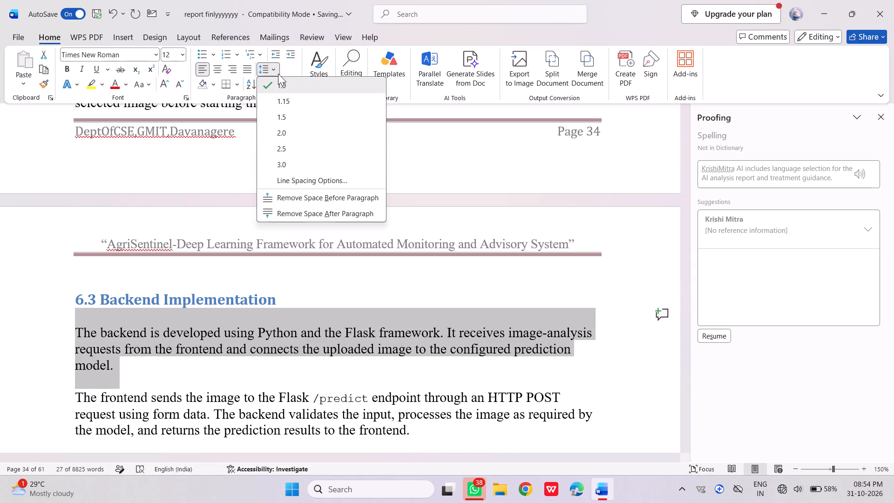
{"action": "left_click", "coordinate": [277, 116]}
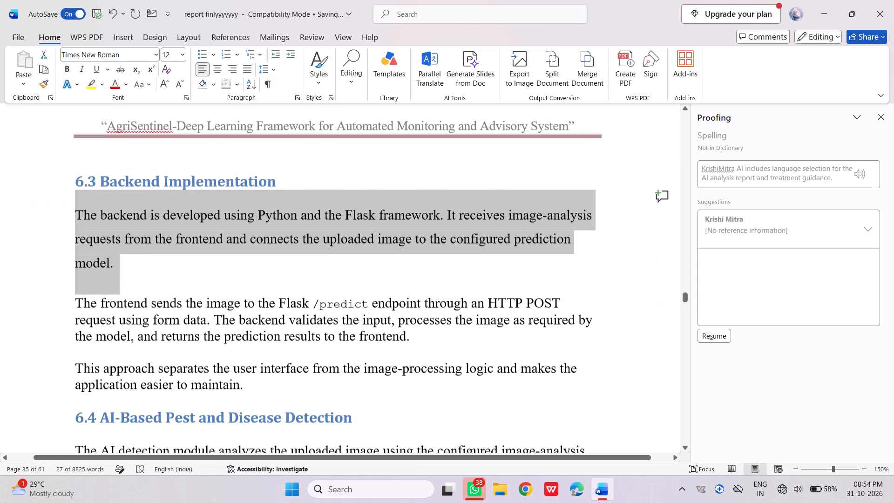
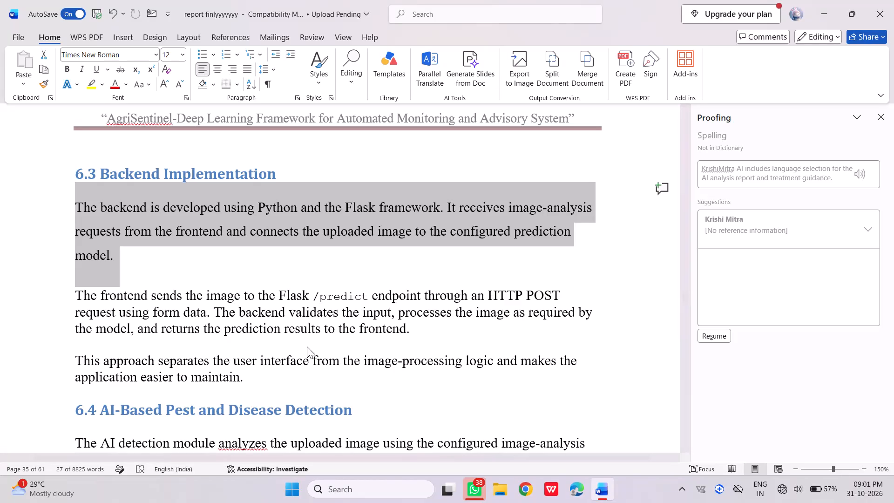
Set 1.5 line spacing for the second paragraph under heading 6.3 Backend Implementation, beginning "The frontend sends the image to the Flask".
{"action": "double_click", "coordinate": [244, 387]}
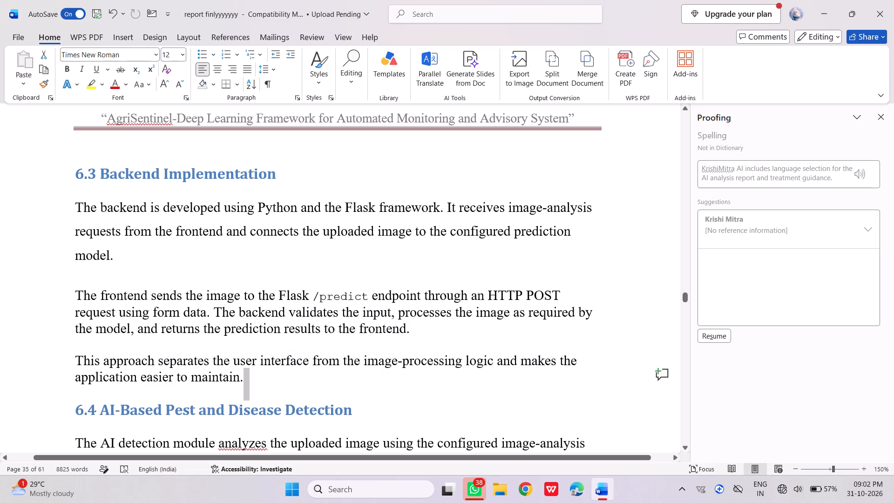
{"action": "double_click", "coordinate": [67, 291]}
{"action": "left_click_drag", "start_coordinate": [67, 291], "coordinate": [129, 295]}
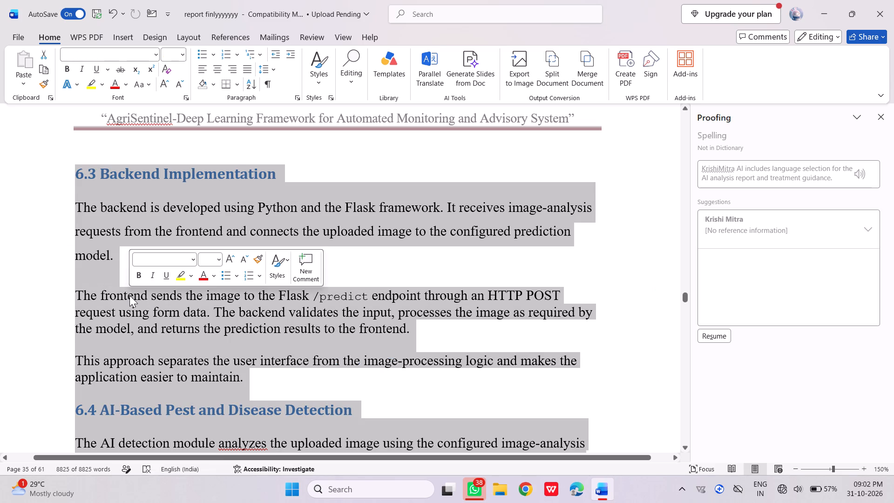
{"action": "left_click", "coordinate": [95, 284]}
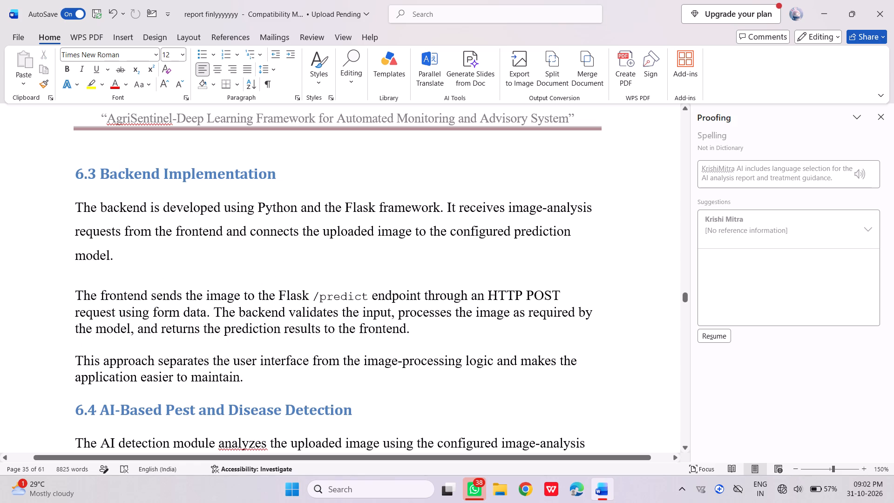
{"action": "left_click", "coordinate": [69, 296]}
{"action": "left_click_drag", "start_coordinate": [69, 296], "coordinate": [156, 321]}
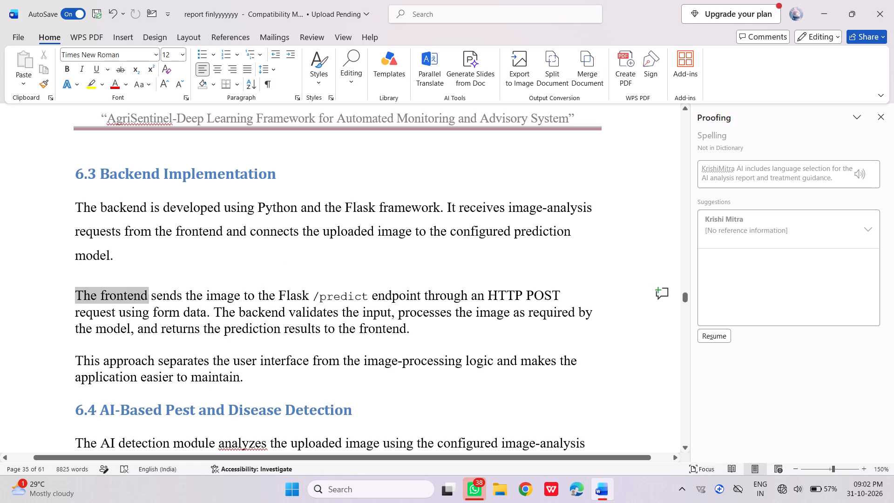
{"action": "left_click_drag", "start_coordinate": [156, 321], "coordinate": [412, 332]}
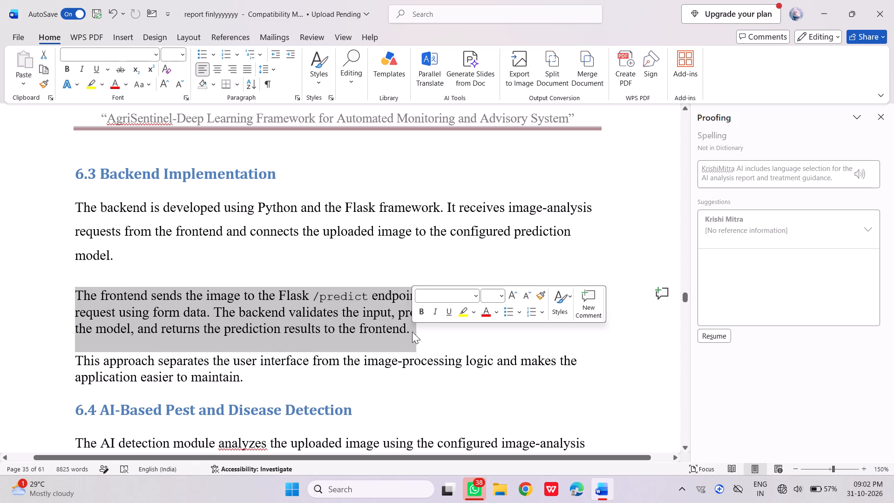
{"action": "left_click", "coordinate": [264, 63]}
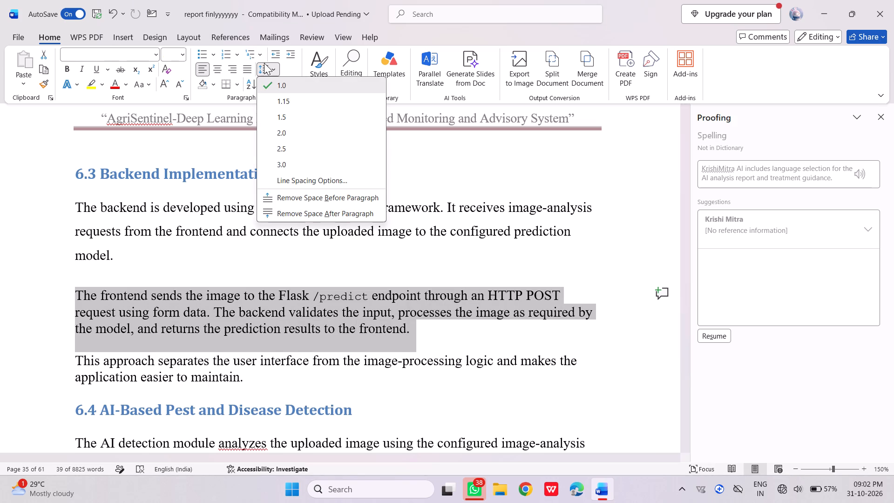
{"action": "left_click", "coordinate": [273, 116]}
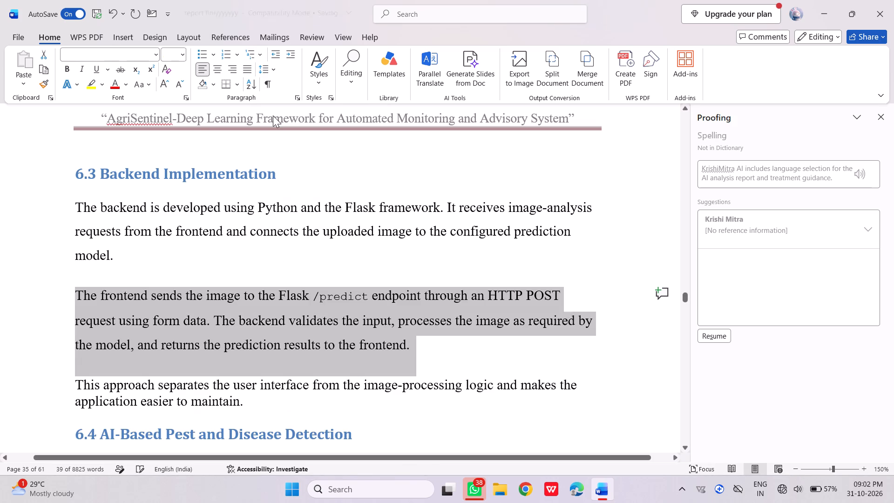